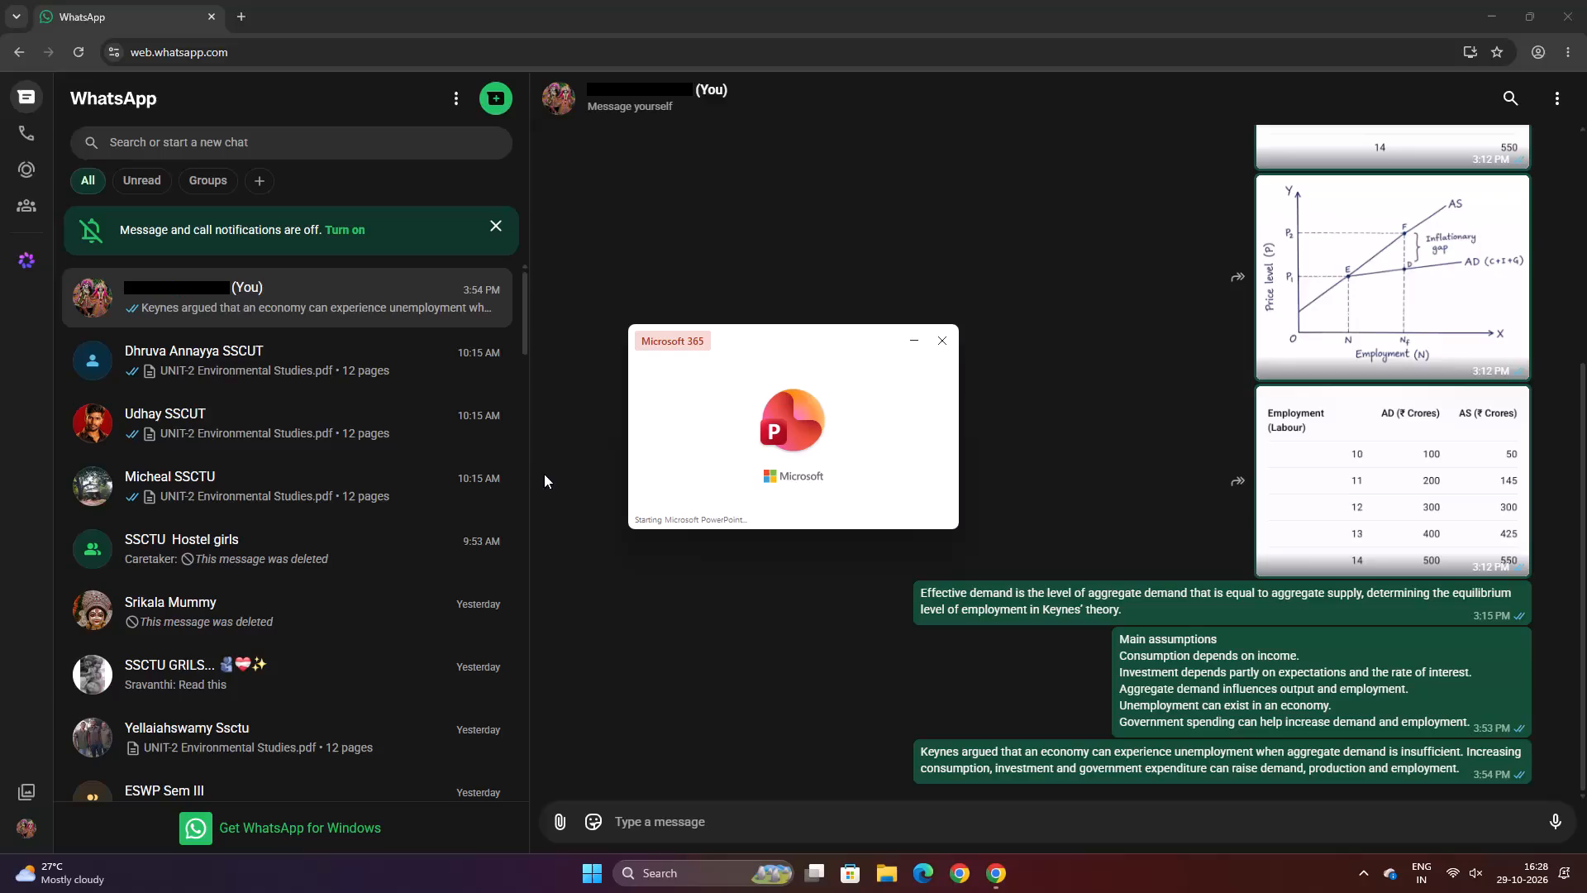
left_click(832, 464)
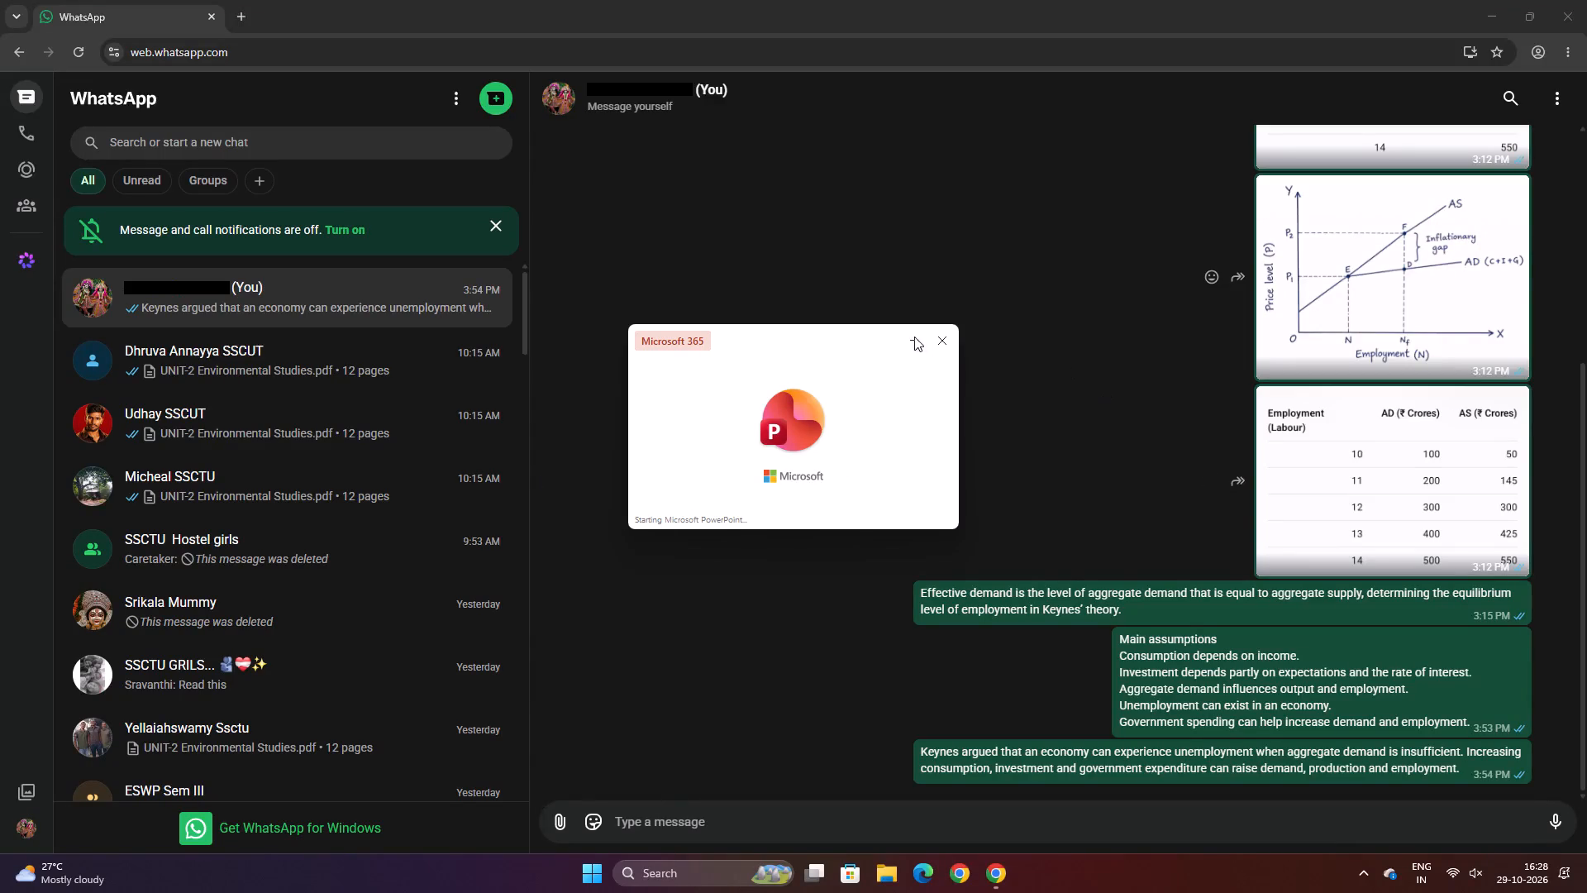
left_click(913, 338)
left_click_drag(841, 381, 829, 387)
Launch PowerPoint and open the recent presentation "SAMMAKKA SARAKKA CENTRAL TRIBAL UNIVERSITY.pptx".
left_click_drag(590, 881, 591, 874)
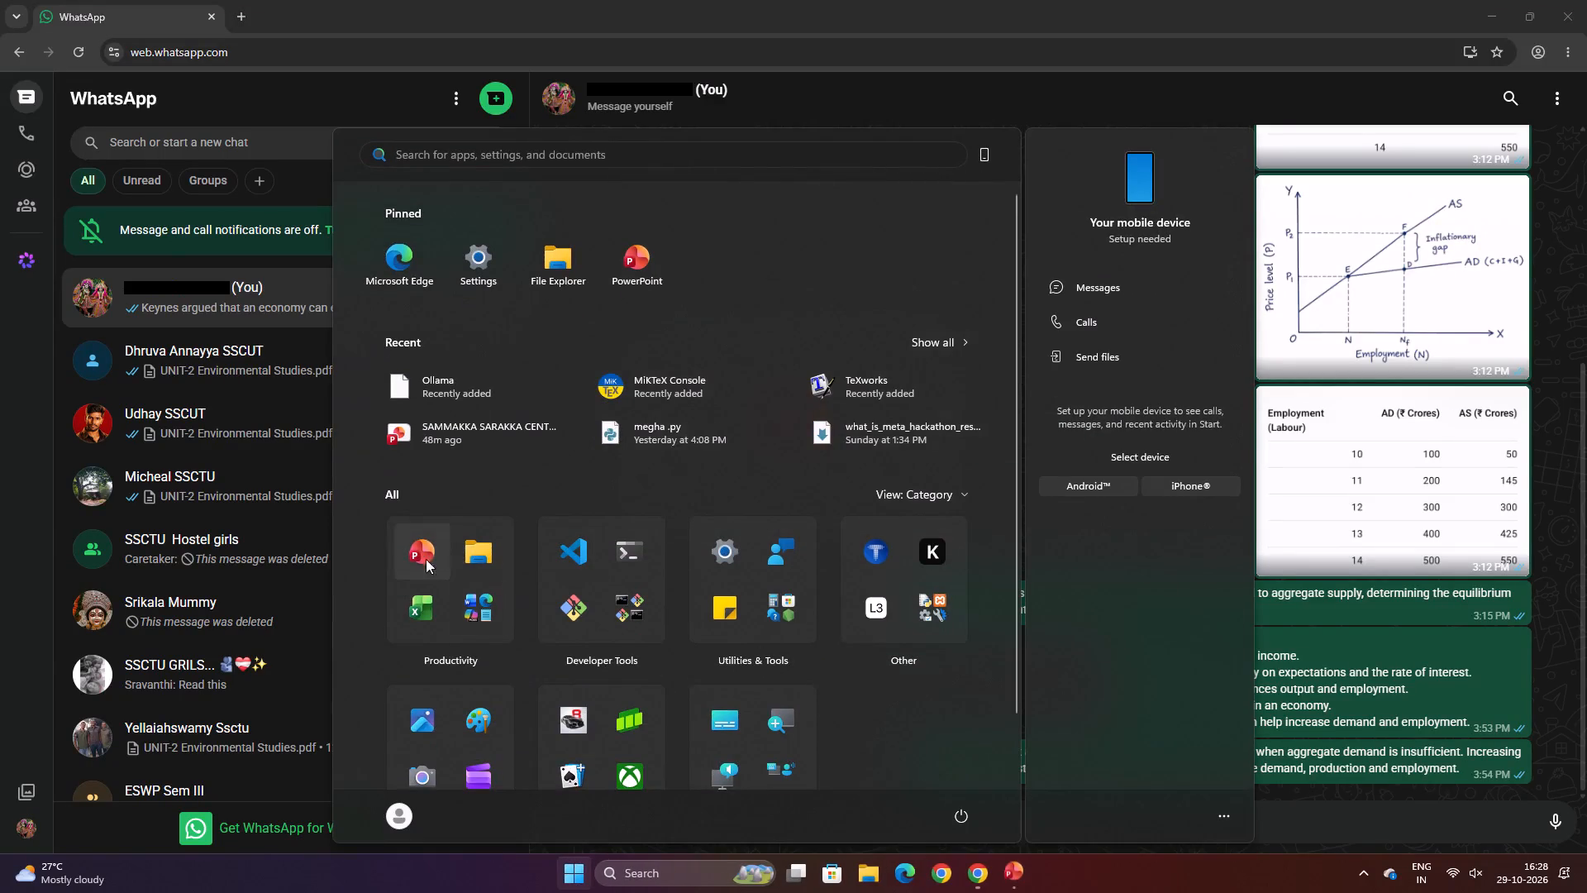
left_click(418, 566)
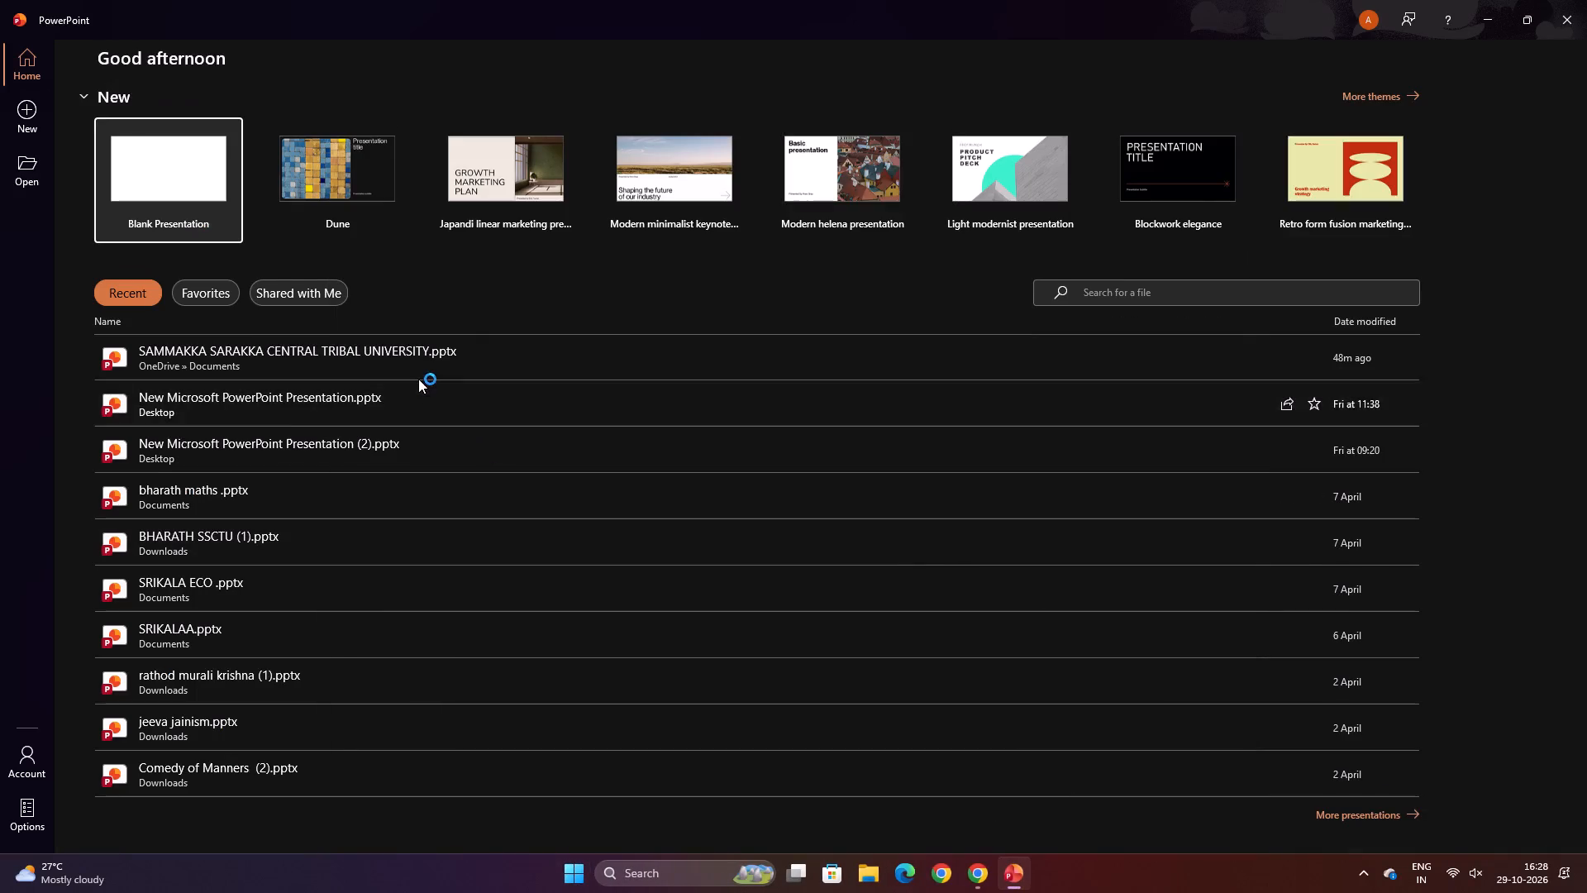
left_click_drag(417, 367, 425, 378)
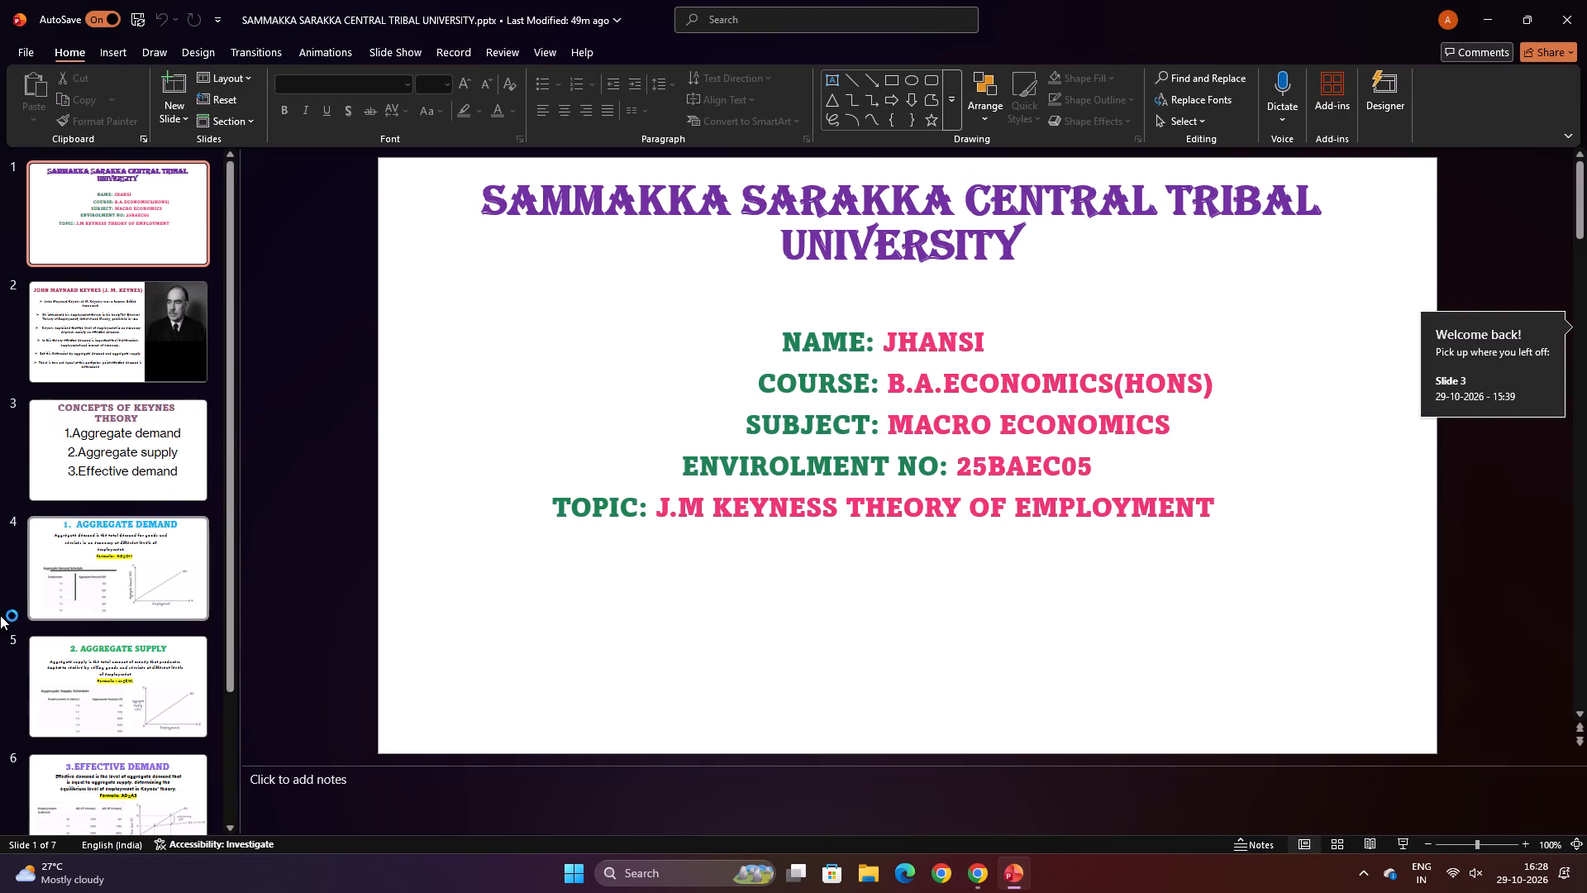
Go to slide 3, "Concepts of Keynes Theory", and select text in the "Aggregate demand" item of the numbered list.
left_click(93, 456)
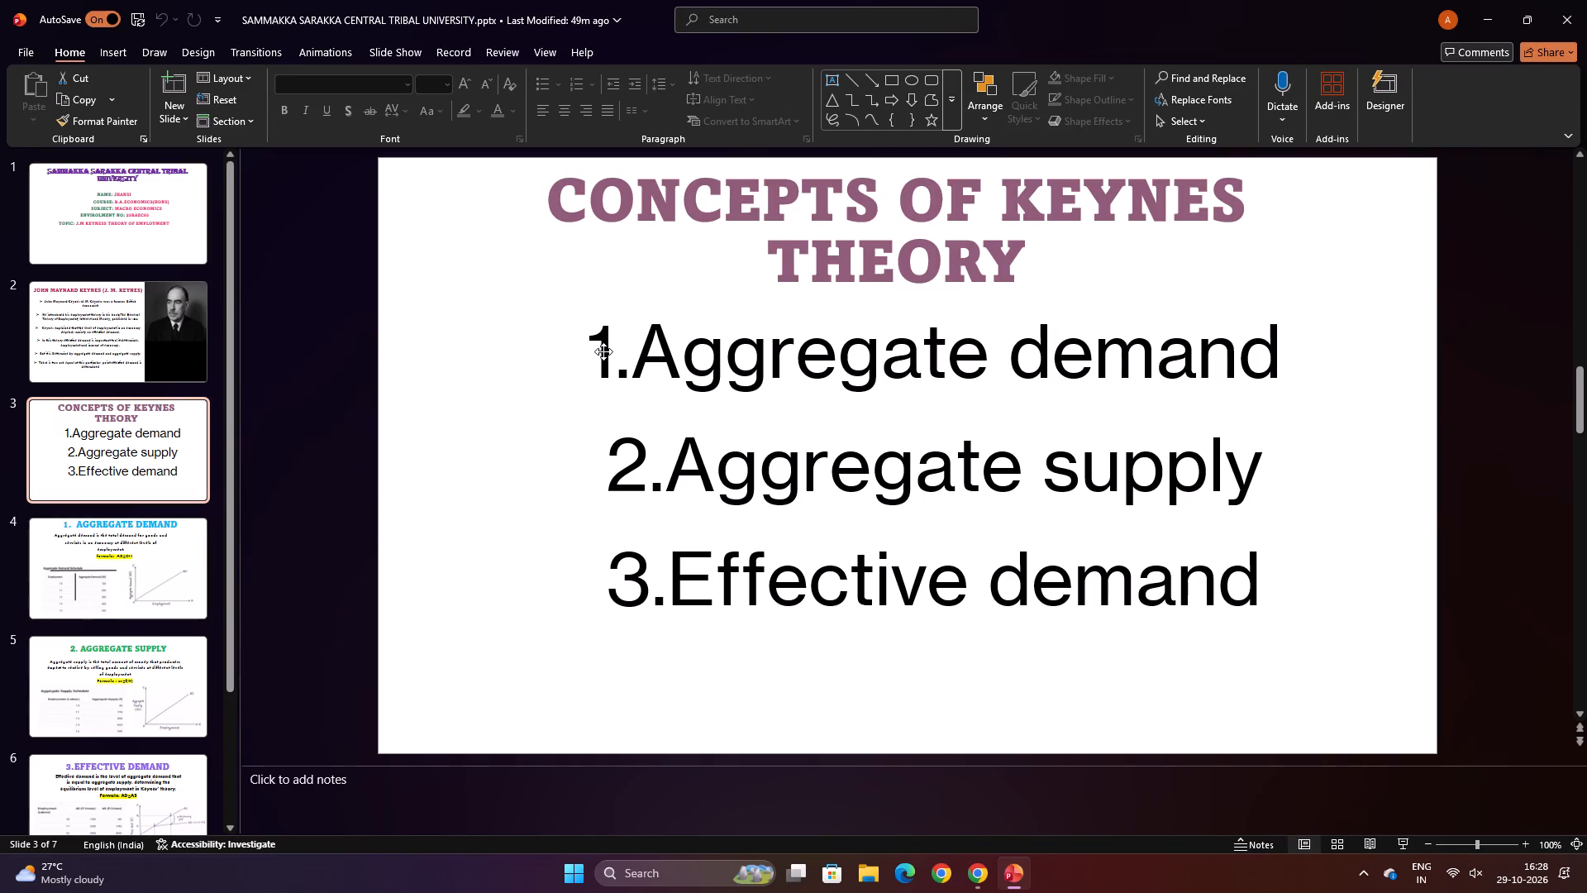
left_click(603, 351)
left_click(627, 365)
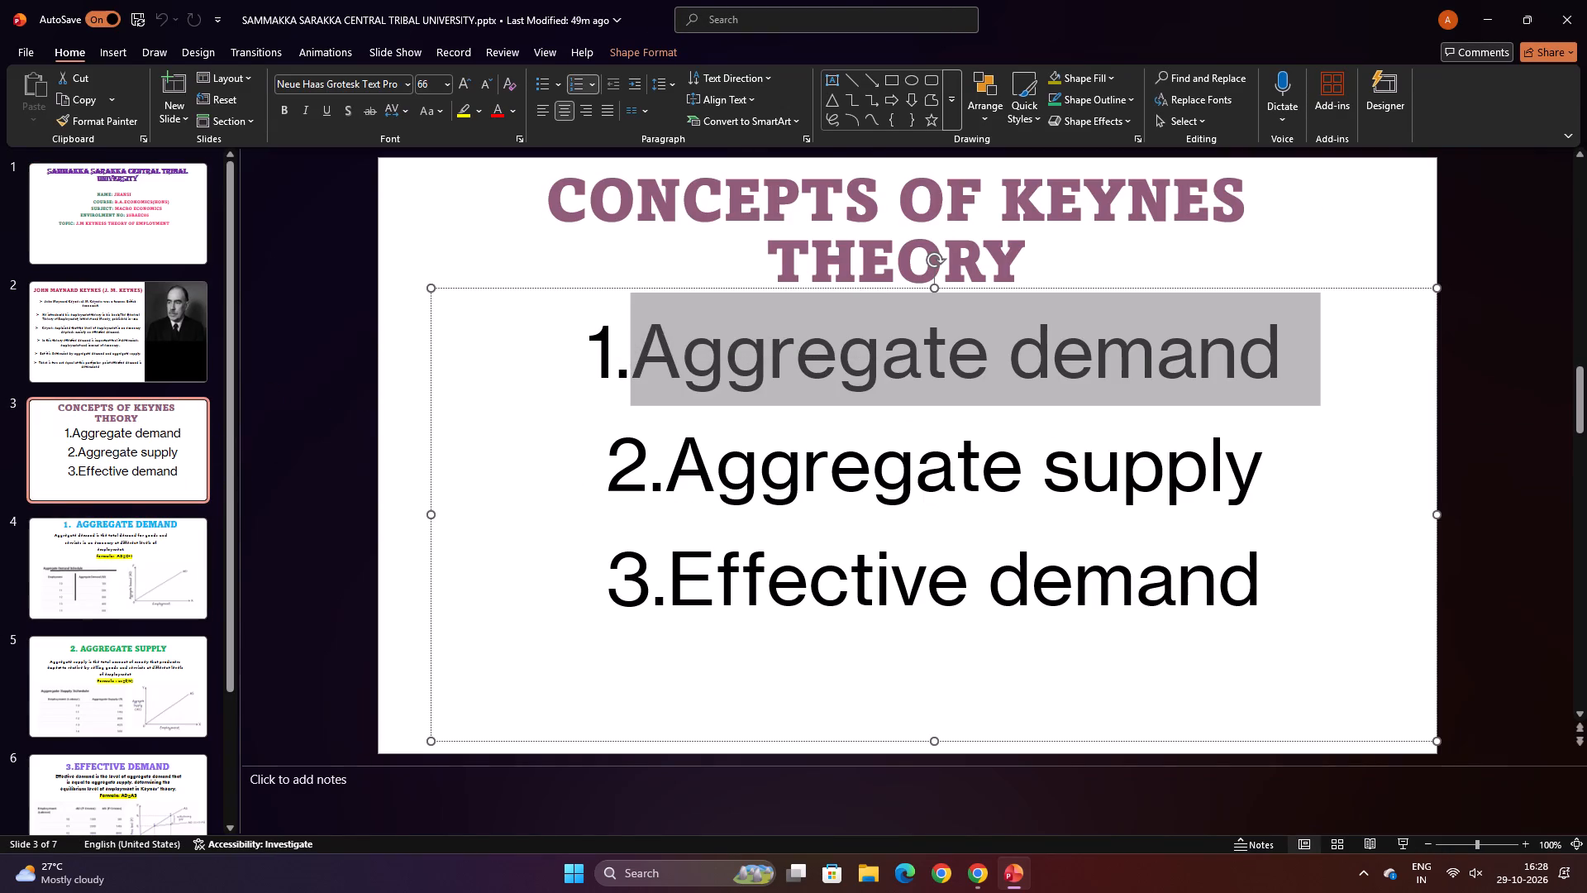
left_click(565, 318)
left_click_drag(608, 347, 658, 365)
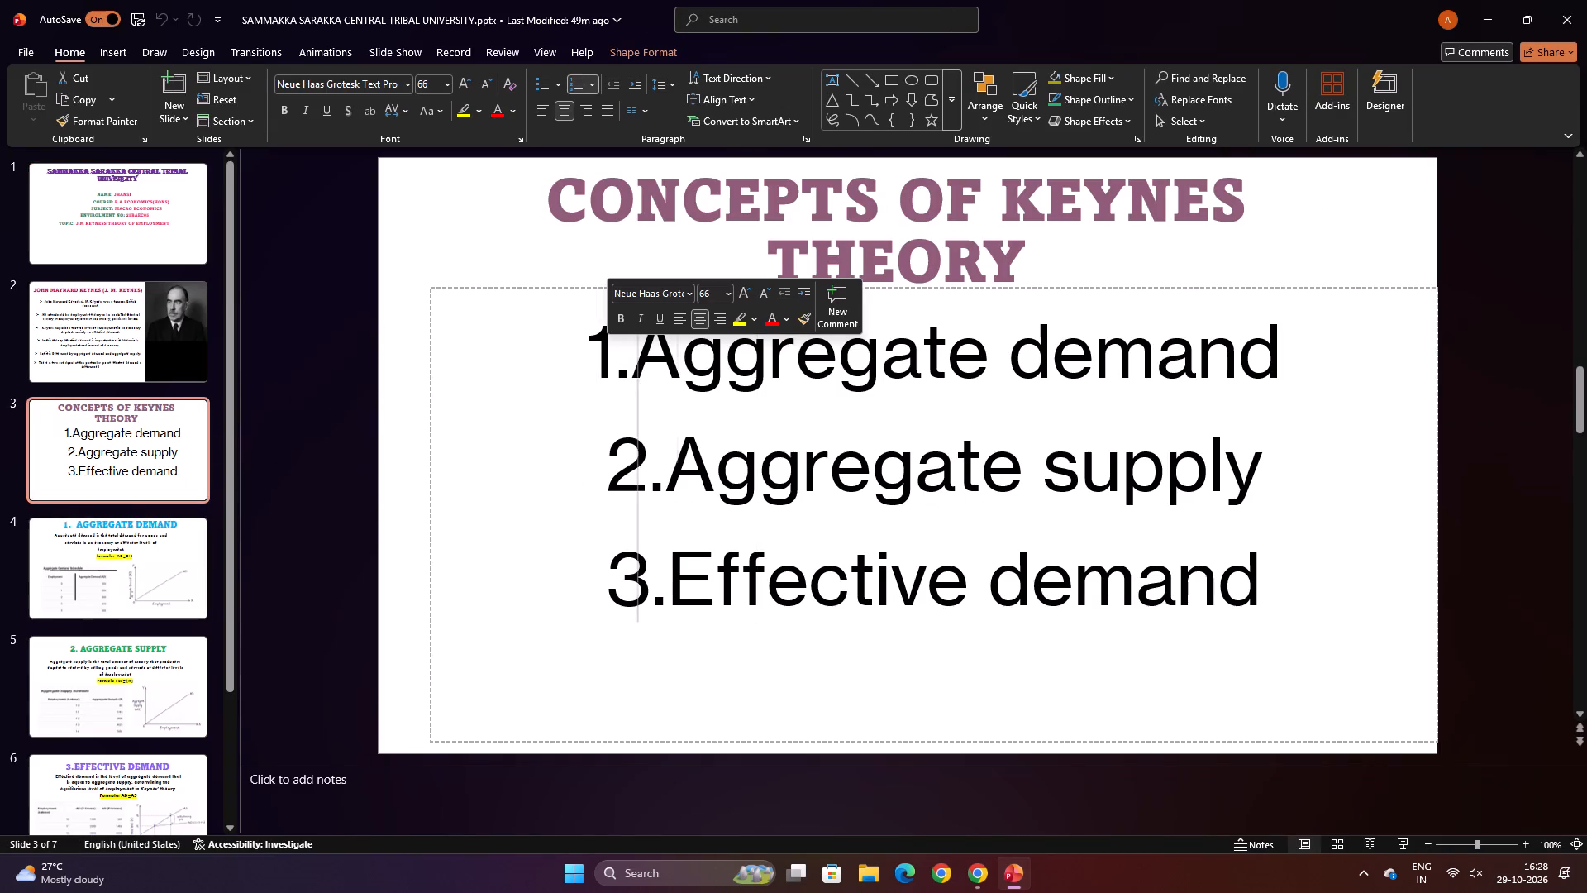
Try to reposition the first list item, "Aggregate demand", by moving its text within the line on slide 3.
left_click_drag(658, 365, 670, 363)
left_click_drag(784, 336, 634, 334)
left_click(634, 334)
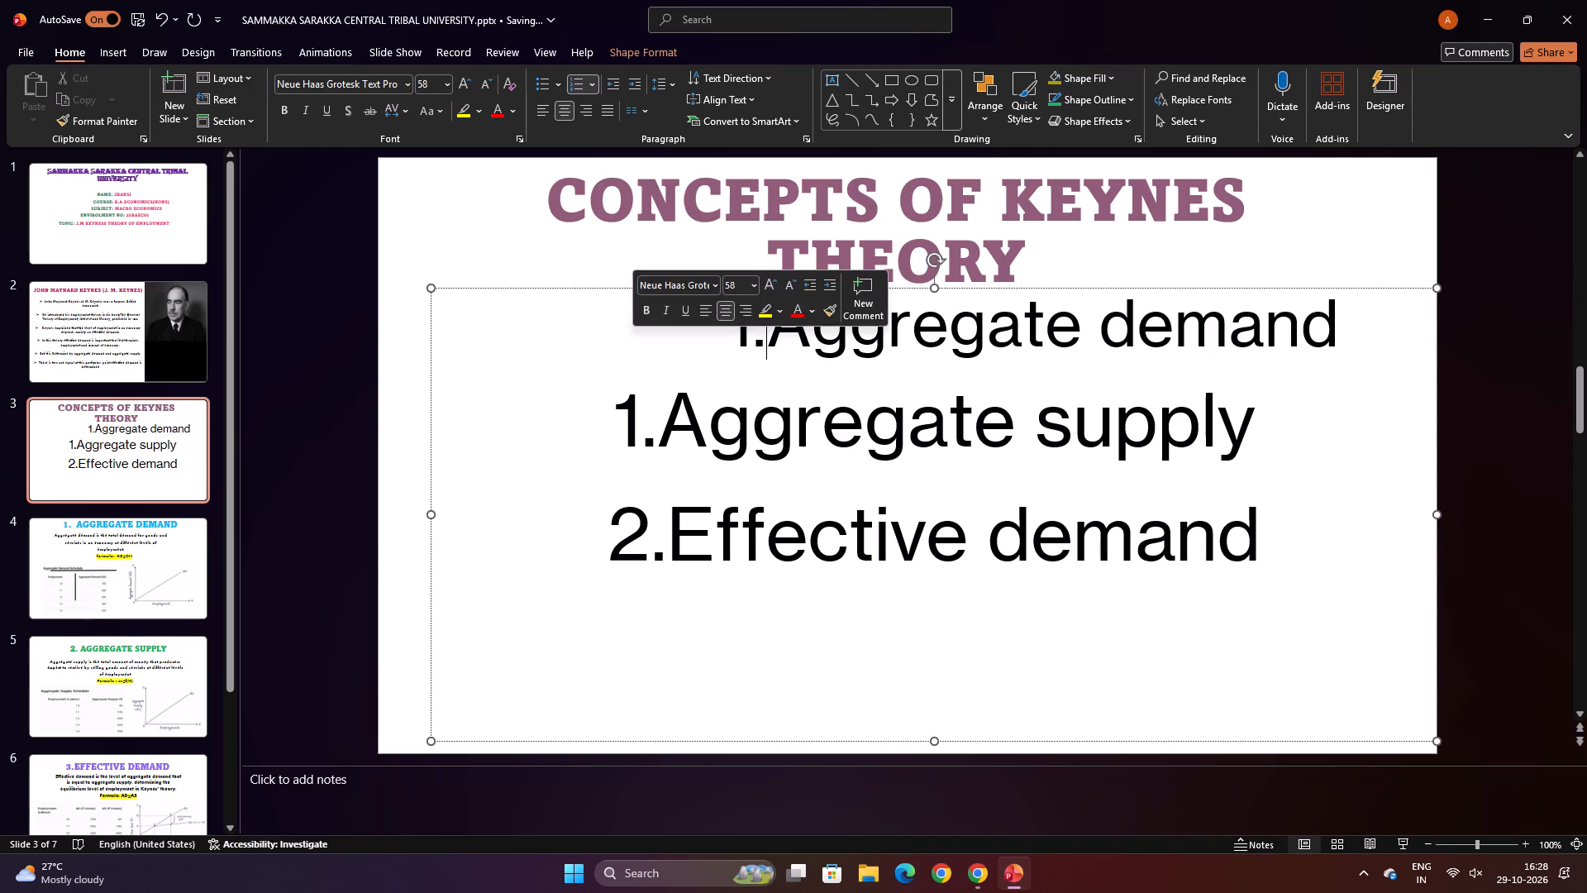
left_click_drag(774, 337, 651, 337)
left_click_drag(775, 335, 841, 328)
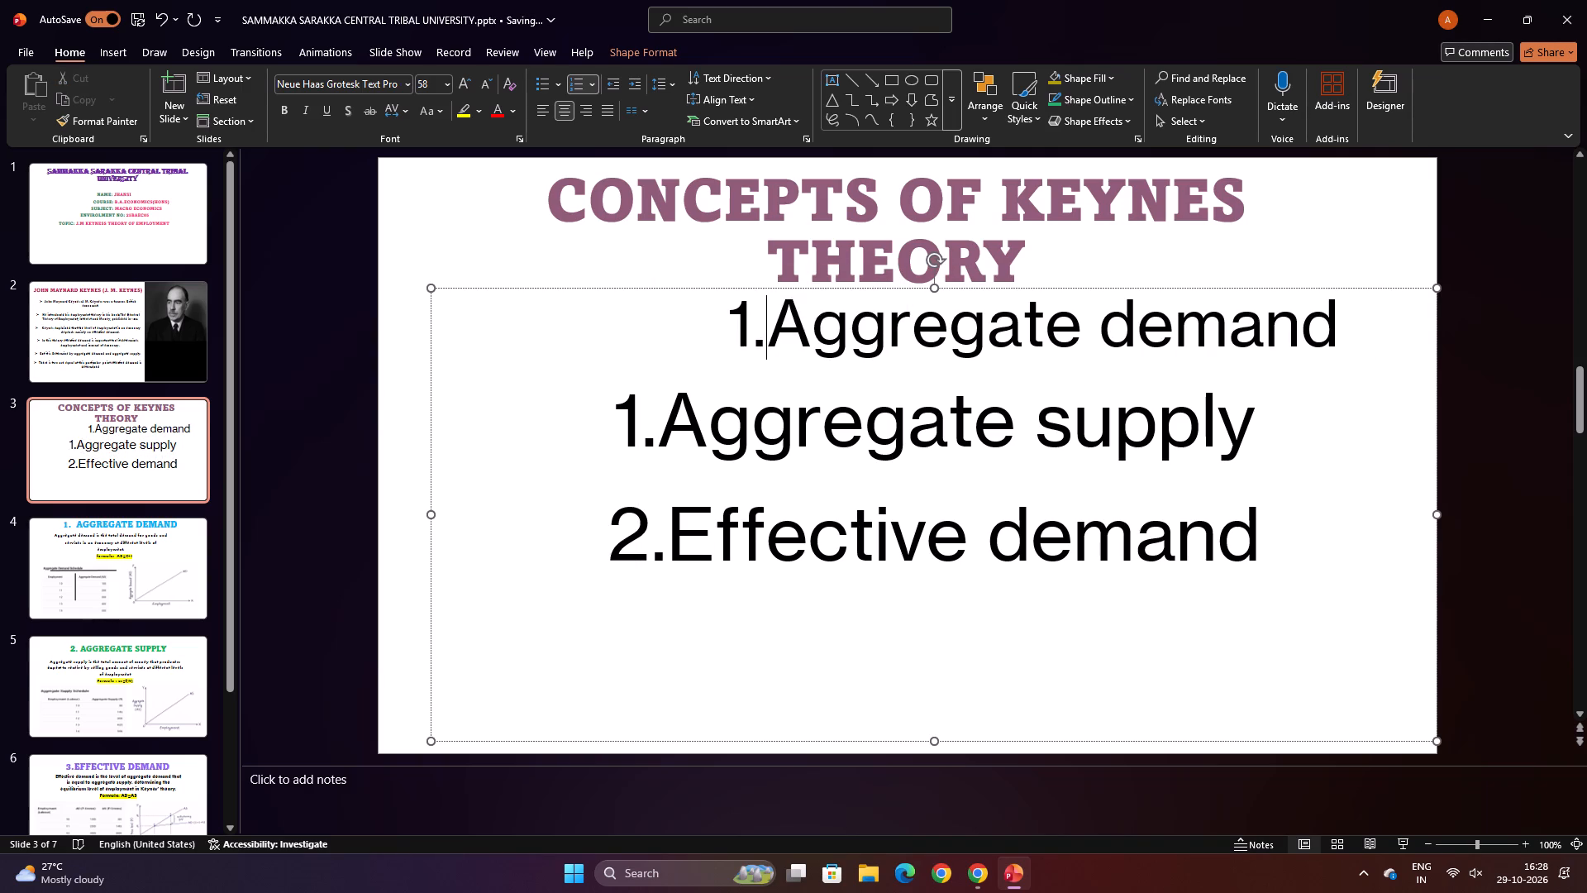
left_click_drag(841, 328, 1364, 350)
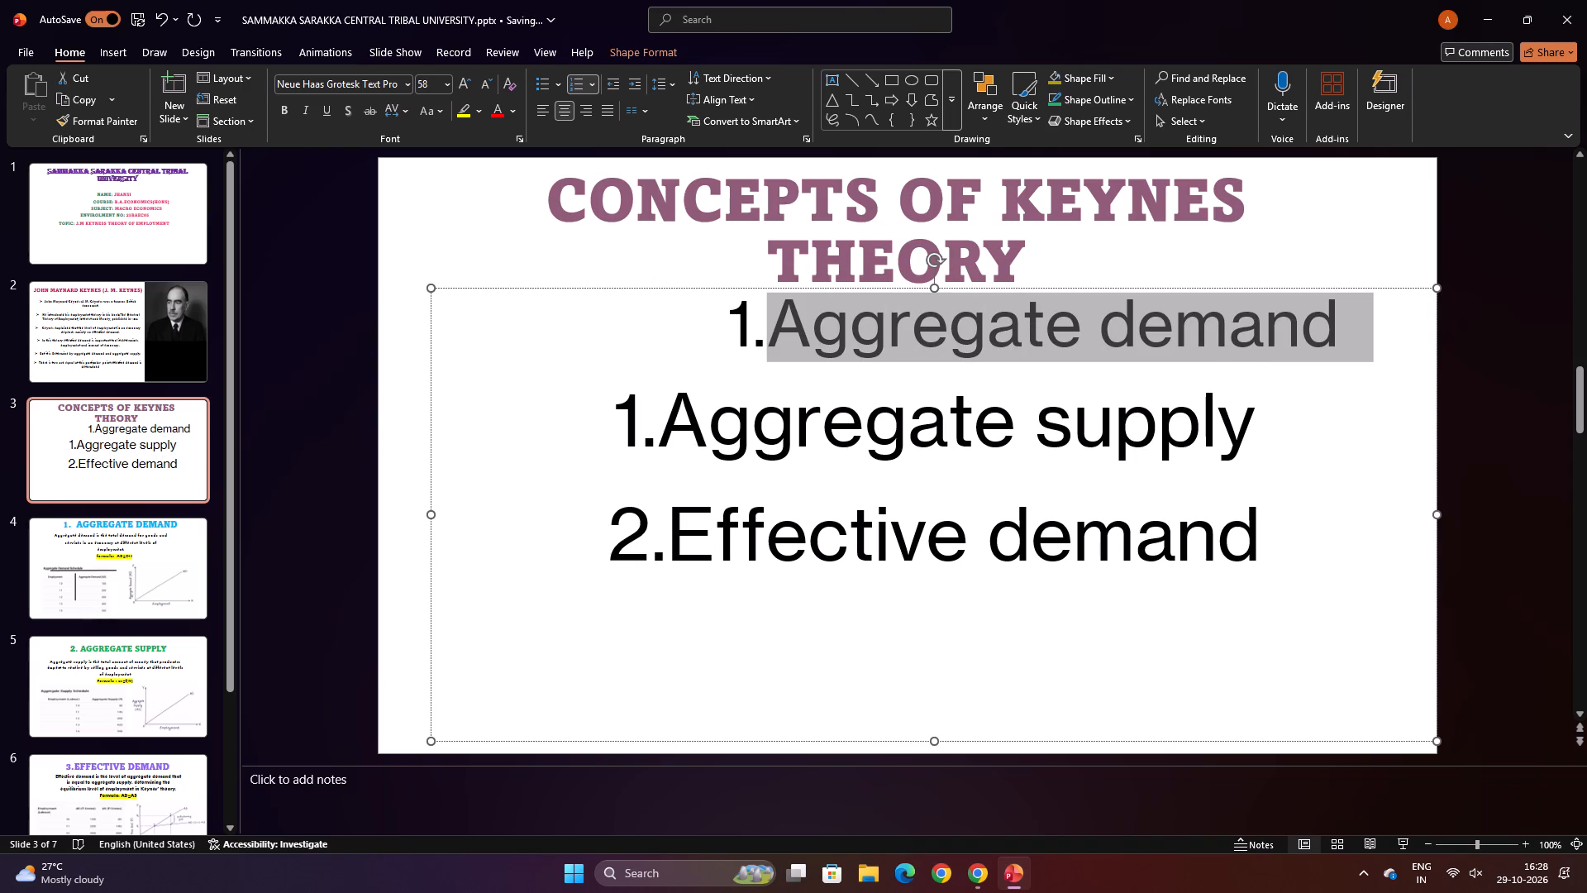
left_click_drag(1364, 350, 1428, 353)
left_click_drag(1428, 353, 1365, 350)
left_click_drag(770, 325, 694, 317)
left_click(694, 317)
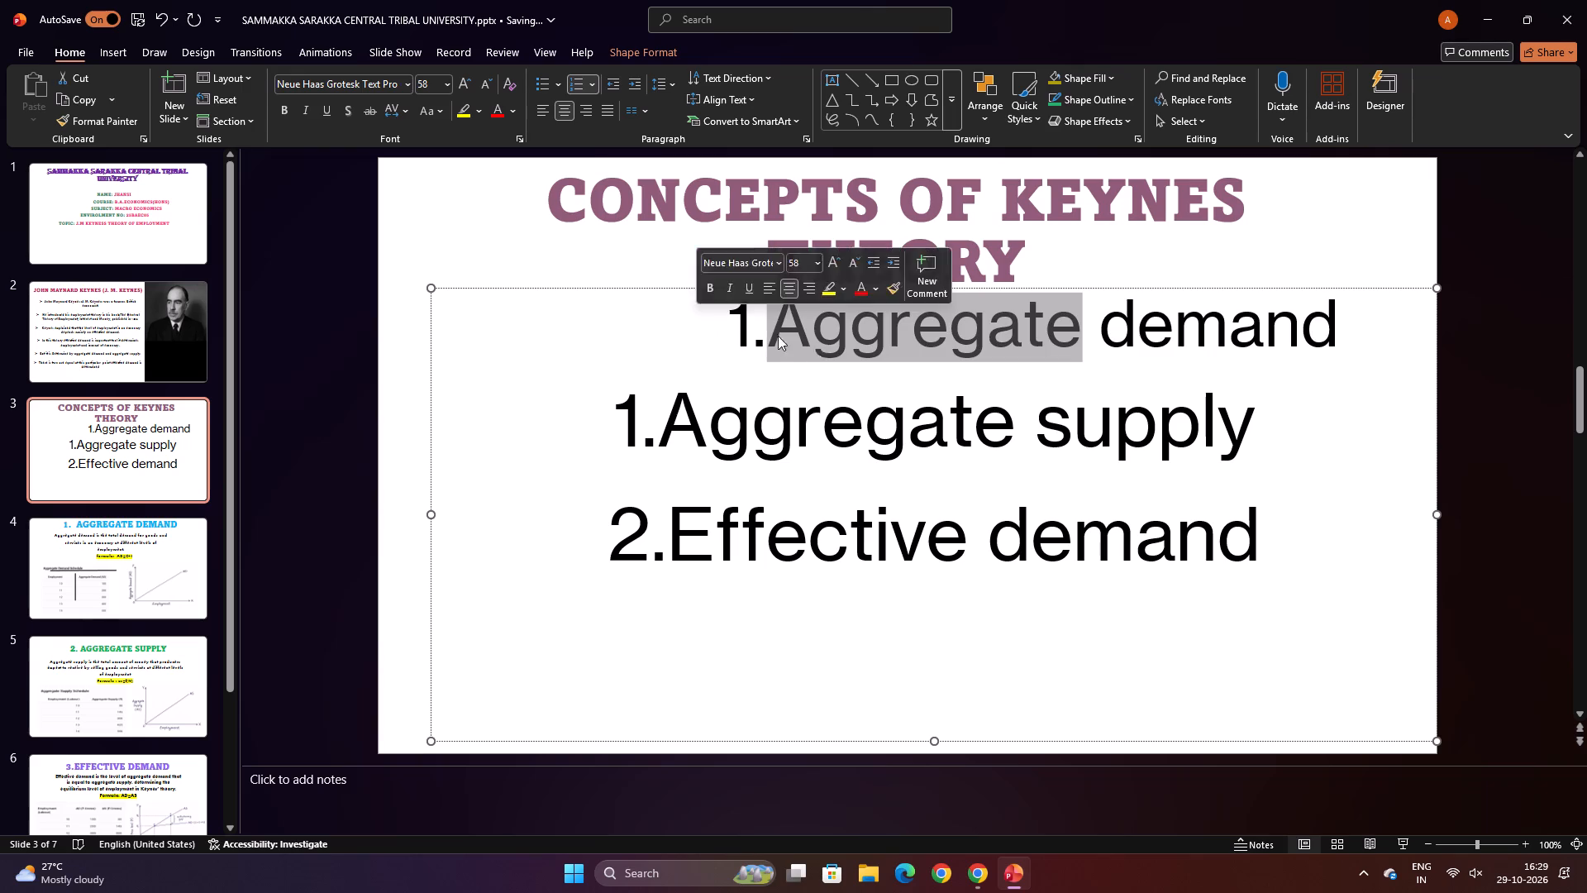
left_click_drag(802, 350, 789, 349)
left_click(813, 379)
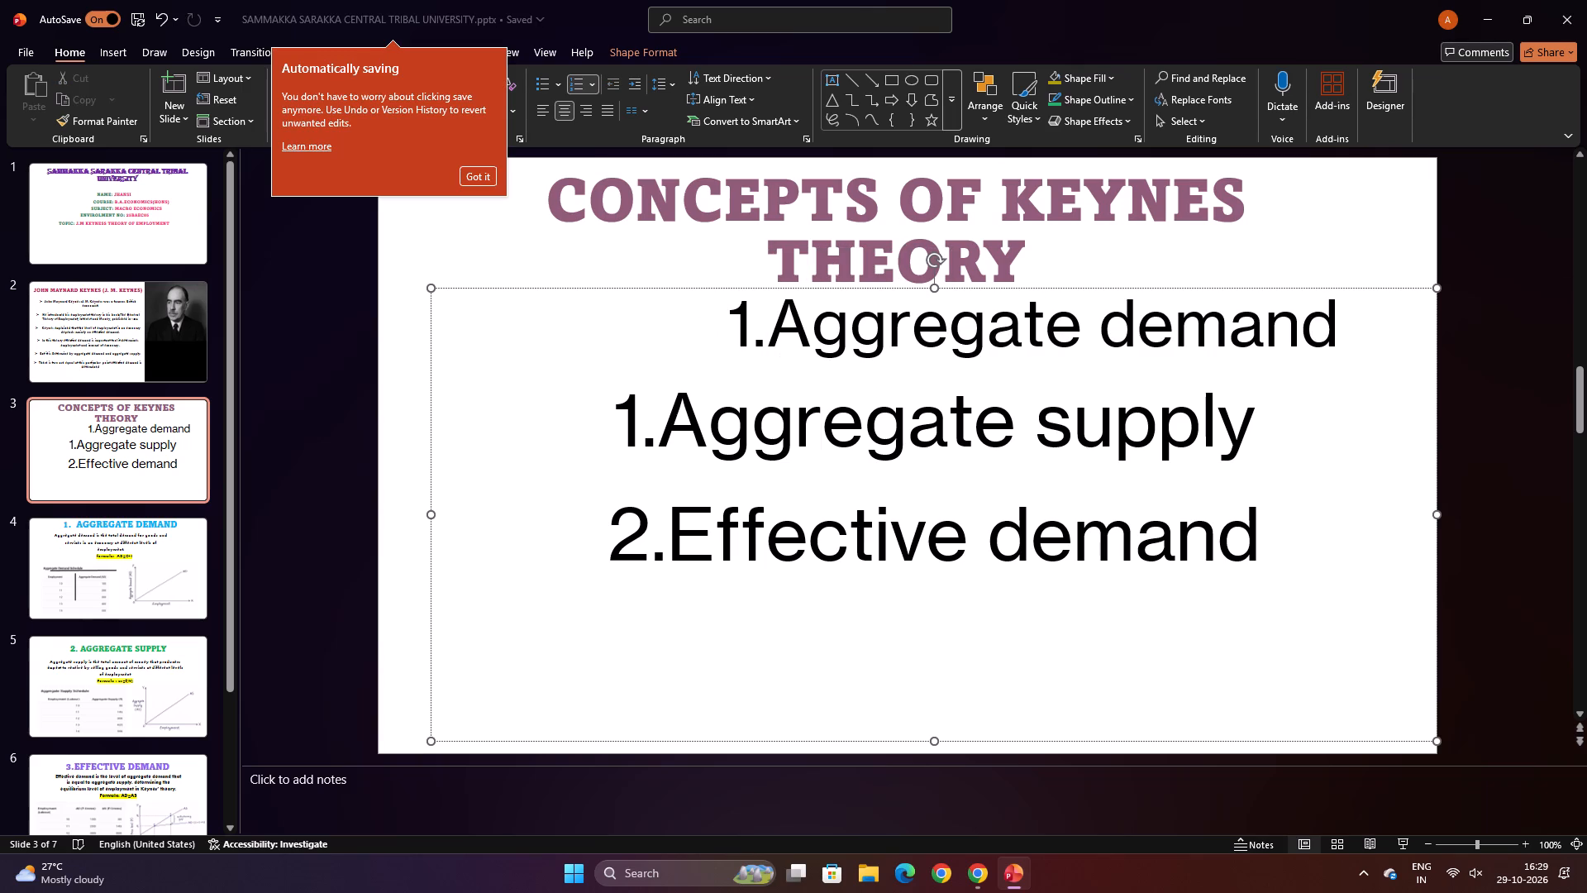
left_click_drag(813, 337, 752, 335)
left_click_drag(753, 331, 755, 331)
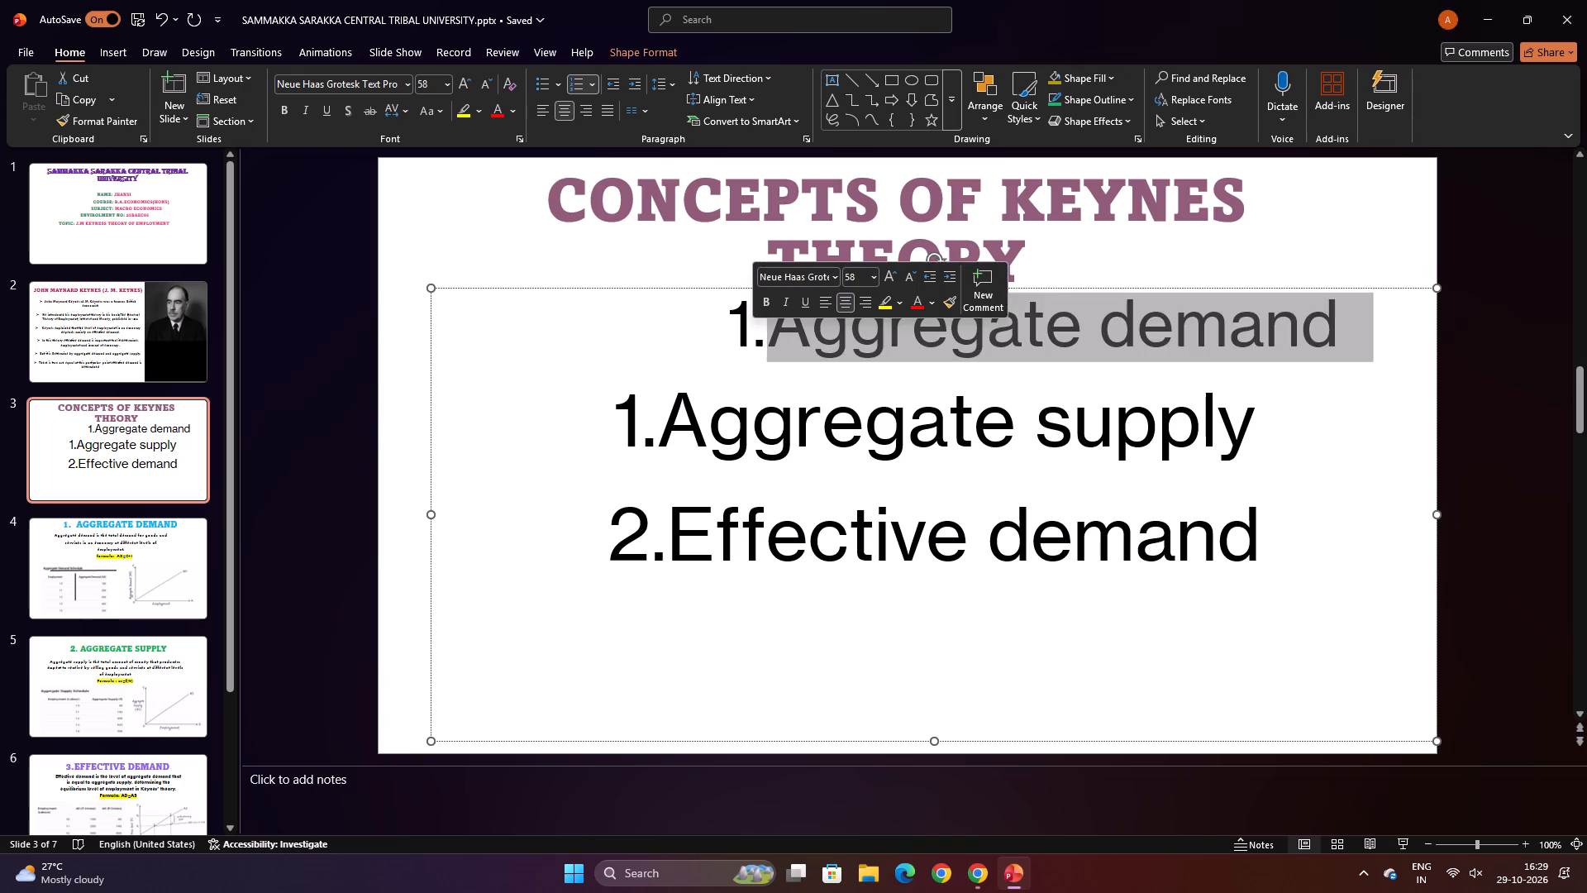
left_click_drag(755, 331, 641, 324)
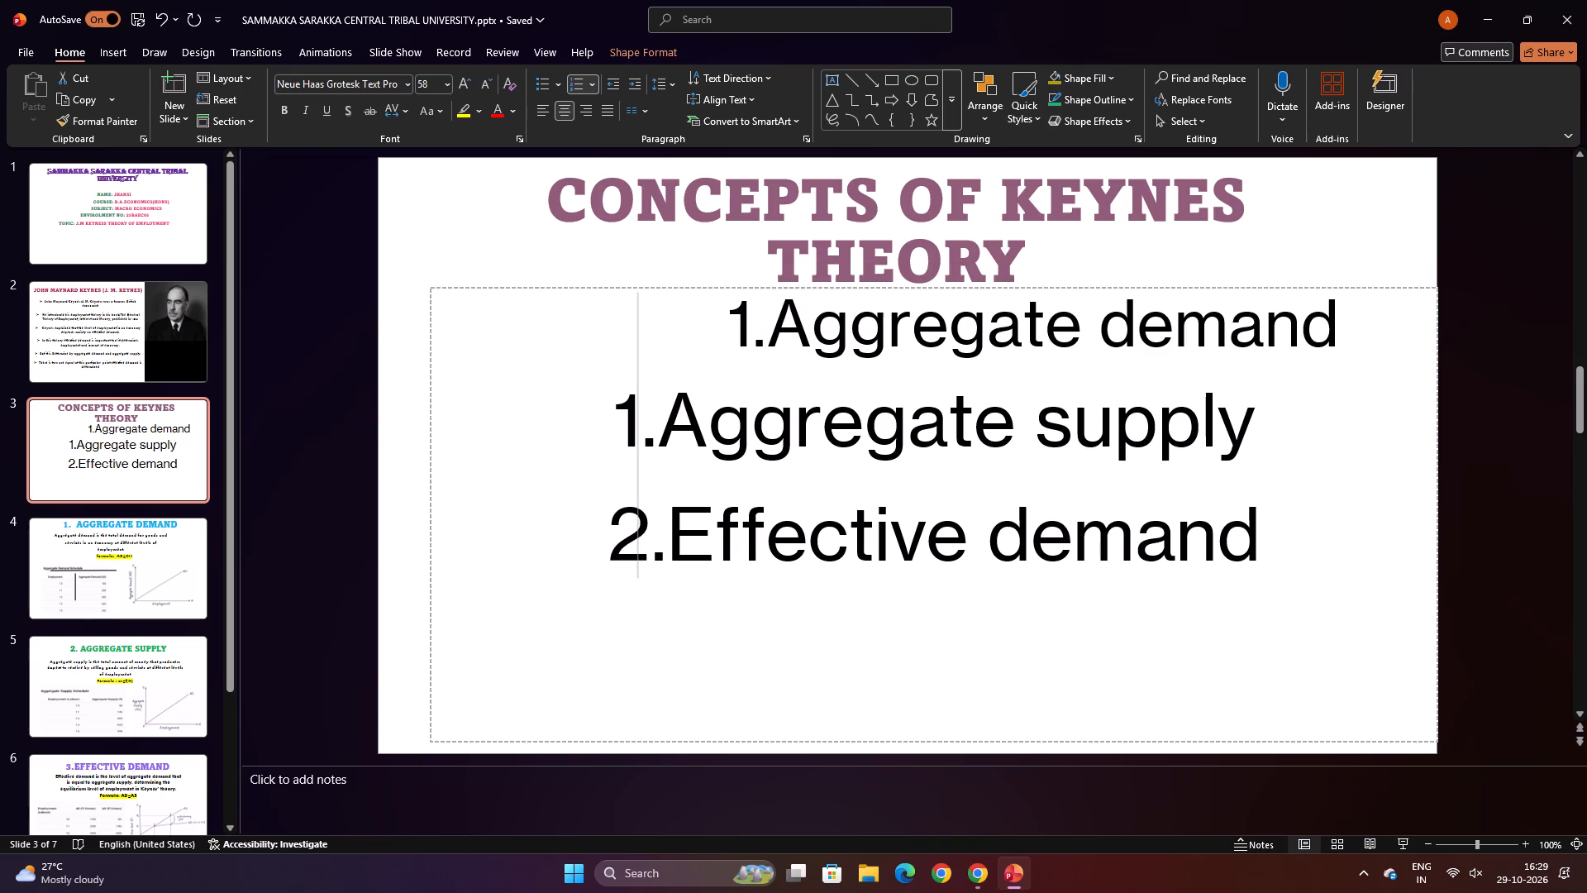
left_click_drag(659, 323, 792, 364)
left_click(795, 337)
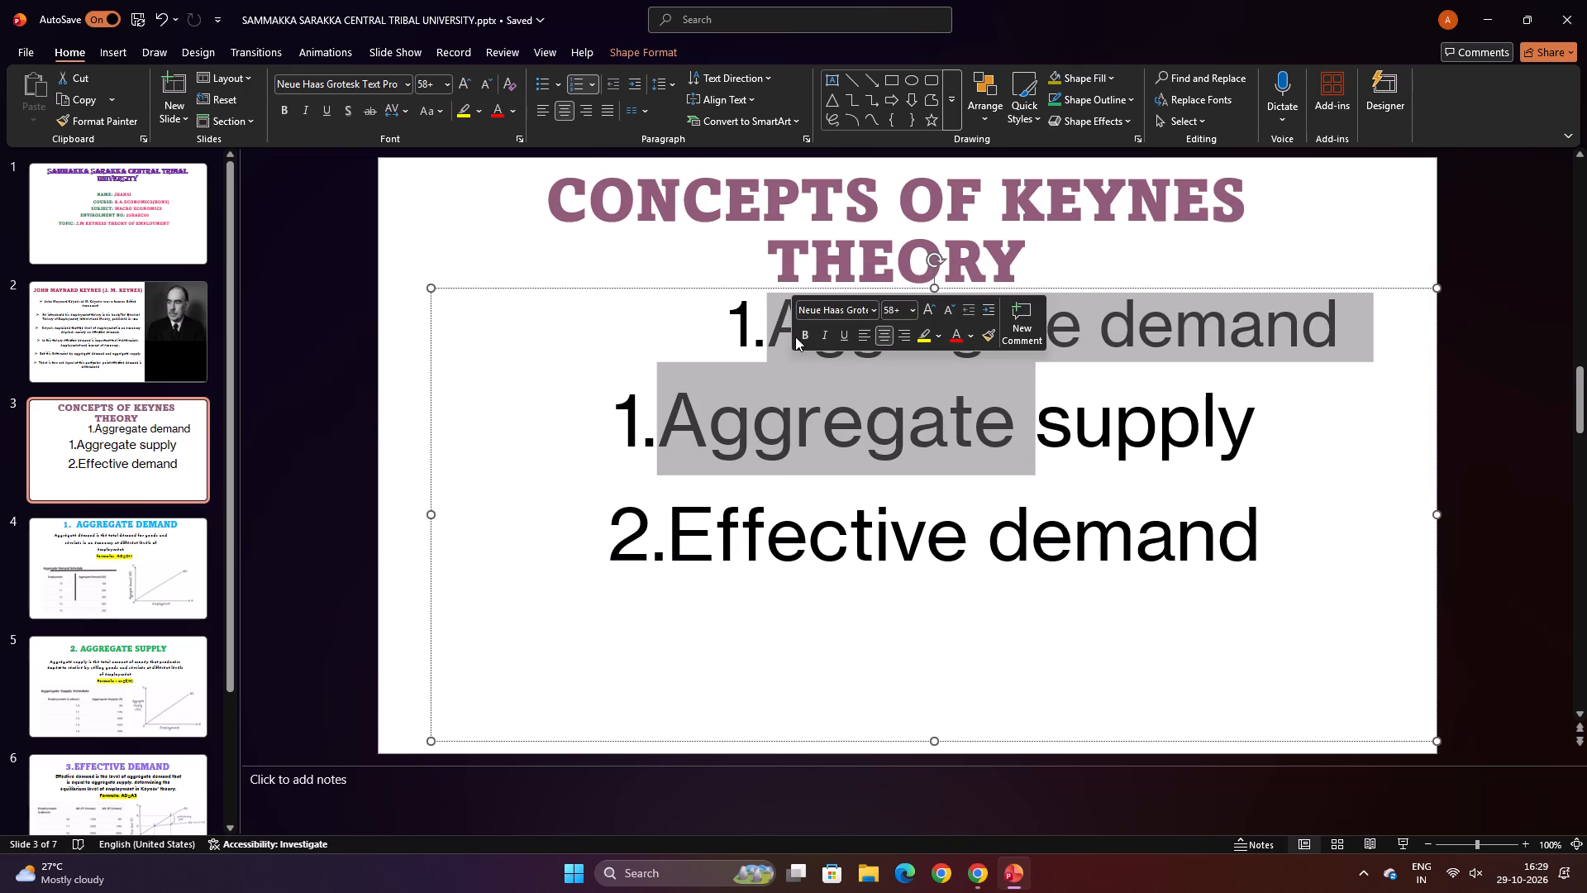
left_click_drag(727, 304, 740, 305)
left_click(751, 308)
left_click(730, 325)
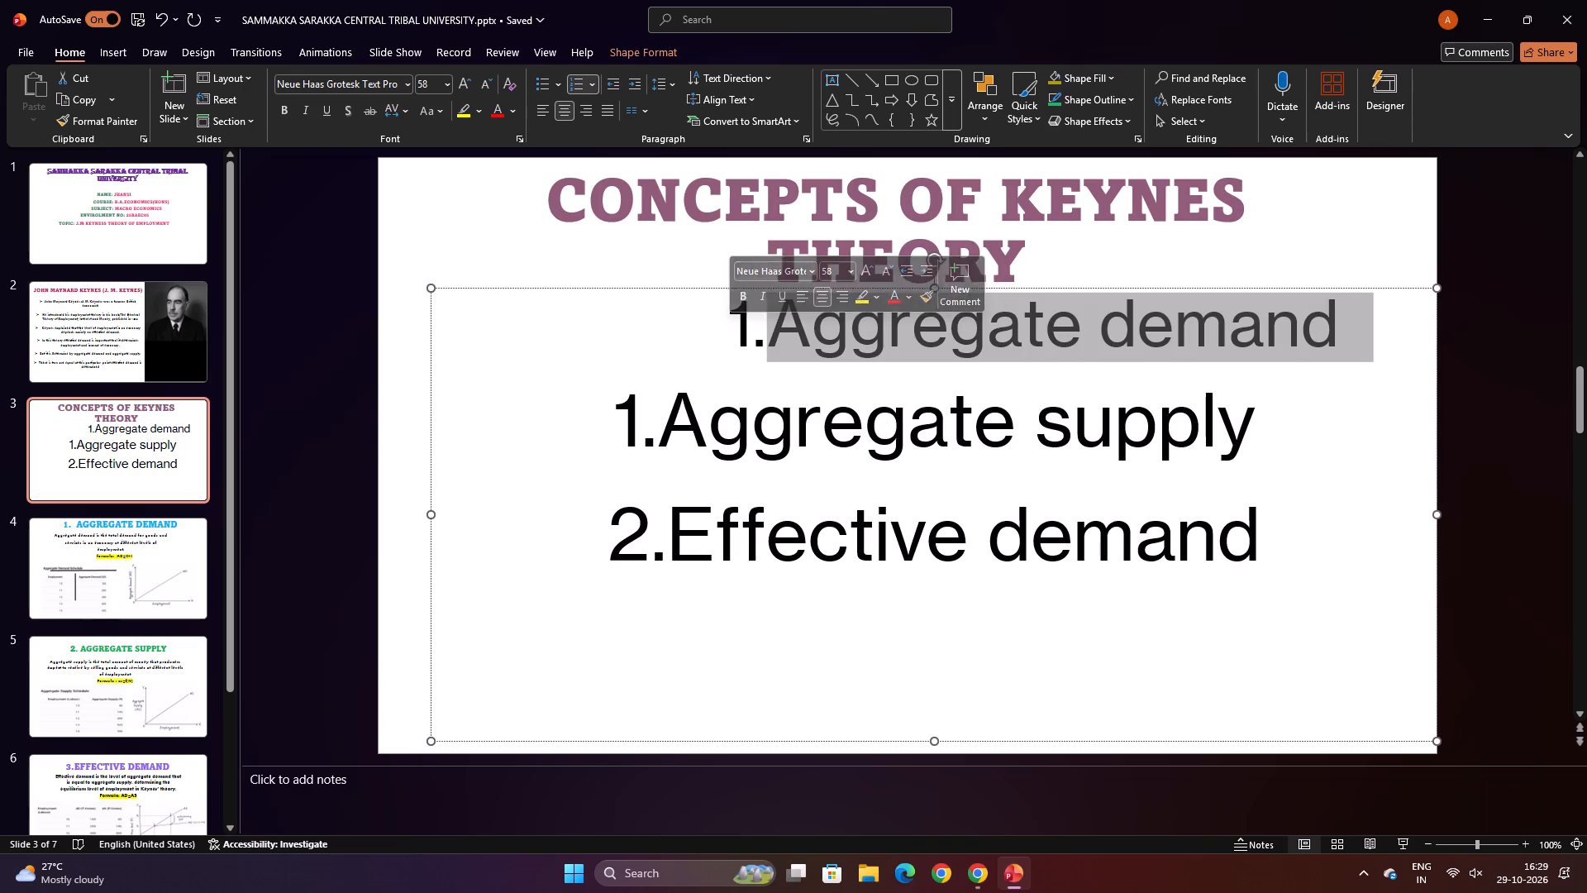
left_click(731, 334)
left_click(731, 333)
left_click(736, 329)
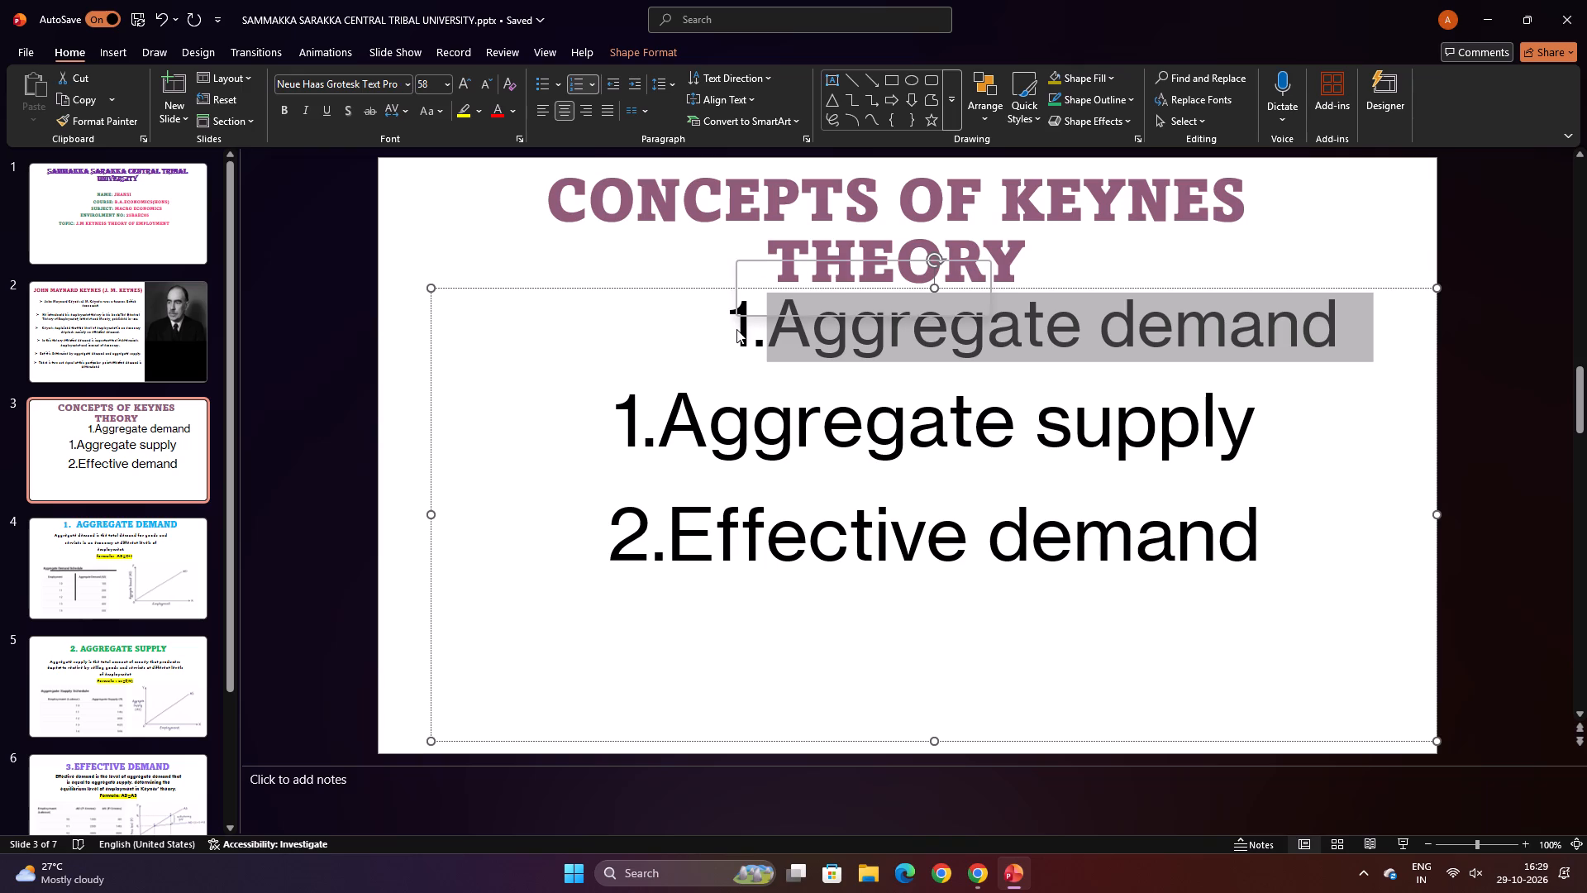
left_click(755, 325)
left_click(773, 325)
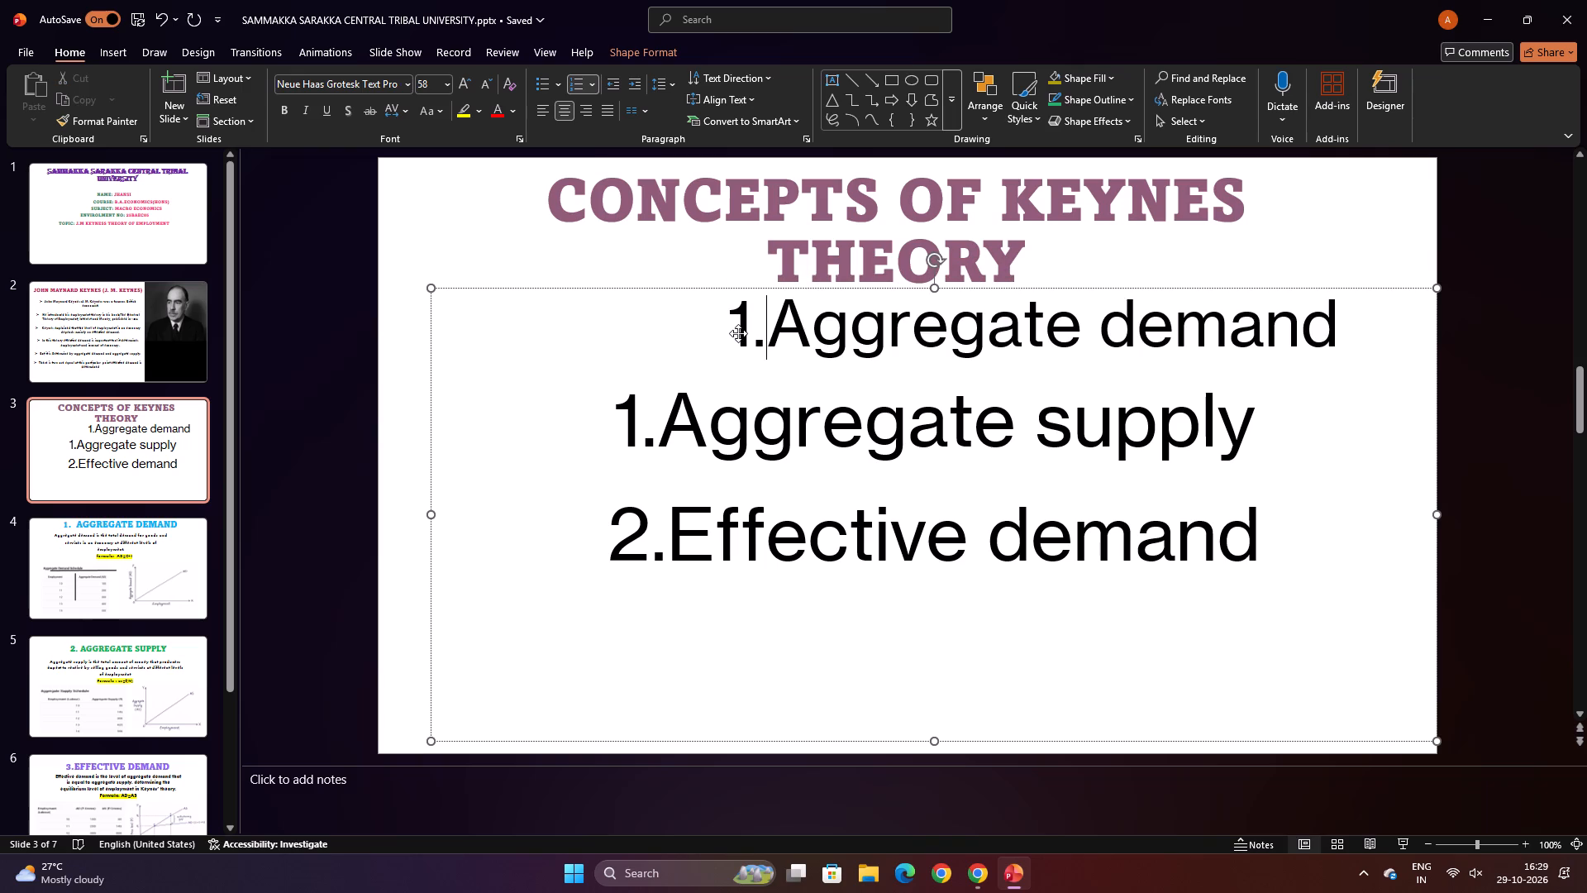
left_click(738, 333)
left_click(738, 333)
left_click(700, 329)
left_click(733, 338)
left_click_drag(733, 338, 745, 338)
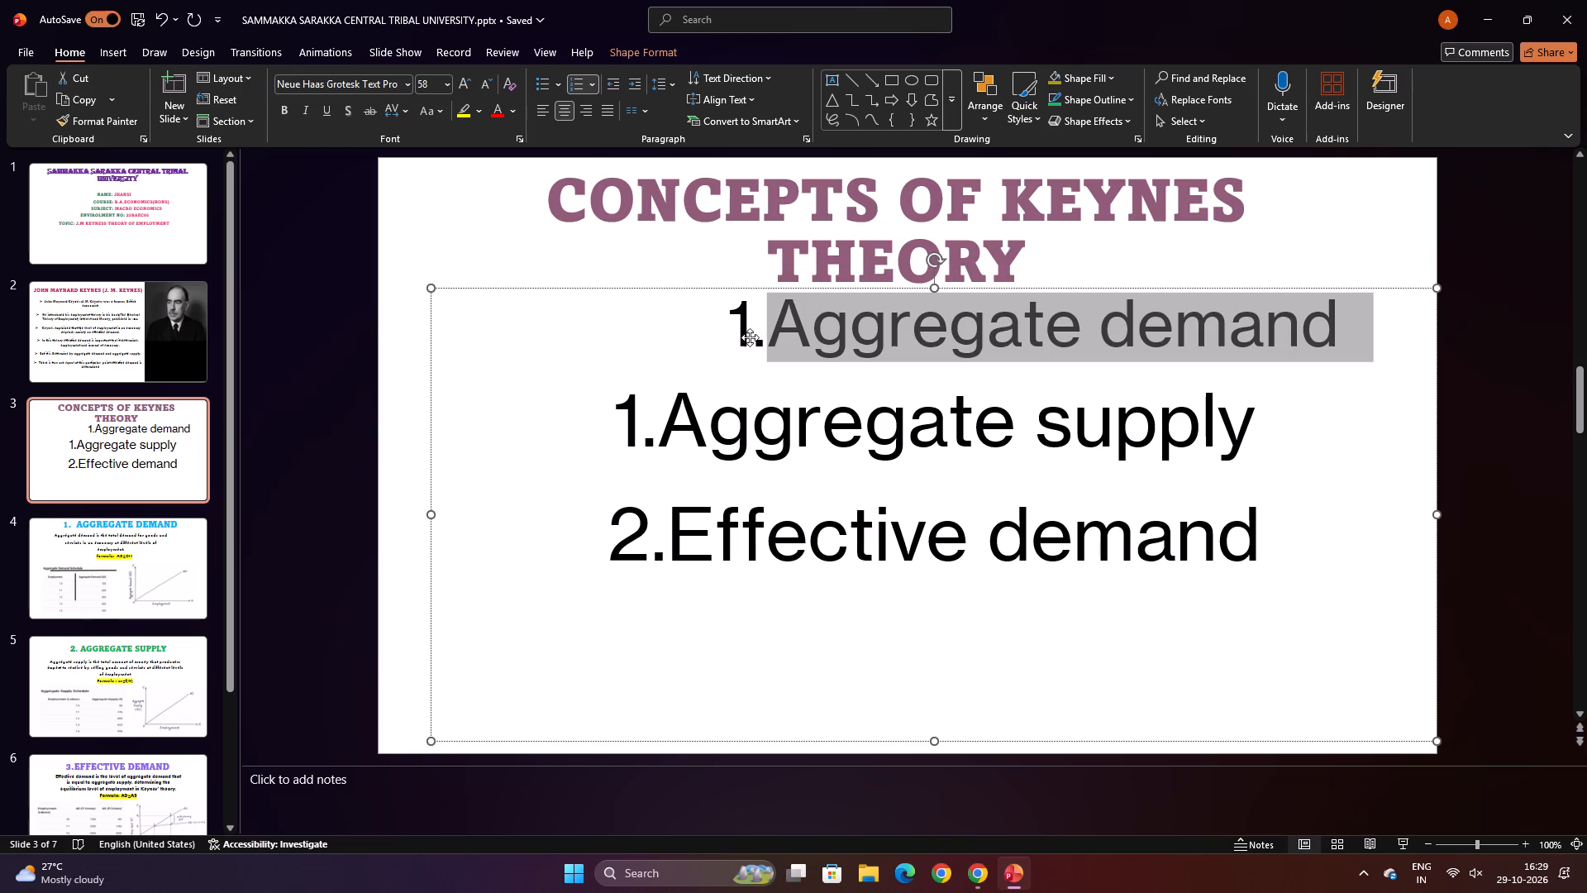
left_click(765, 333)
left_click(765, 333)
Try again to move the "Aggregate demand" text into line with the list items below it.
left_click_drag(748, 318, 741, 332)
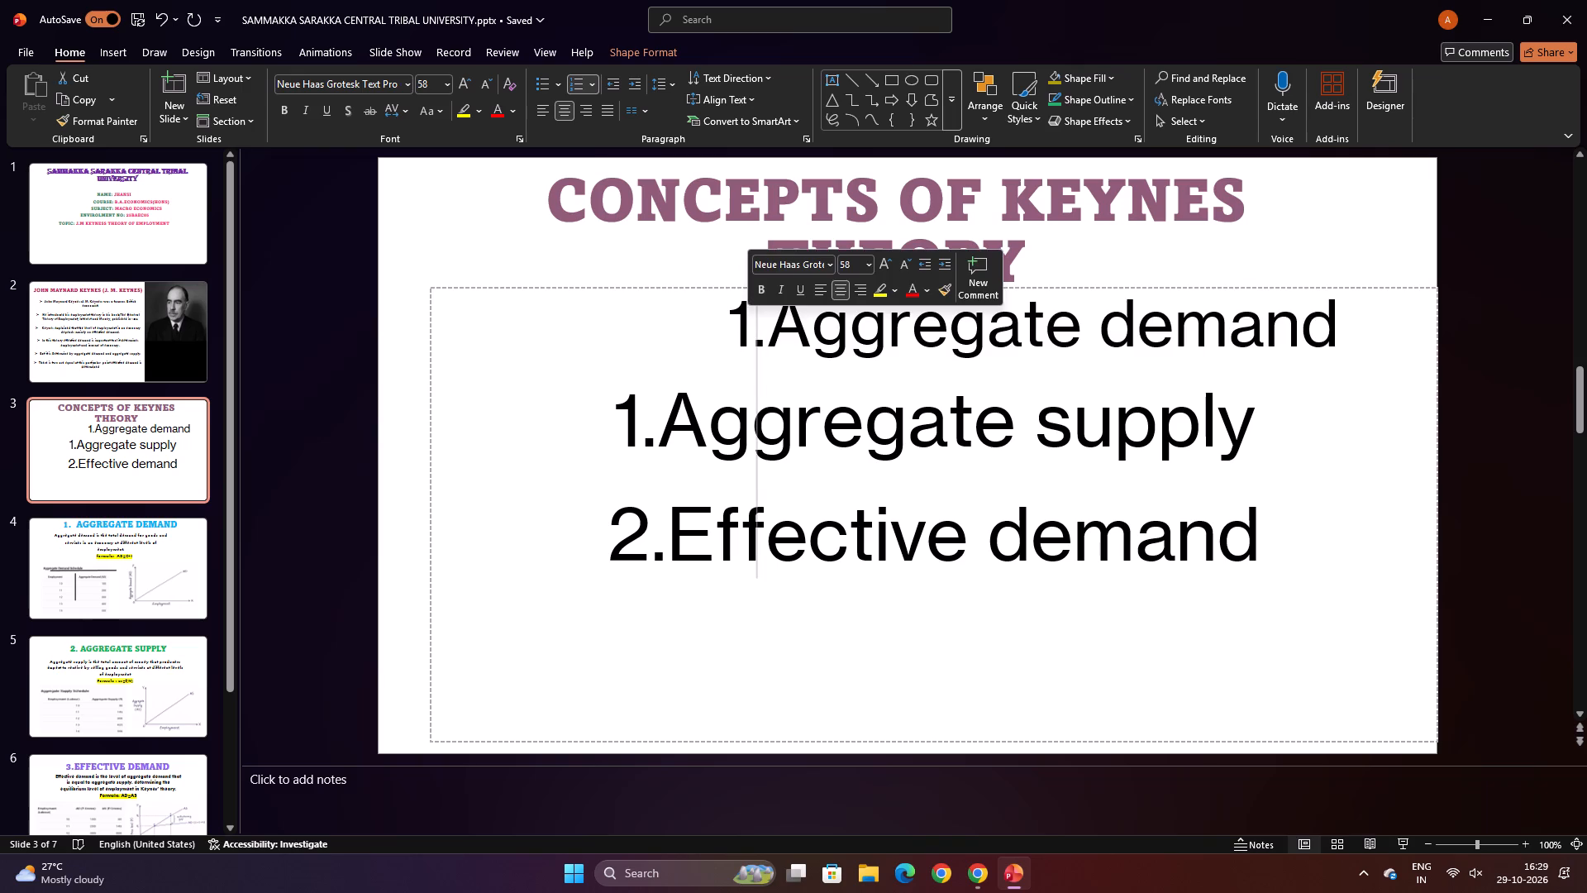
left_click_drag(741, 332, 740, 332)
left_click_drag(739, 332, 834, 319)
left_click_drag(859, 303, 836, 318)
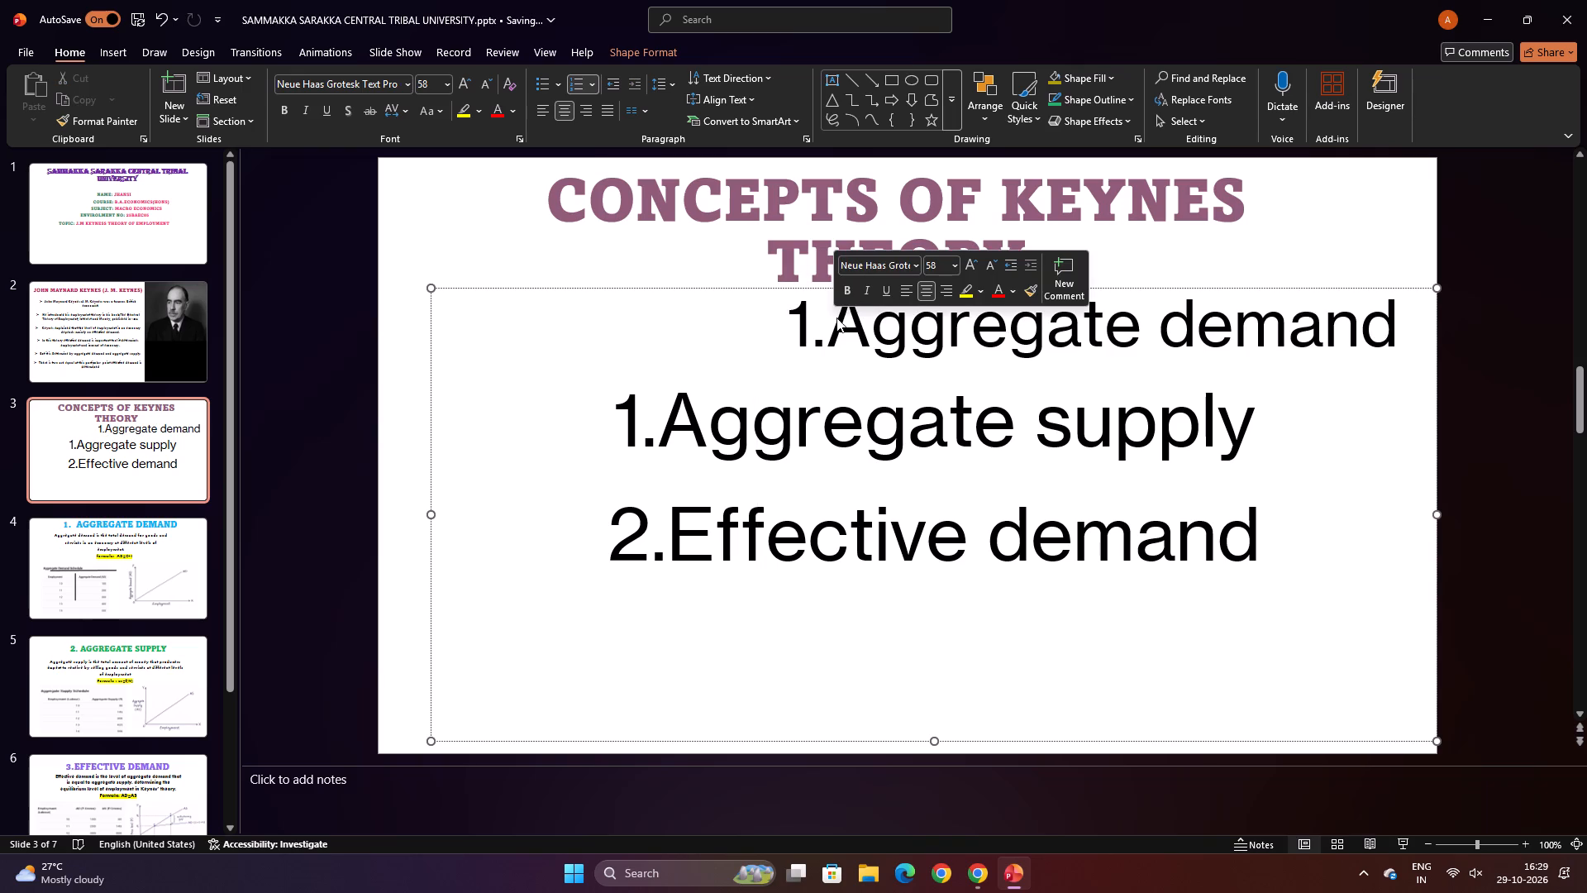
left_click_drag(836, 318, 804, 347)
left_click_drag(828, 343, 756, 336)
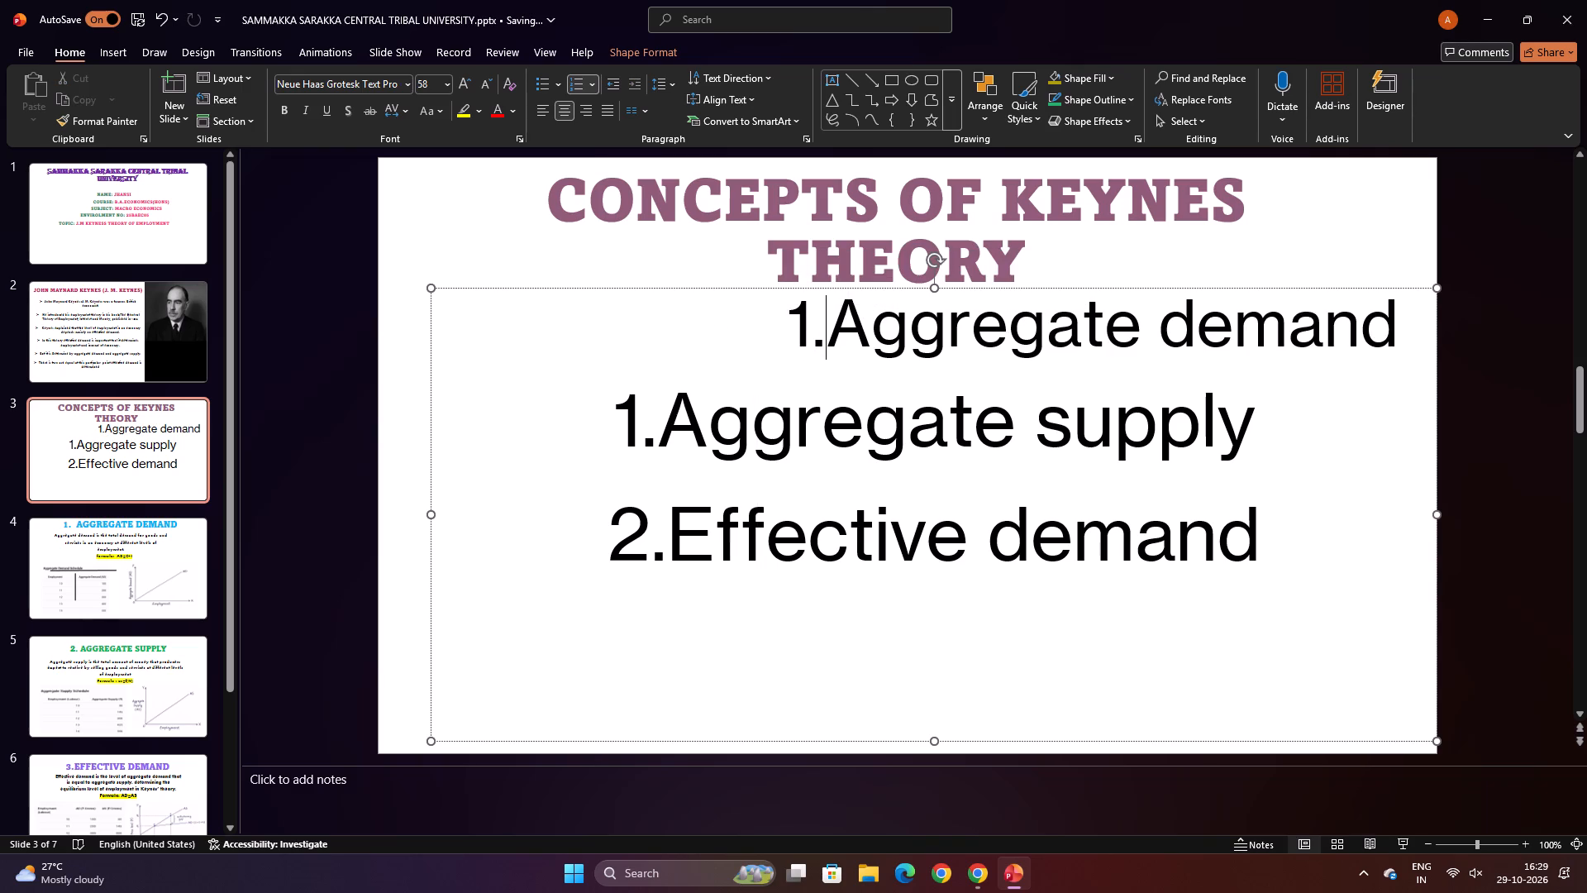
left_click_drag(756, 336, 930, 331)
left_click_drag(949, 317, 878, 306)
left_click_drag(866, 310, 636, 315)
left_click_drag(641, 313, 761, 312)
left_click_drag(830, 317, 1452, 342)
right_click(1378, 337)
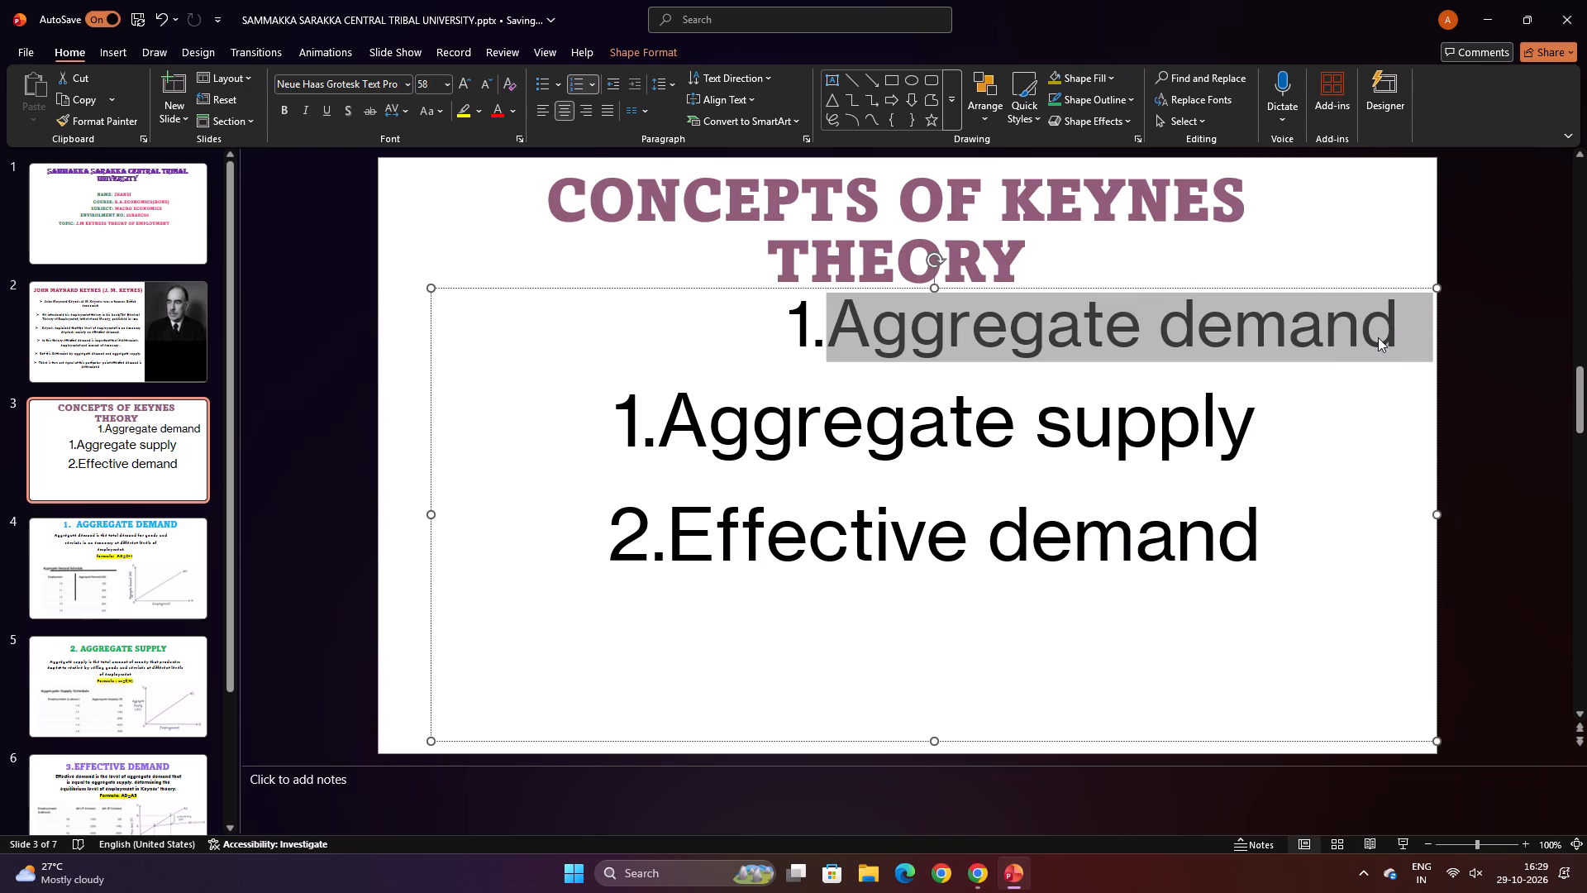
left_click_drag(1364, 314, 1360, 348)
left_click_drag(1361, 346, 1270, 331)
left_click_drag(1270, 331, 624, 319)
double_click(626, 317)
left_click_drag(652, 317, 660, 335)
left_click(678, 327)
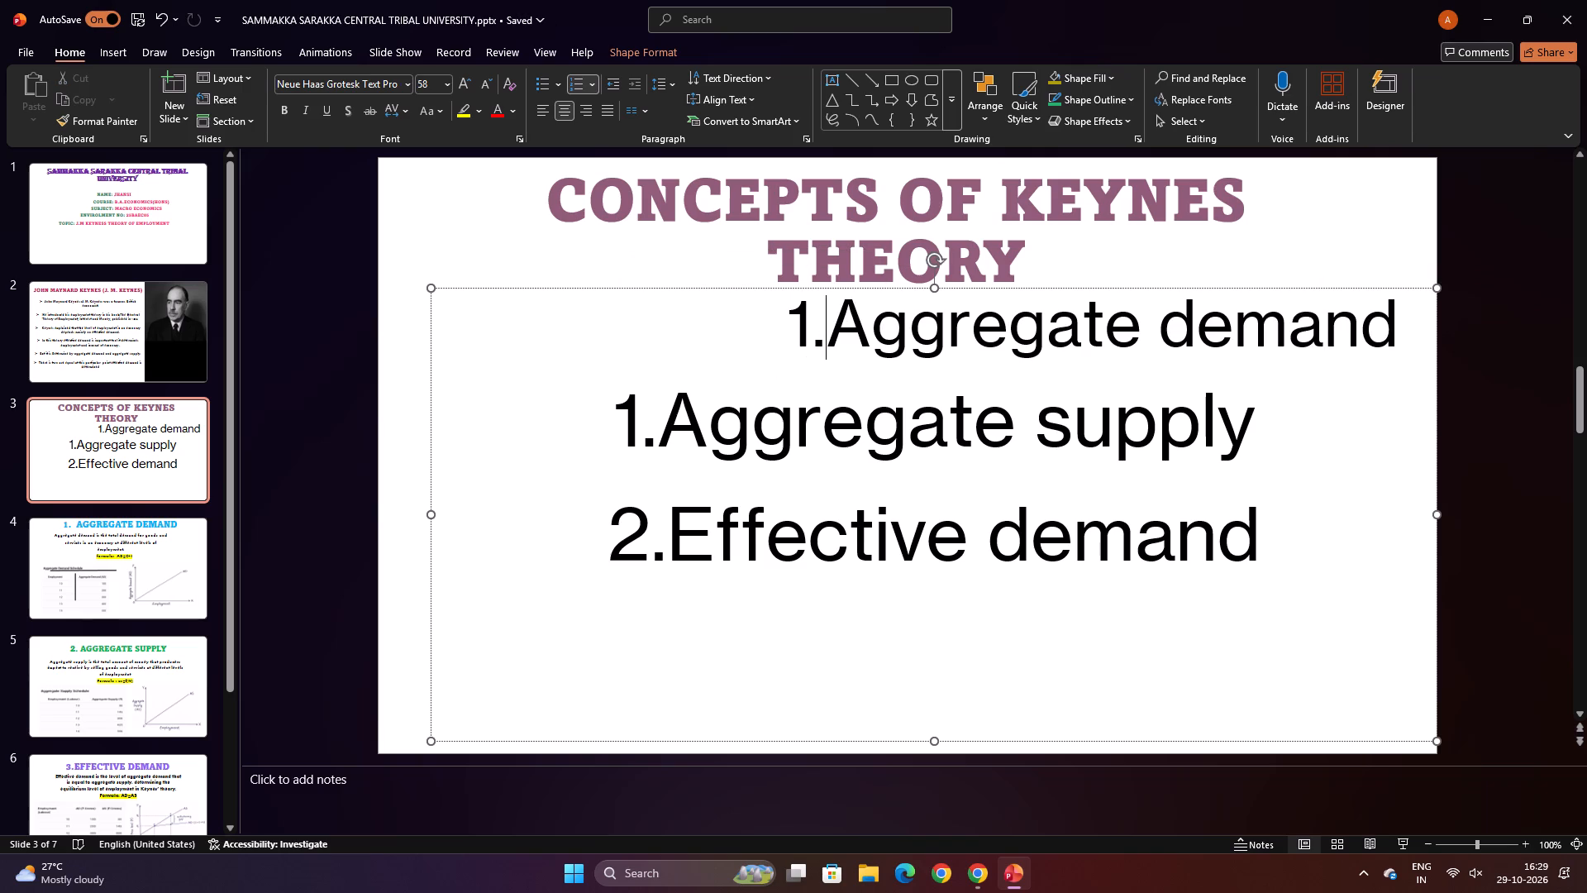
Delete the misaligned "Aggregate demand" item, including its number, from the top of the list.
key("BackSpace")
key("BackSpace")
key("BackSpace")
key("BackSpace")
key("BackSpace")
key("BackSpace")
key("BackSpace")
key("BackSpace")
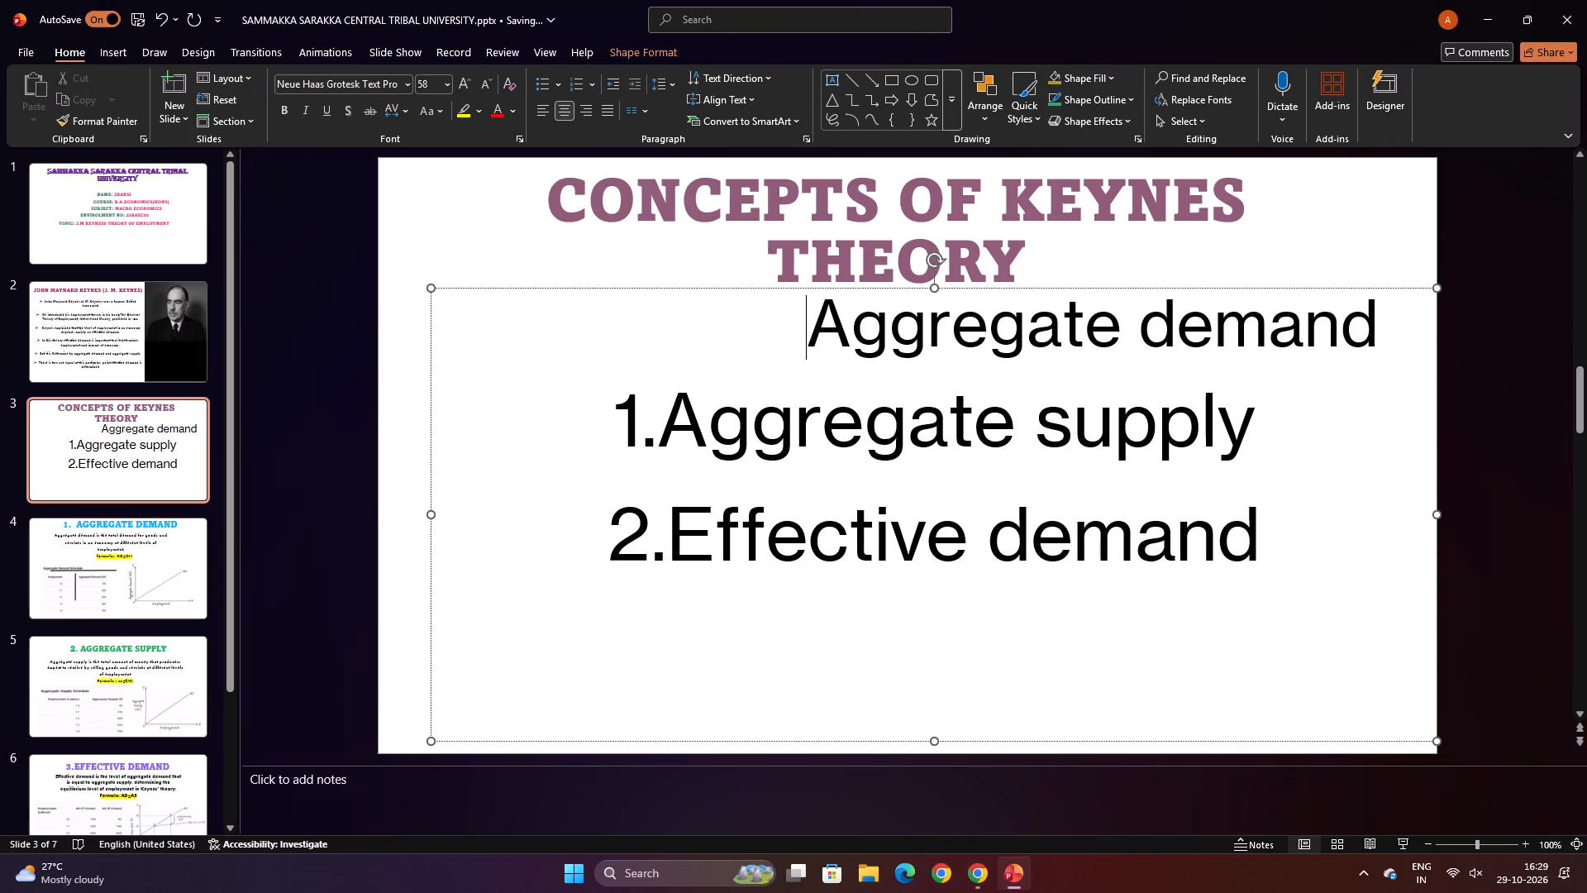
key("BackSpace")
key("BackSpace")
key("BackSpace")
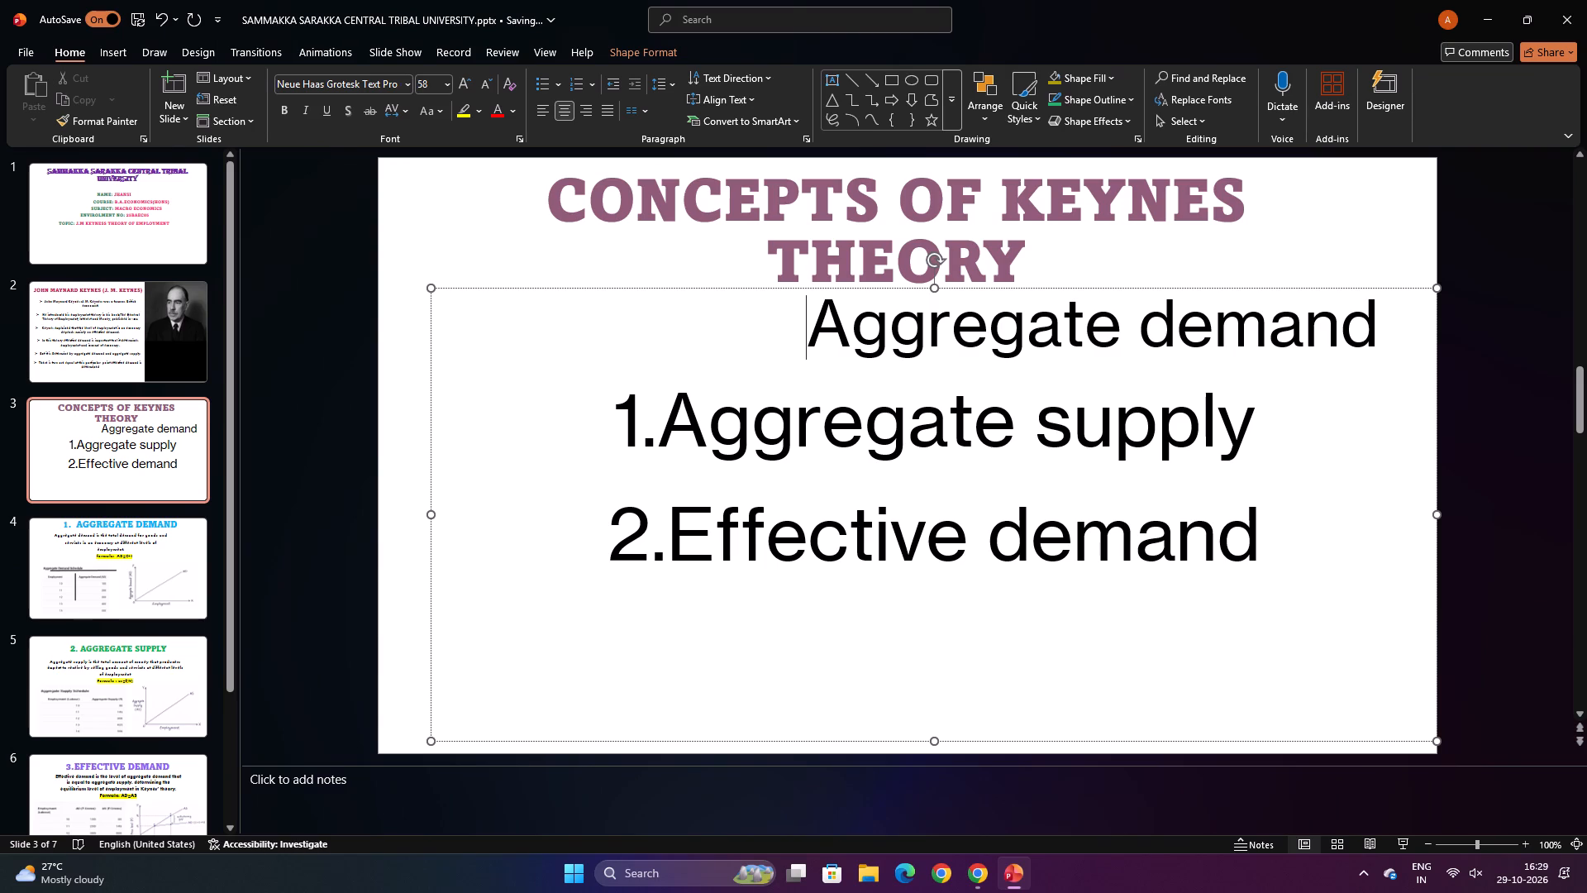
left_click_drag(807, 322, 1420, 337)
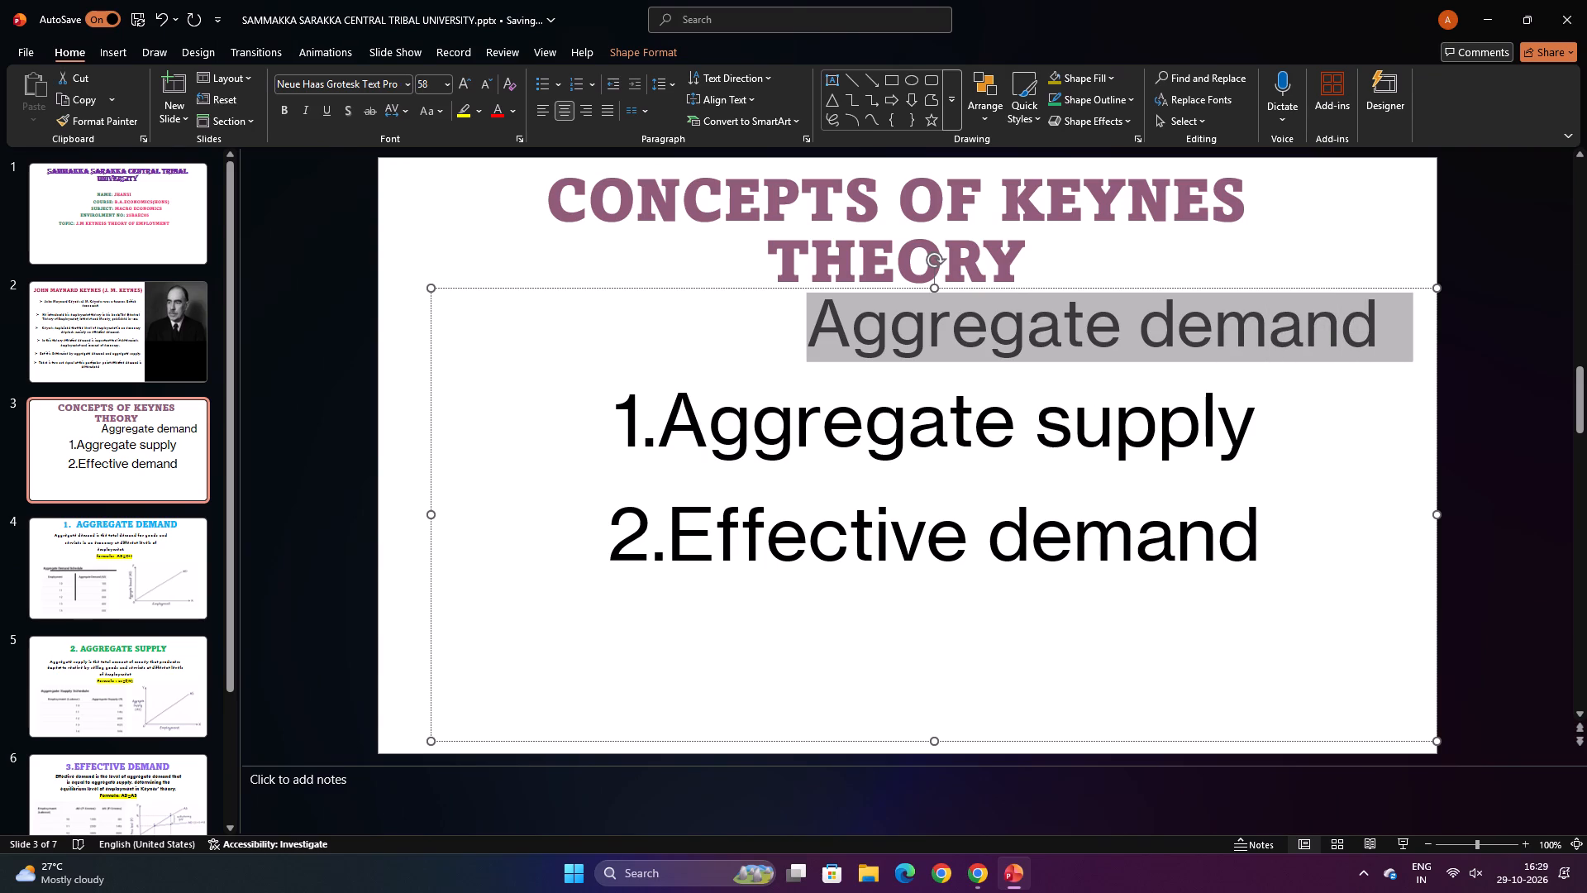
left_click_drag(1420, 337, 1419, 337)
key("Delete")
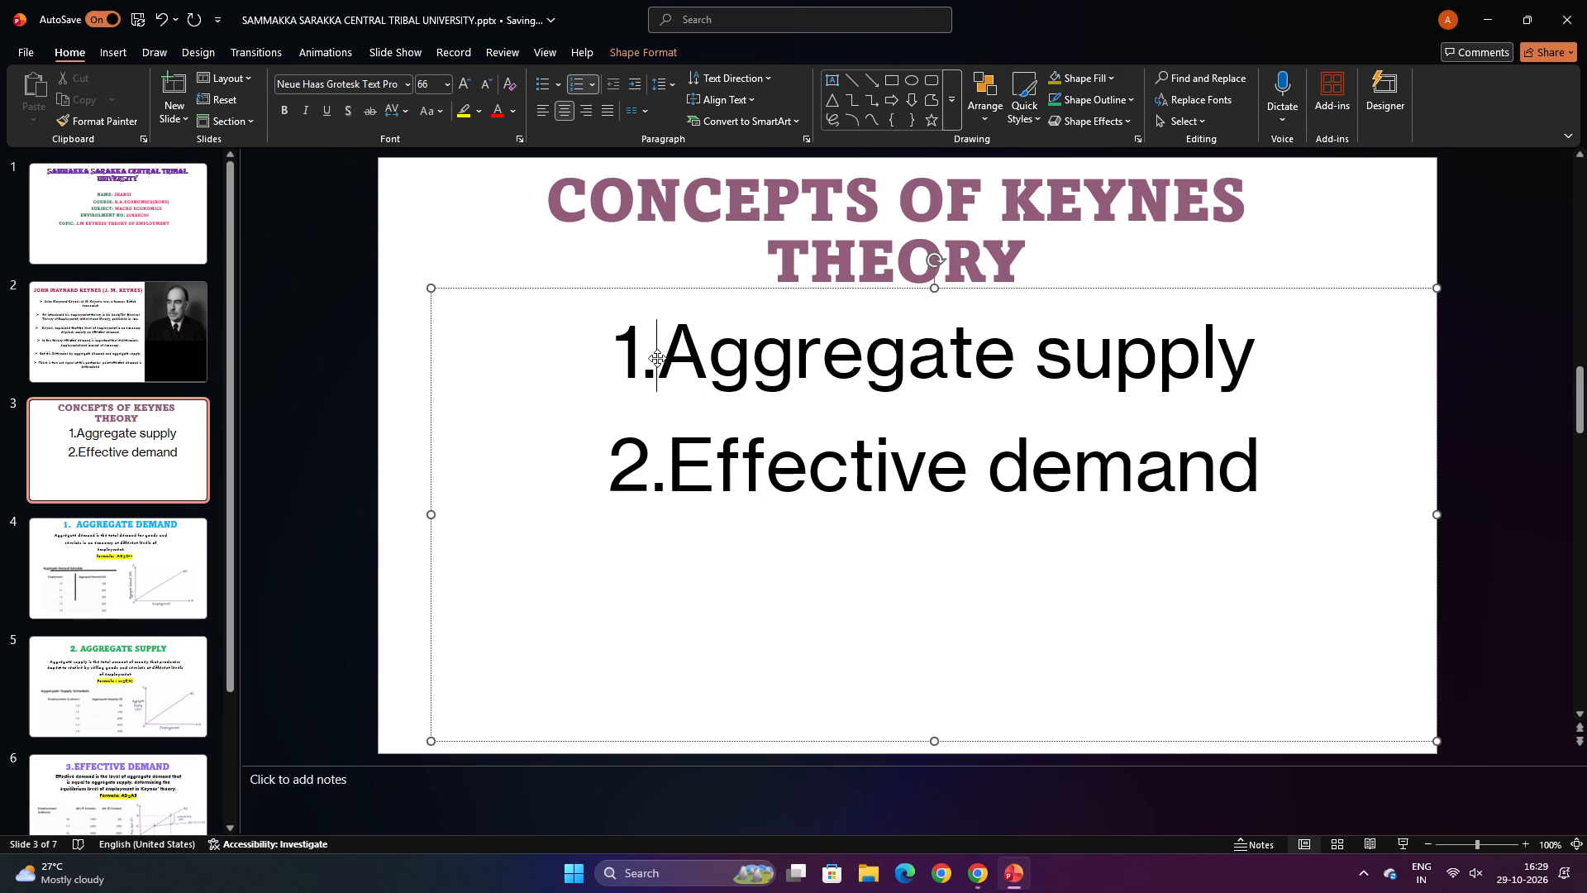
Insert an empty numbered item above "Aggregate supply" in the list.
left_click(641, 297)
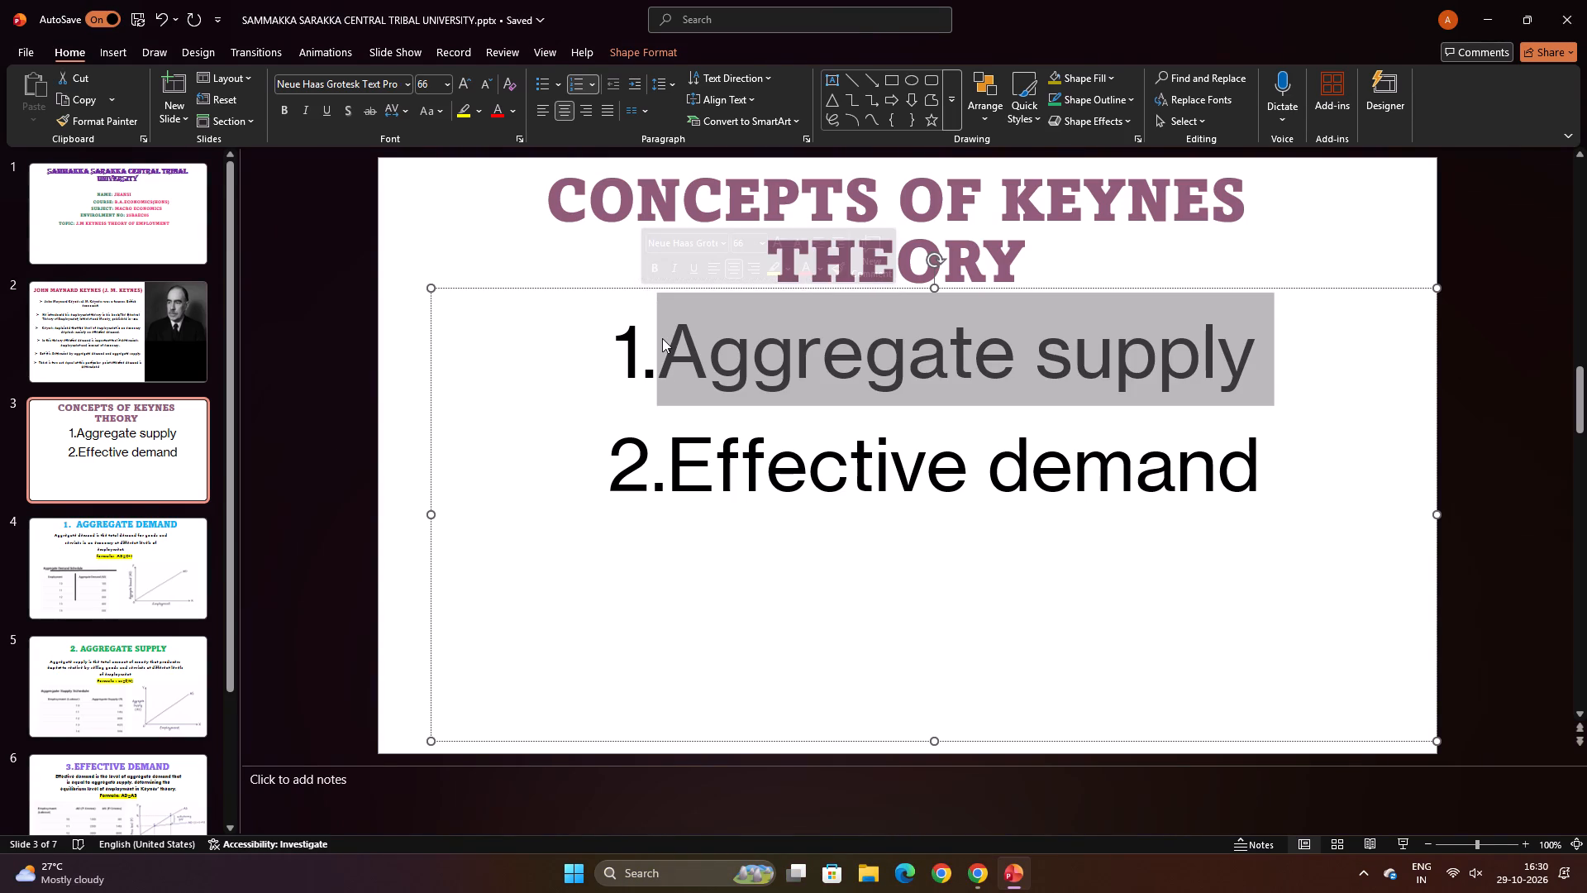
left_click(662, 338)
left_click(671, 310)
left_click(681, 305)
left_click_drag(641, 302, 637, 307)
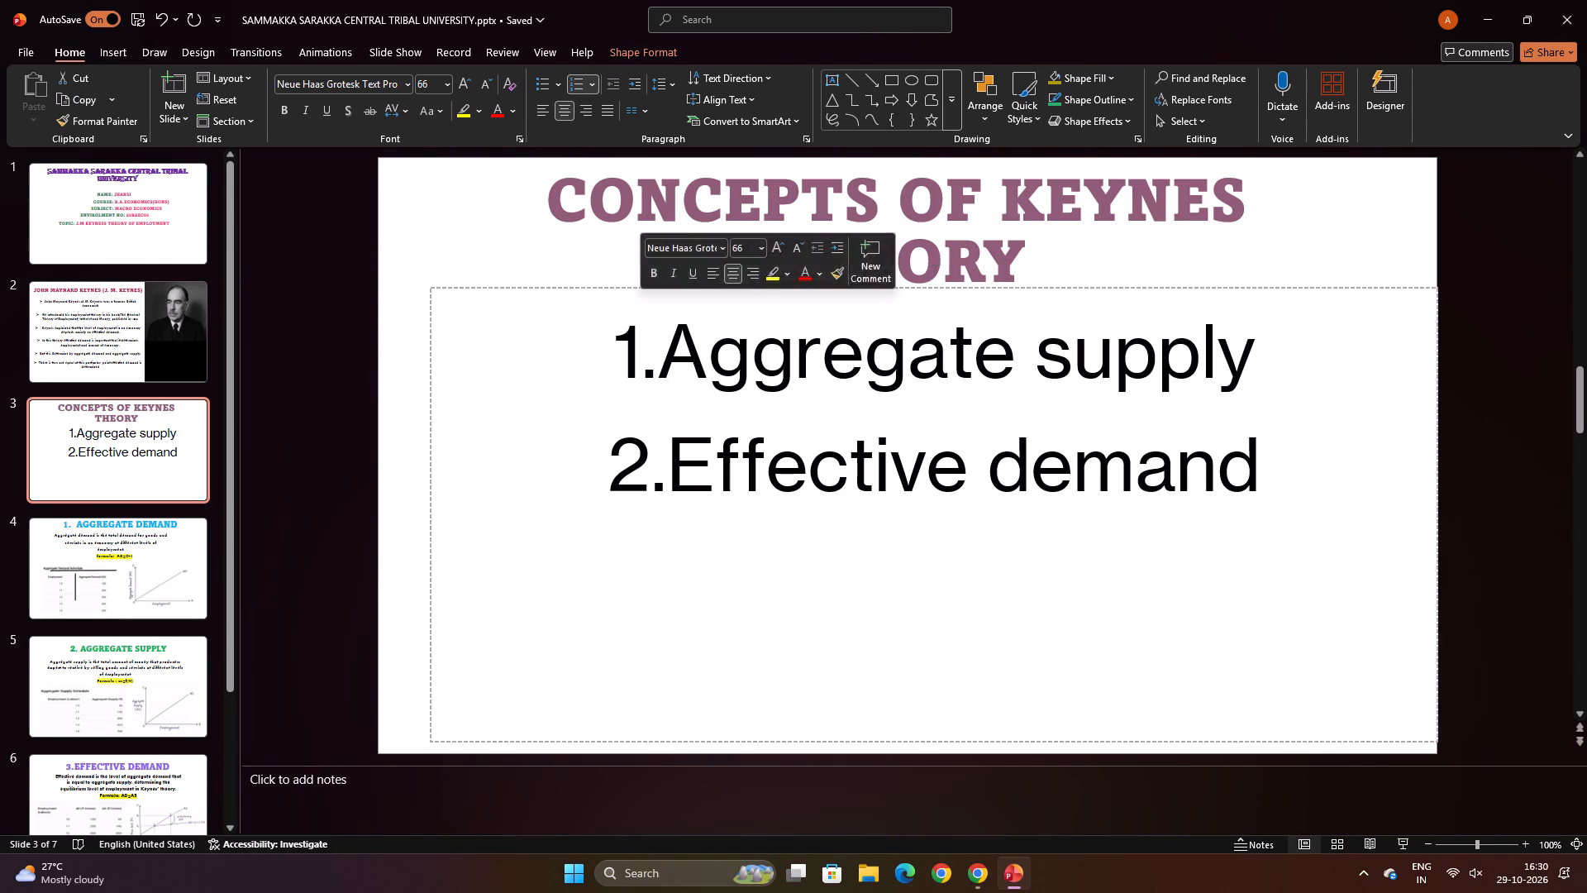
left_click_drag(637, 307, 638, 309)
left_click(613, 359)
left_click(672, 370)
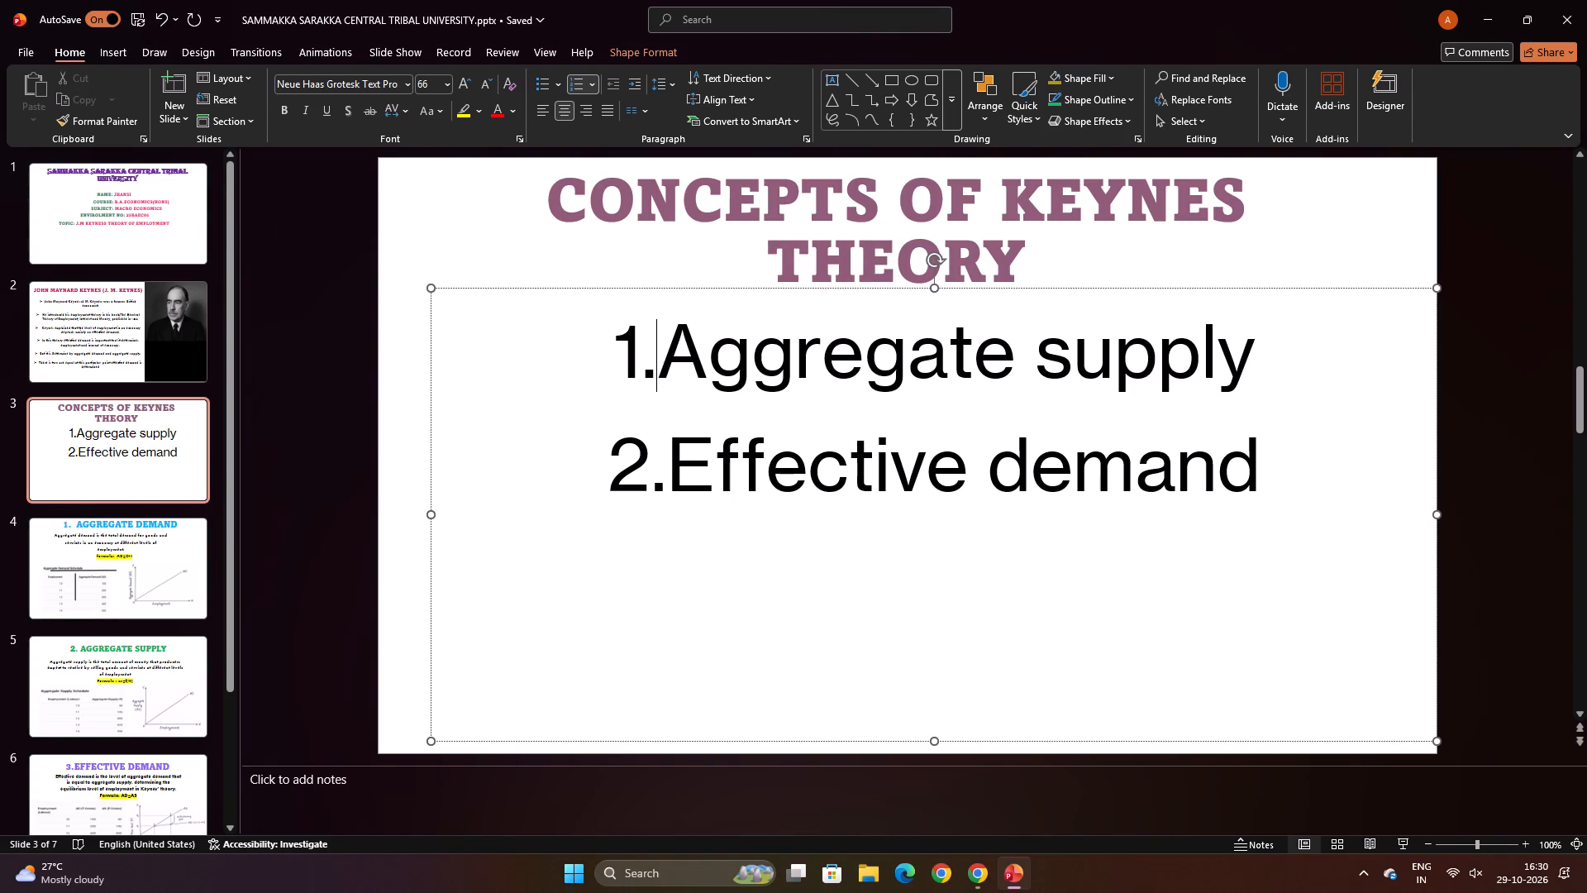
key("Return")
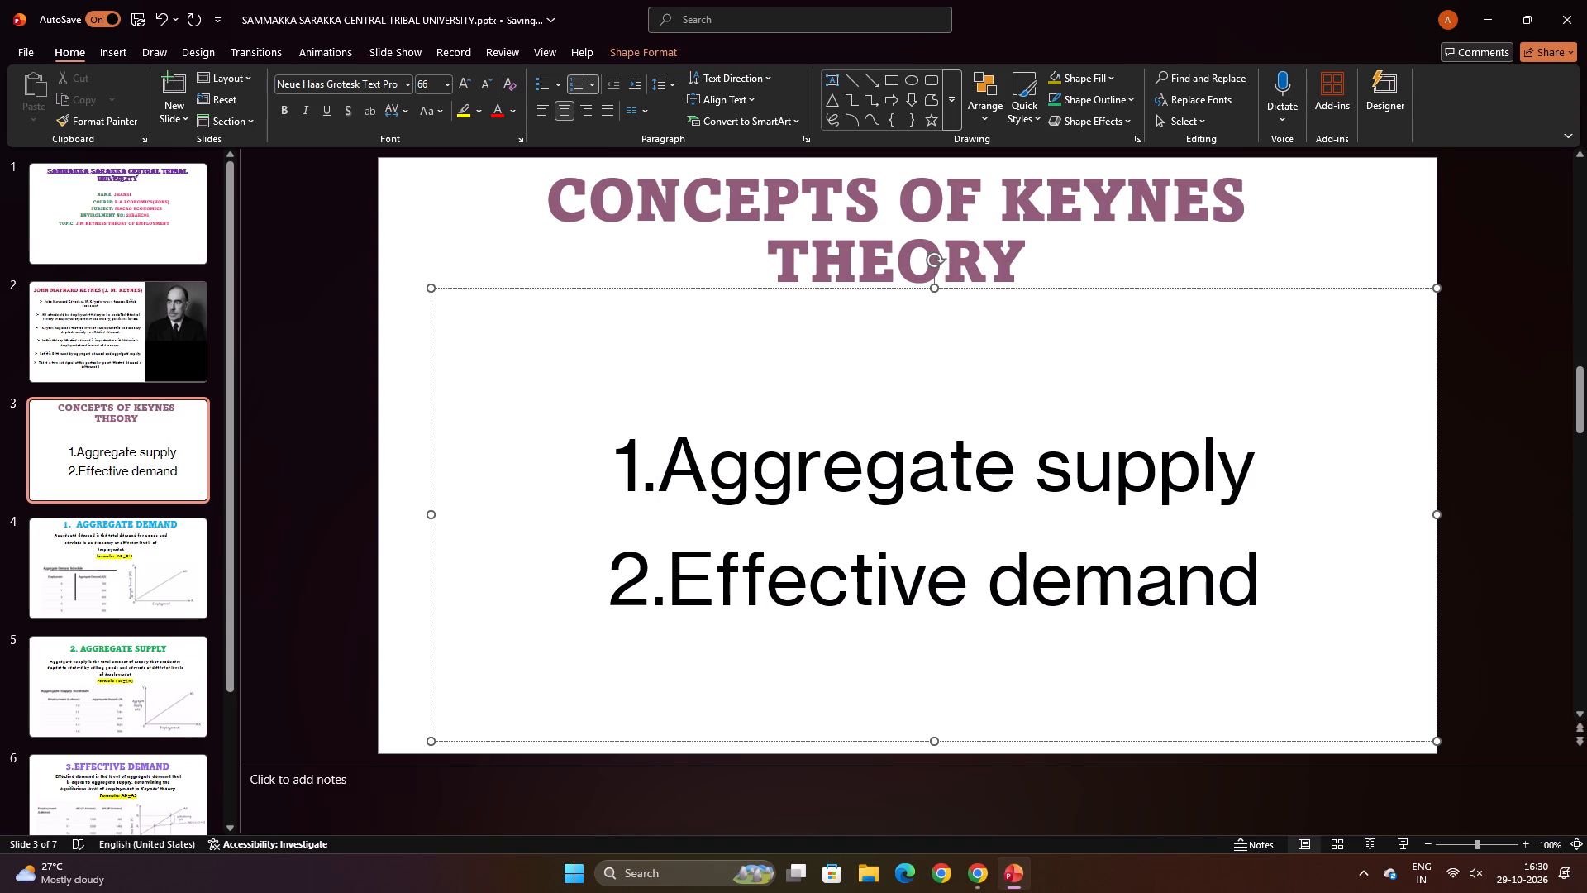
left_click(688, 405)
Enter "Aggregate Demand" as the first item of the numbered list on slide 3.
type("ag")
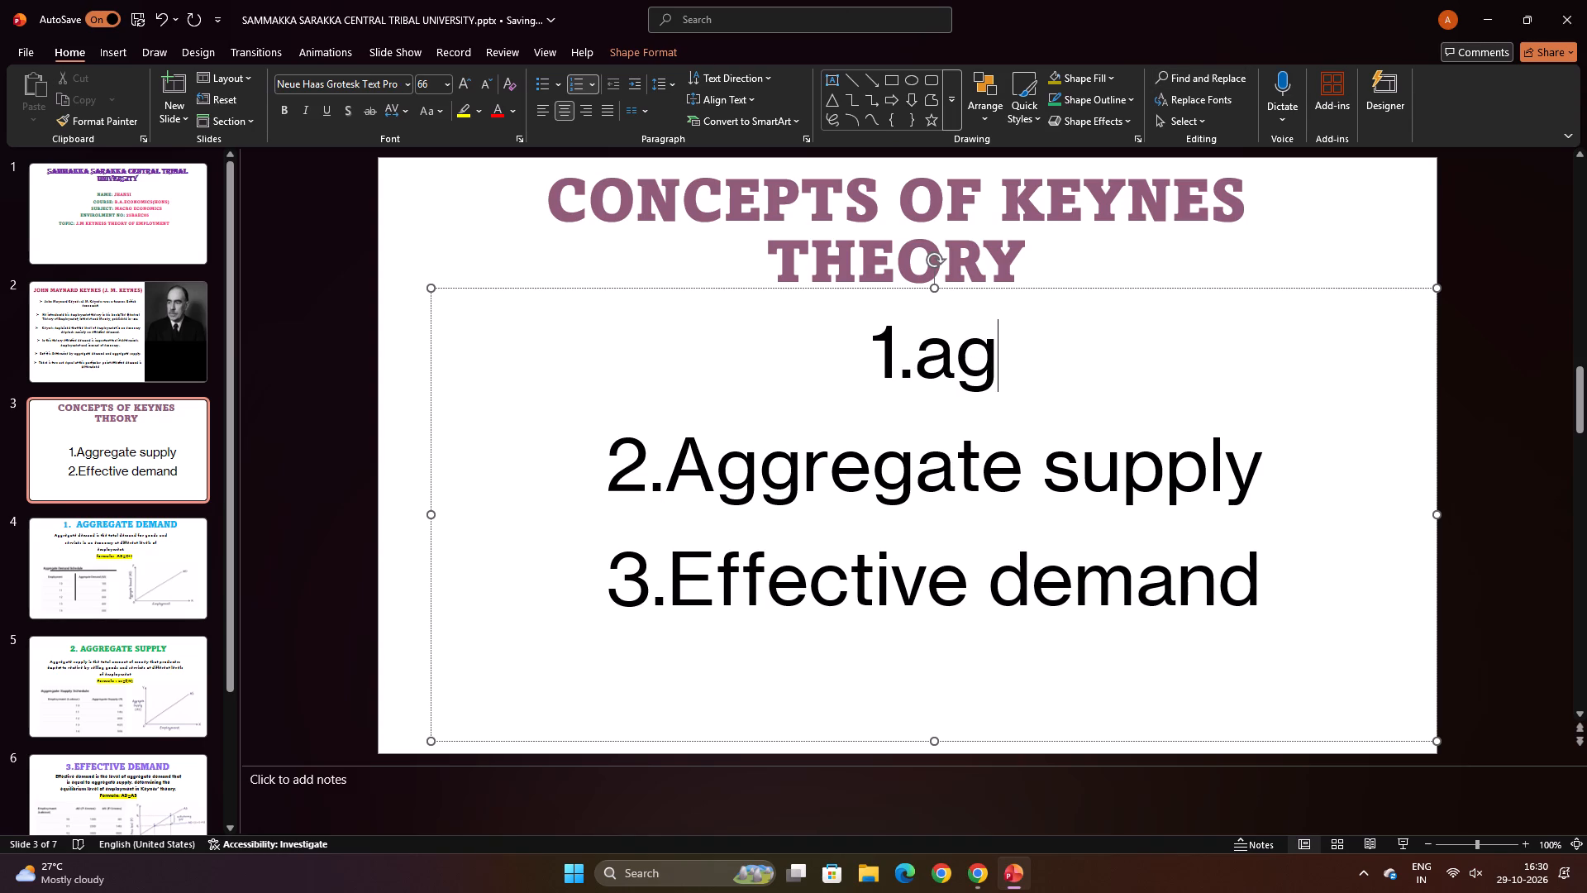
key("BackSpace")
key("BackSpace")
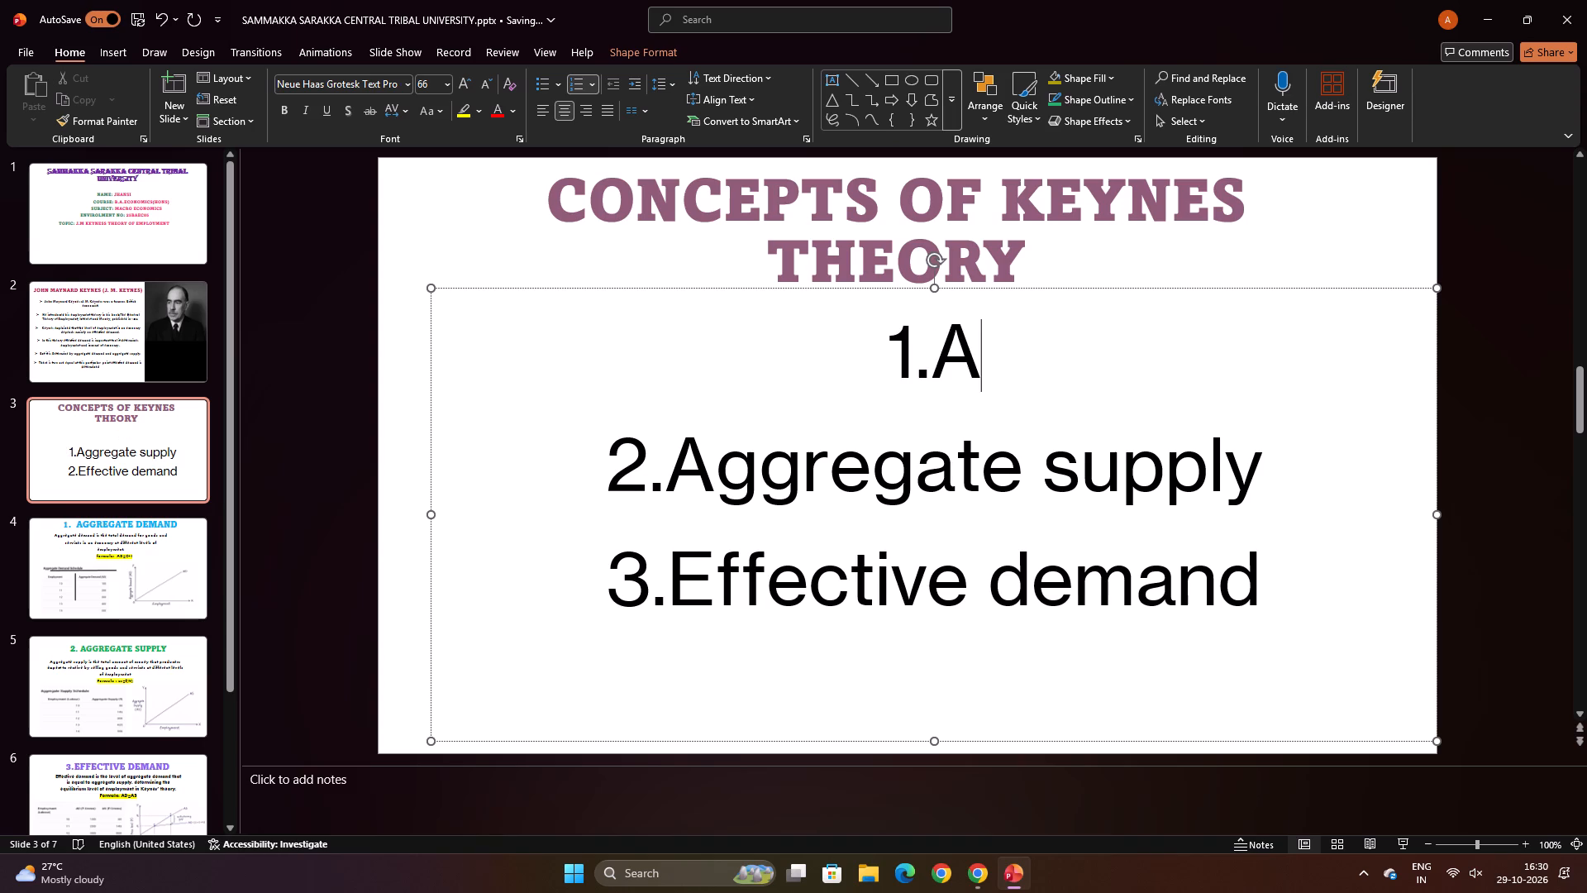
key("g")
type("gregat")
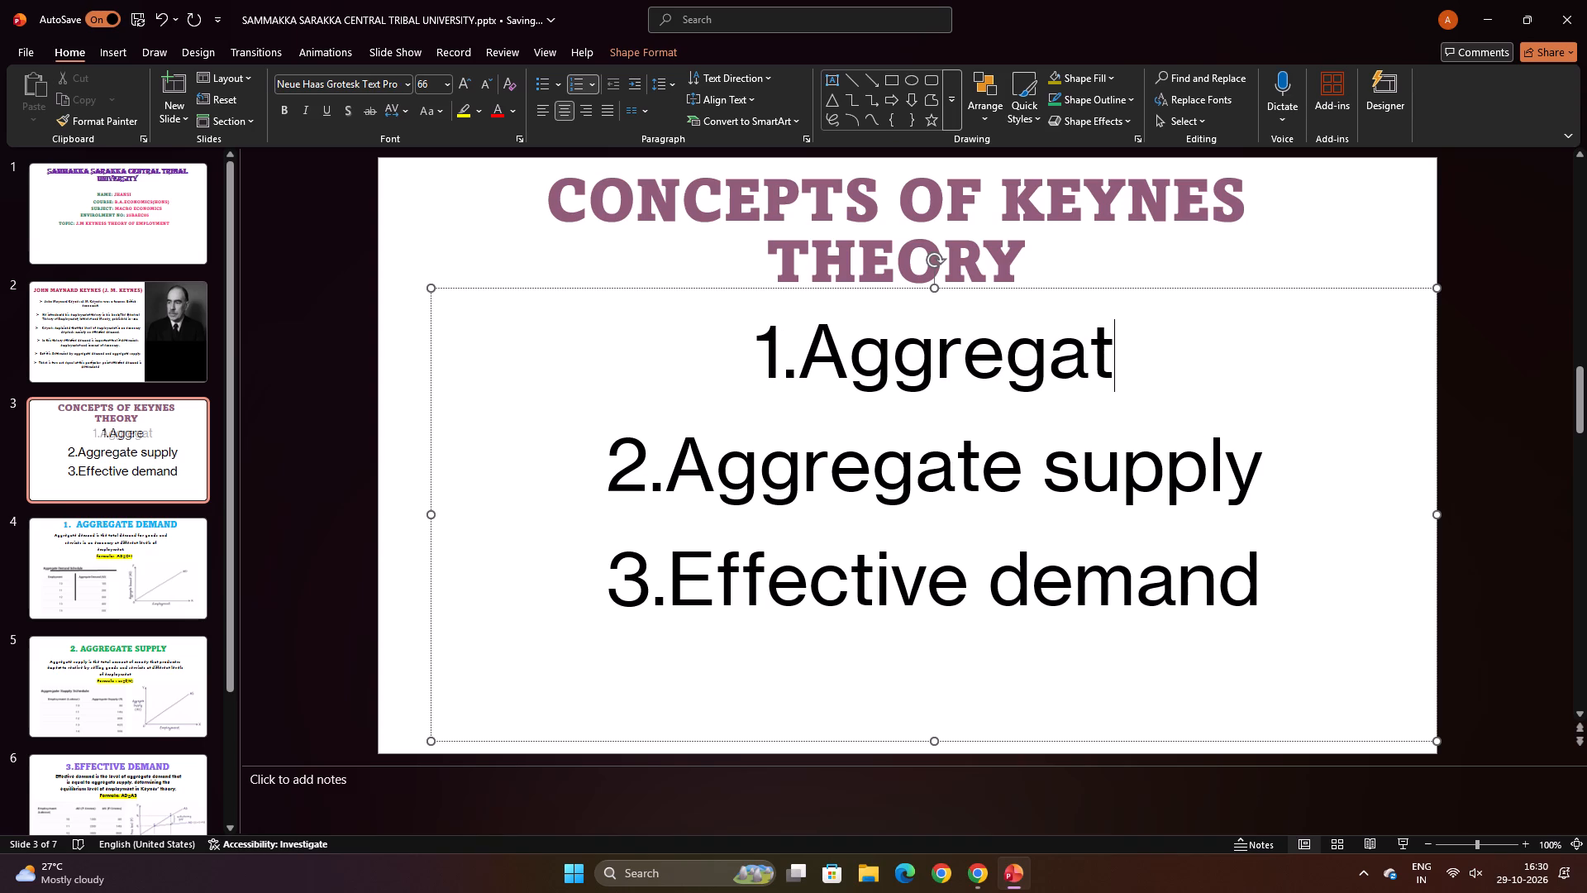
key("e")
key("space")
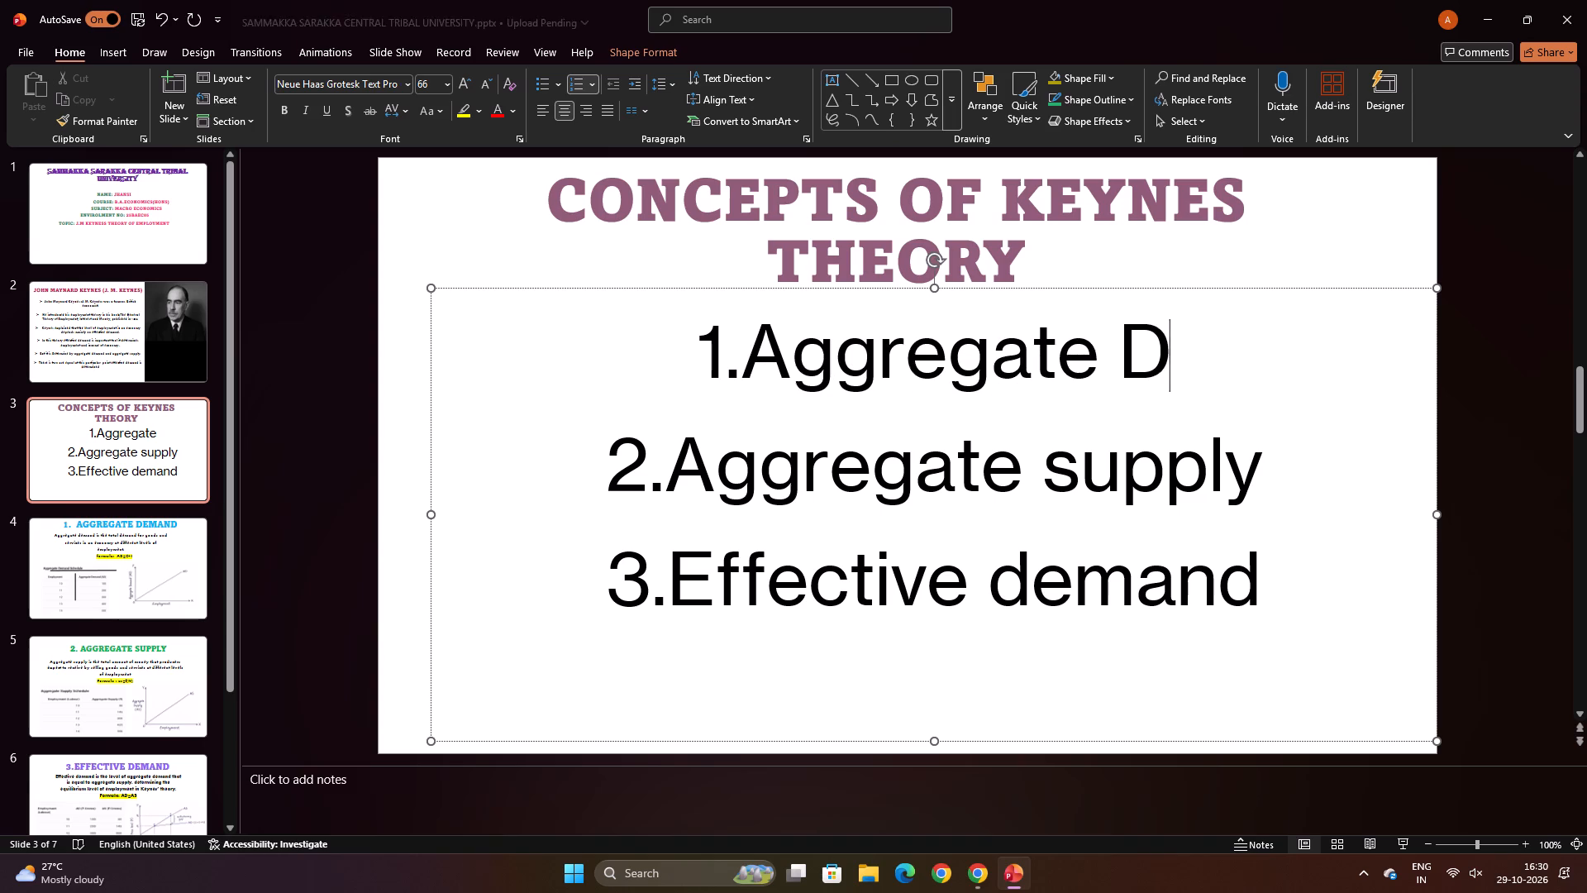
type("emand")
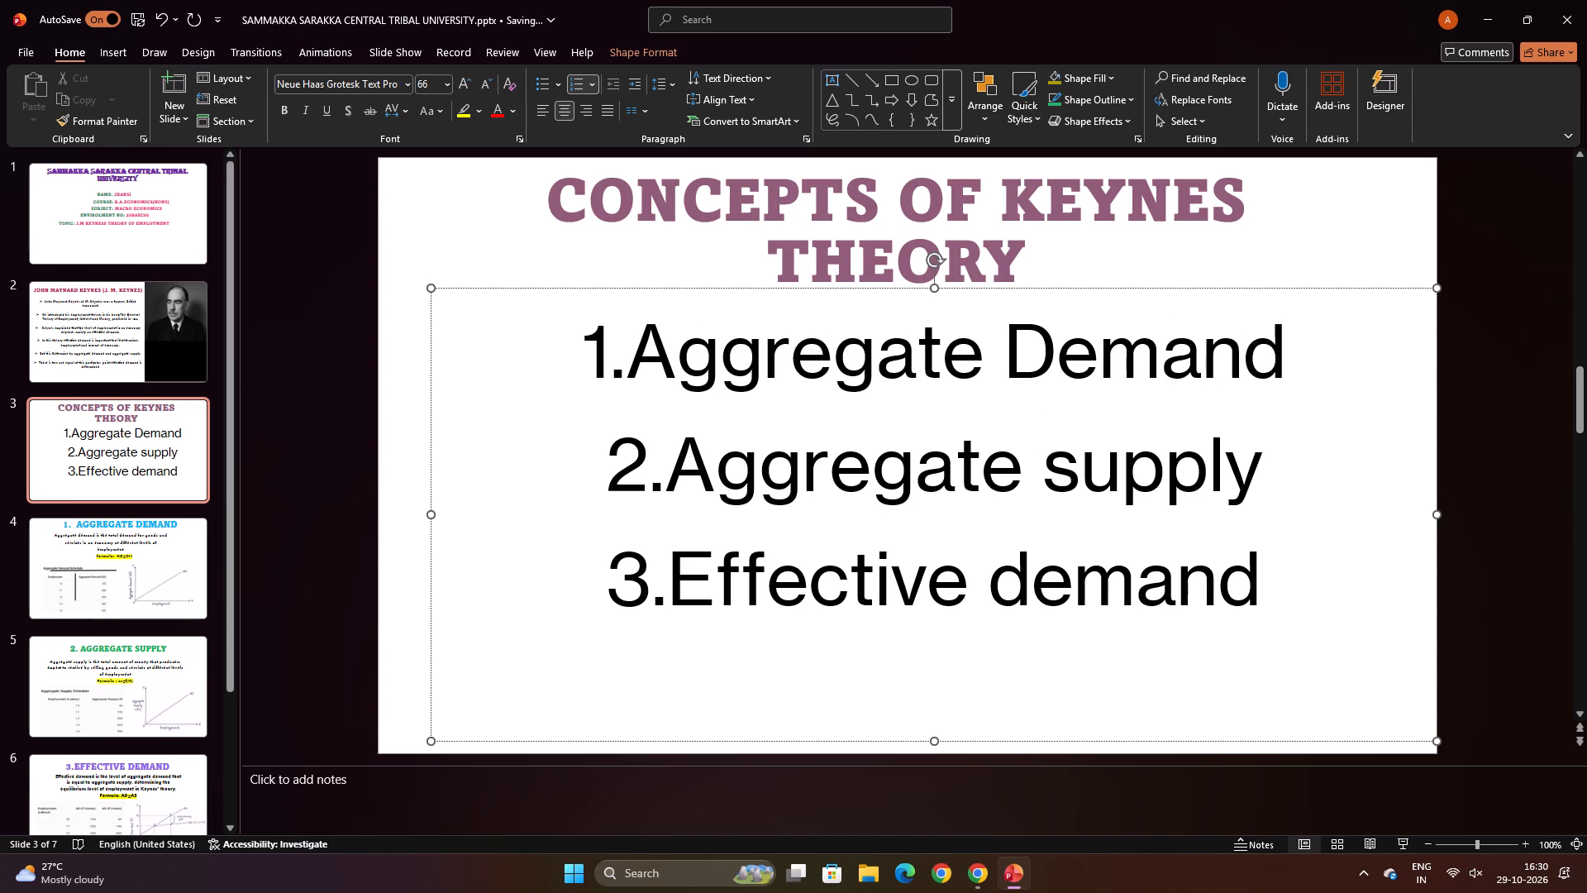
Change the font of all three numbered list items on slide 3 to Amasis MT Pro Black.
left_click(584, 365)
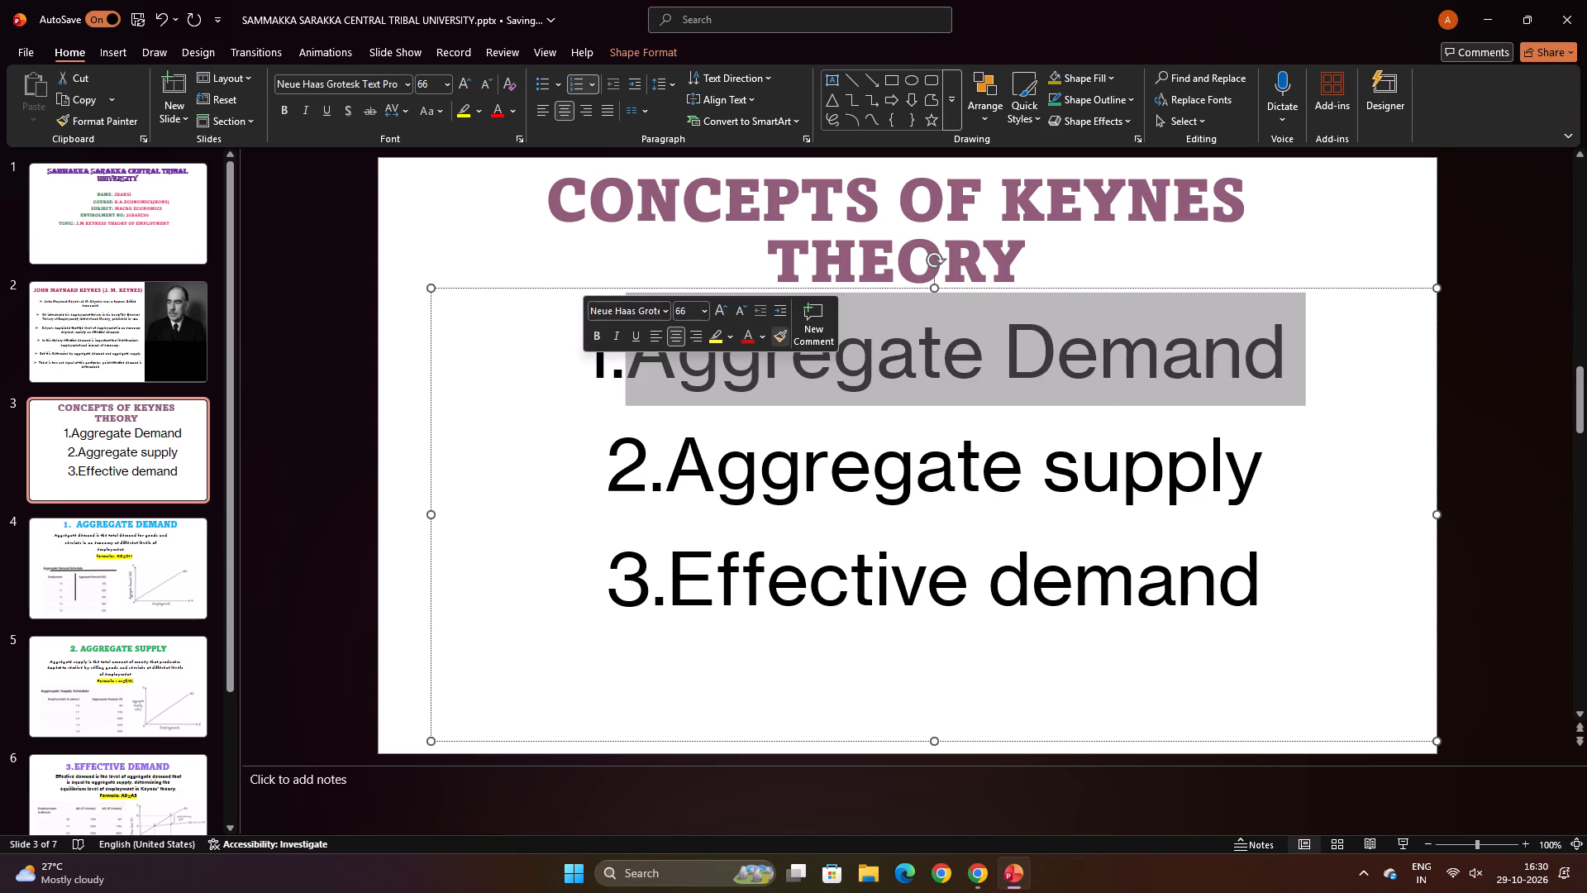
left_click(1332, 395)
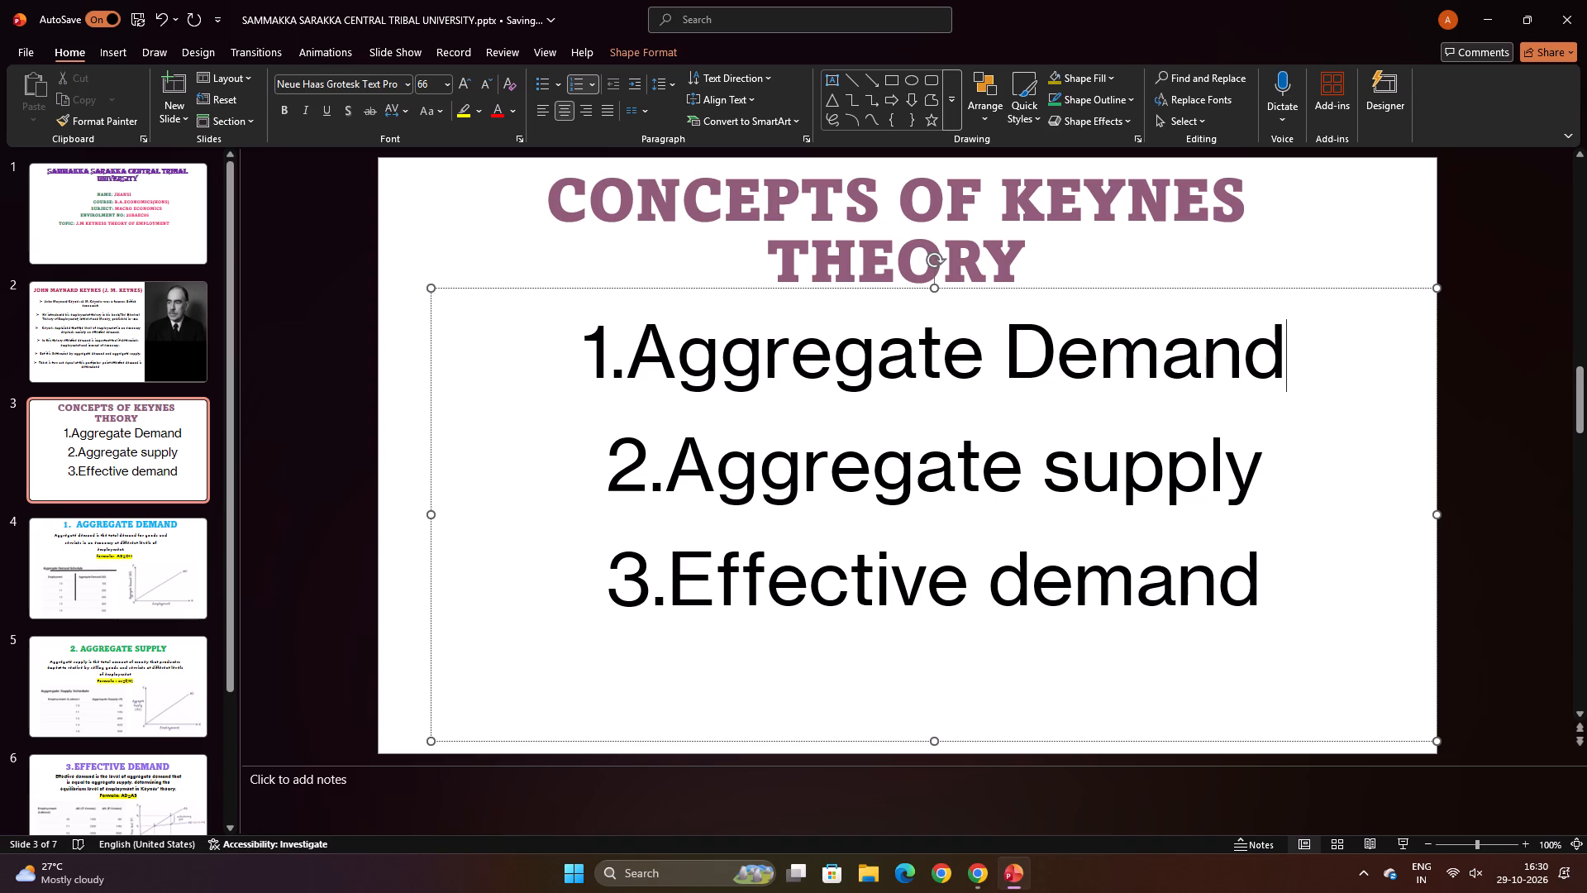
left_click_drag(628, 352, 1148, 599)
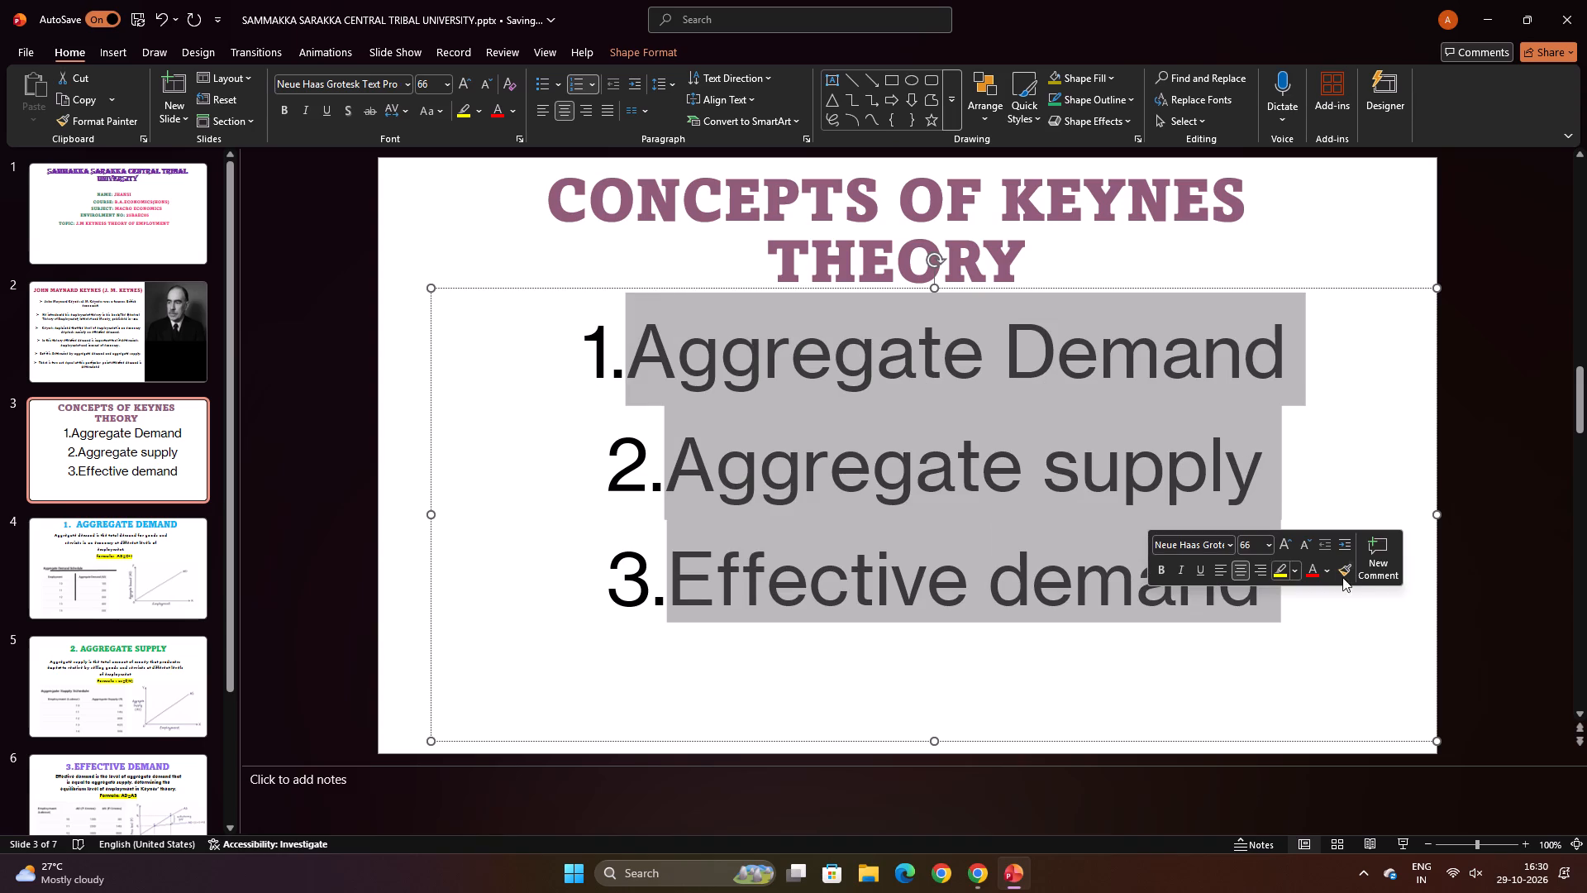
left_click(1229, 545)
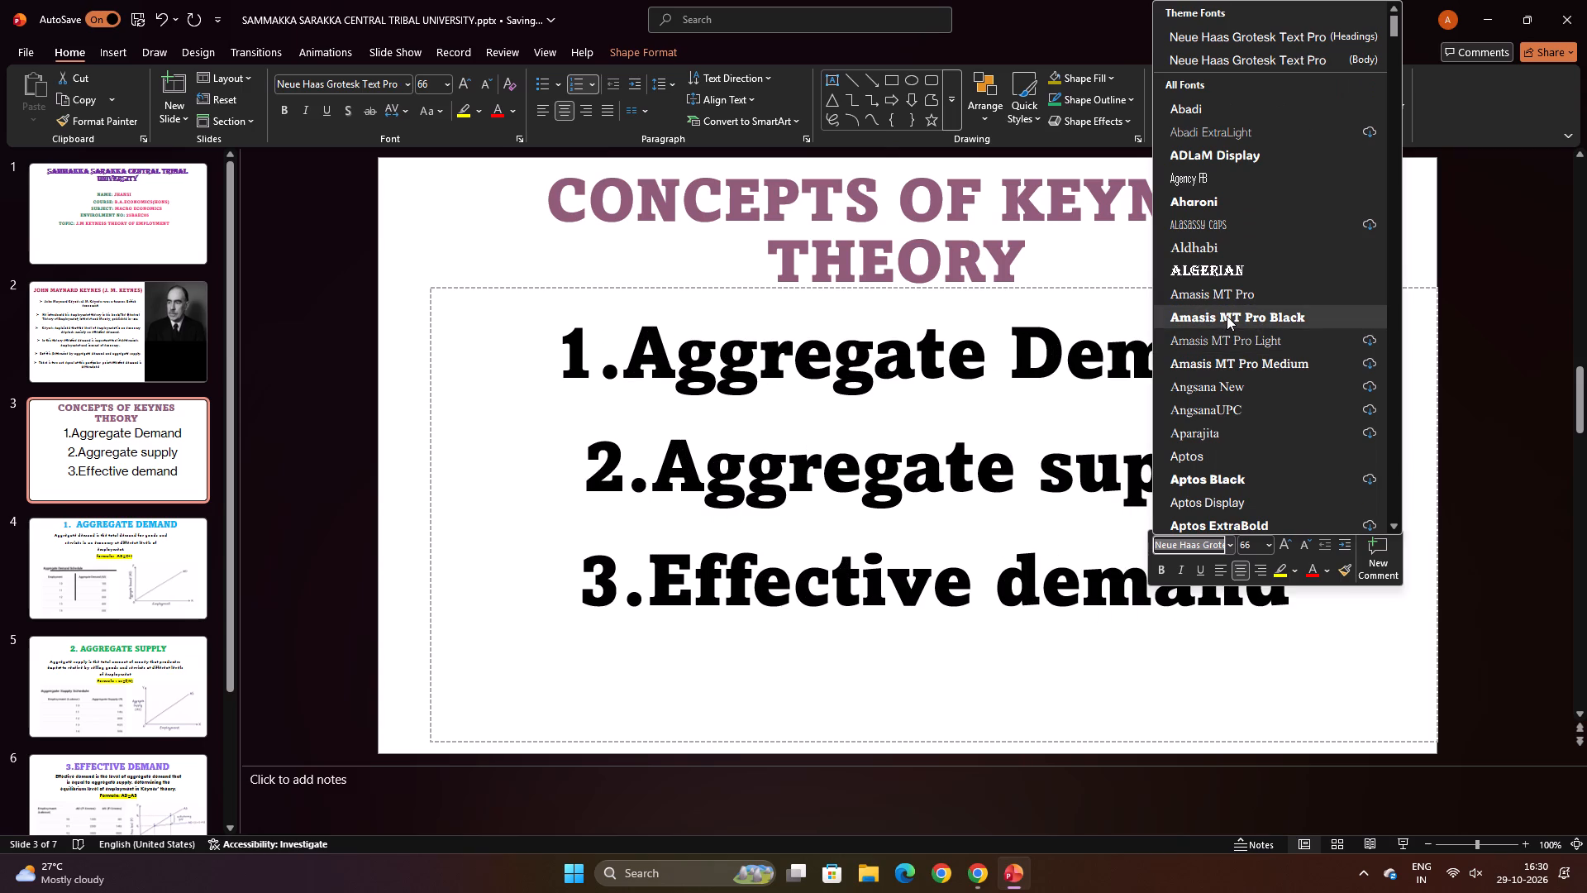
left_click(1225, 314)
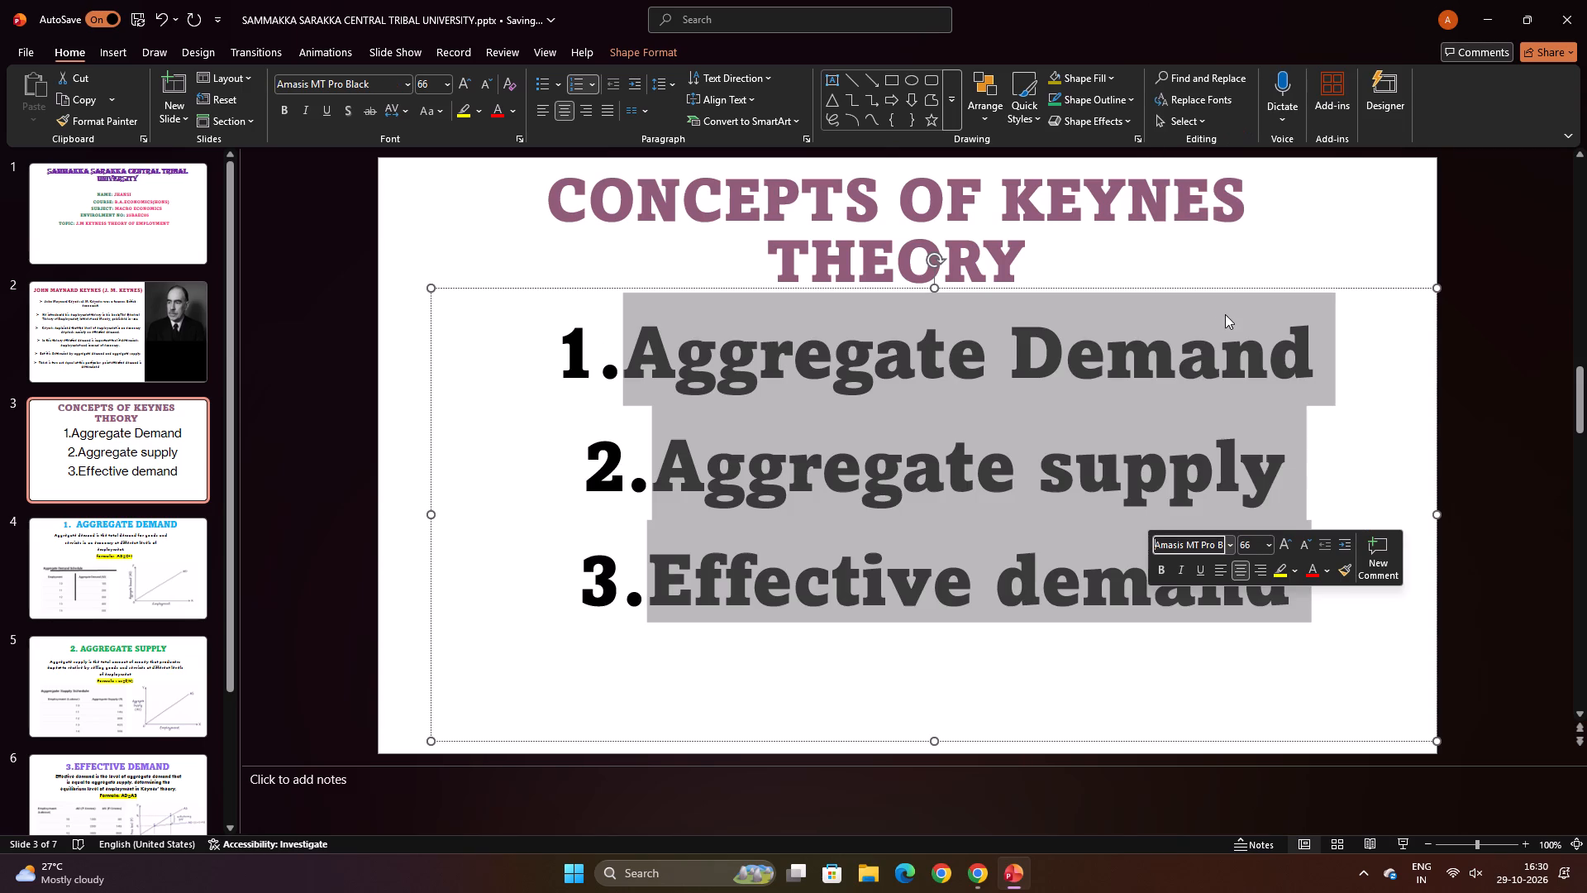
Change the font of the "Concepts of Keynes Theory" title to Algerian.
left_click_drag(540, 197, 1041, 266)
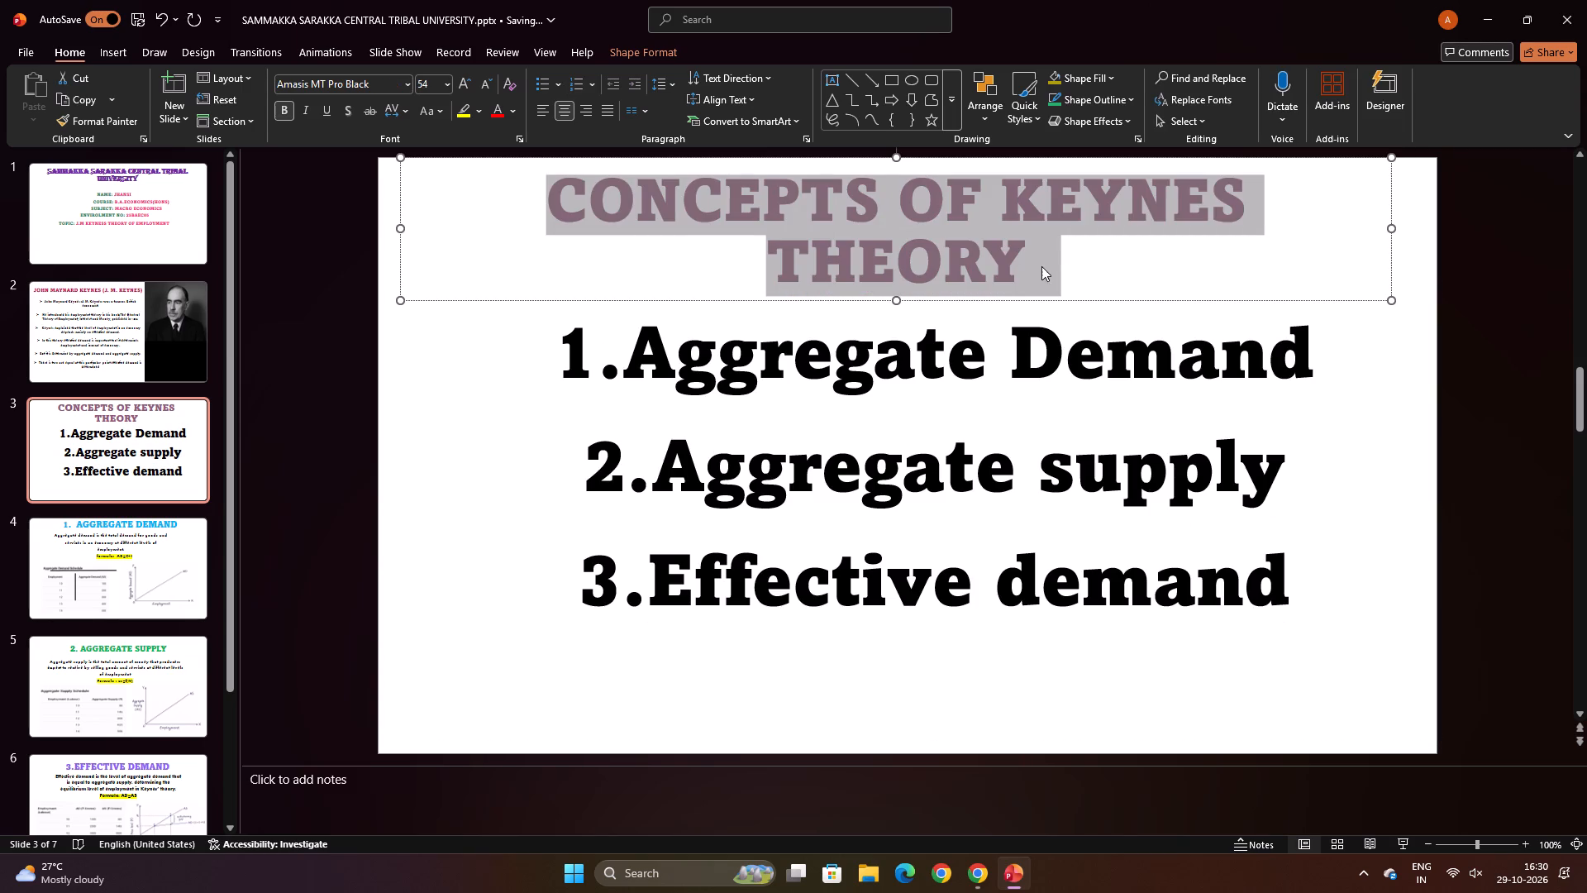
left_click_drag(1041, 266, 1043, 267)
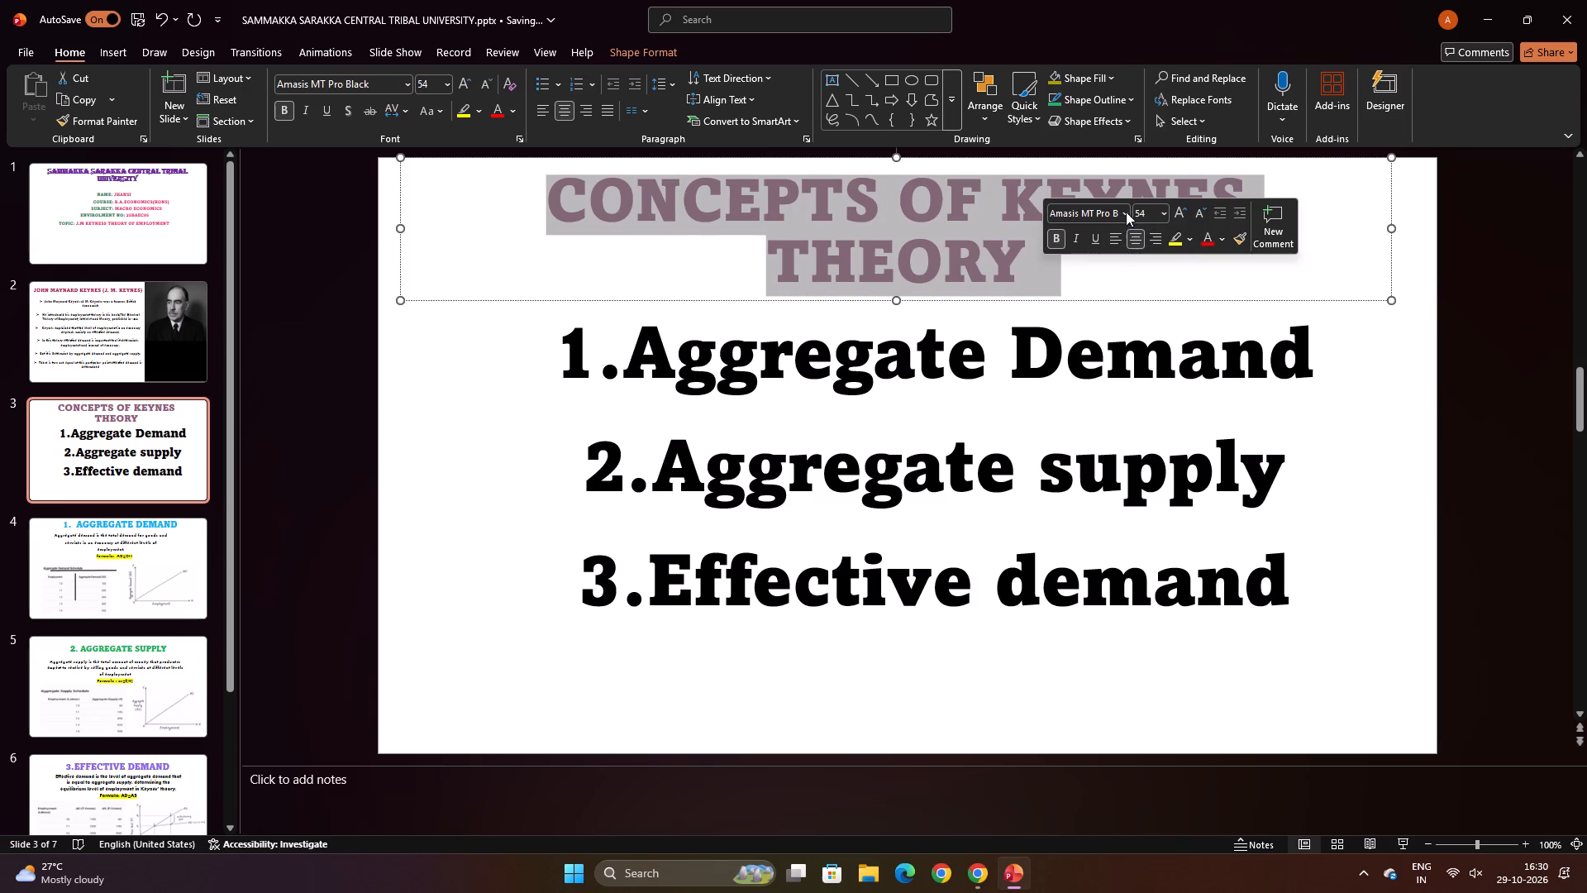
left_click(1126, 212)
left_click(1103, 532)
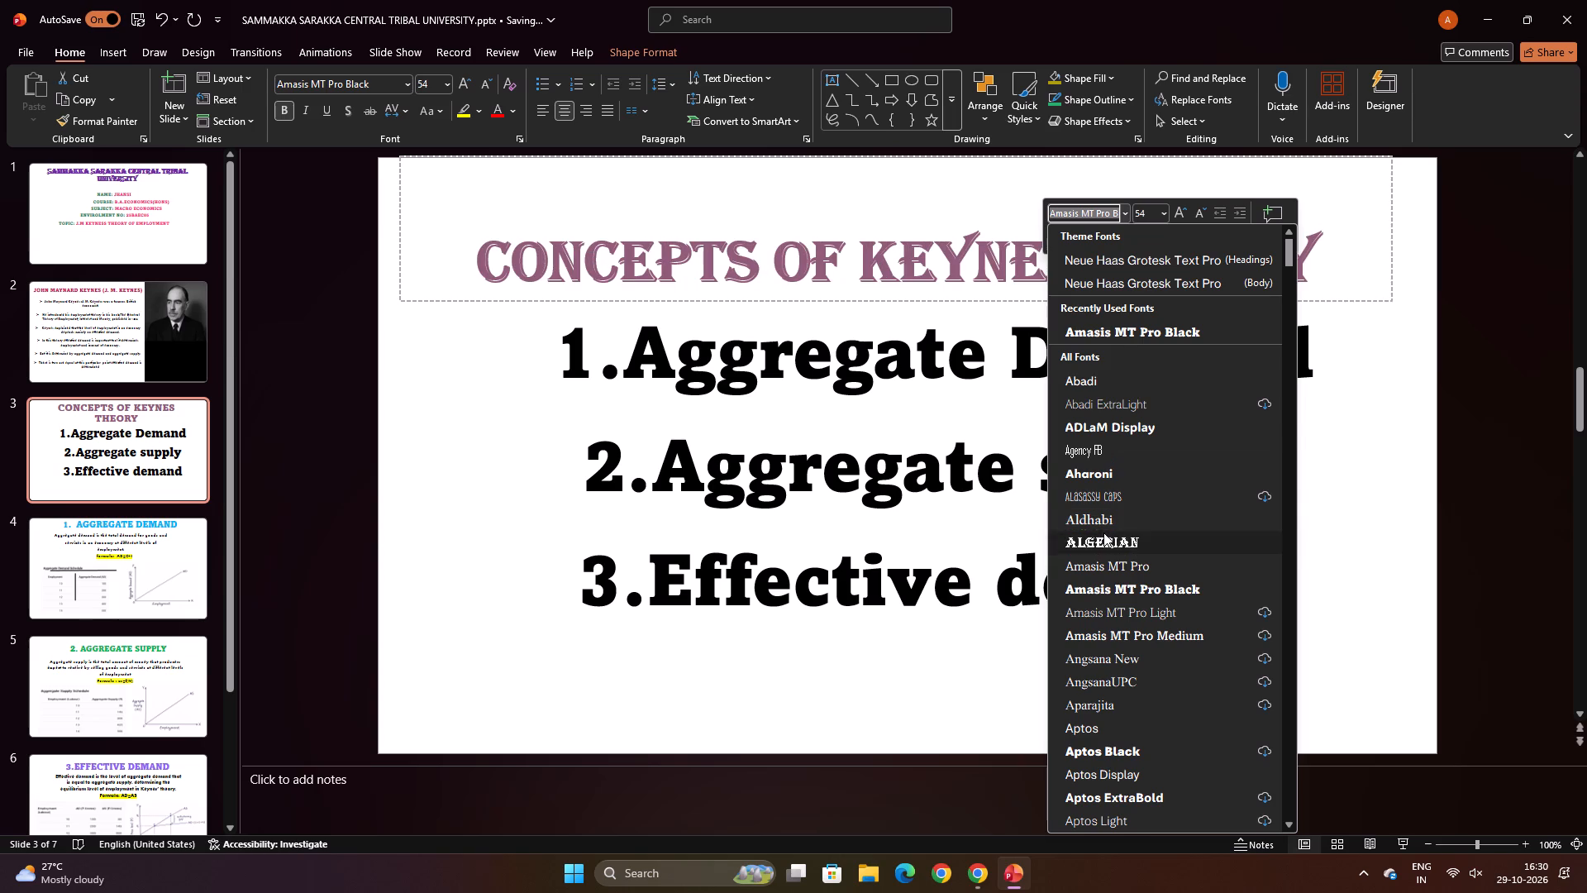
Reduce the font size of the three numbered list items to 60.
left_click(570, 294)
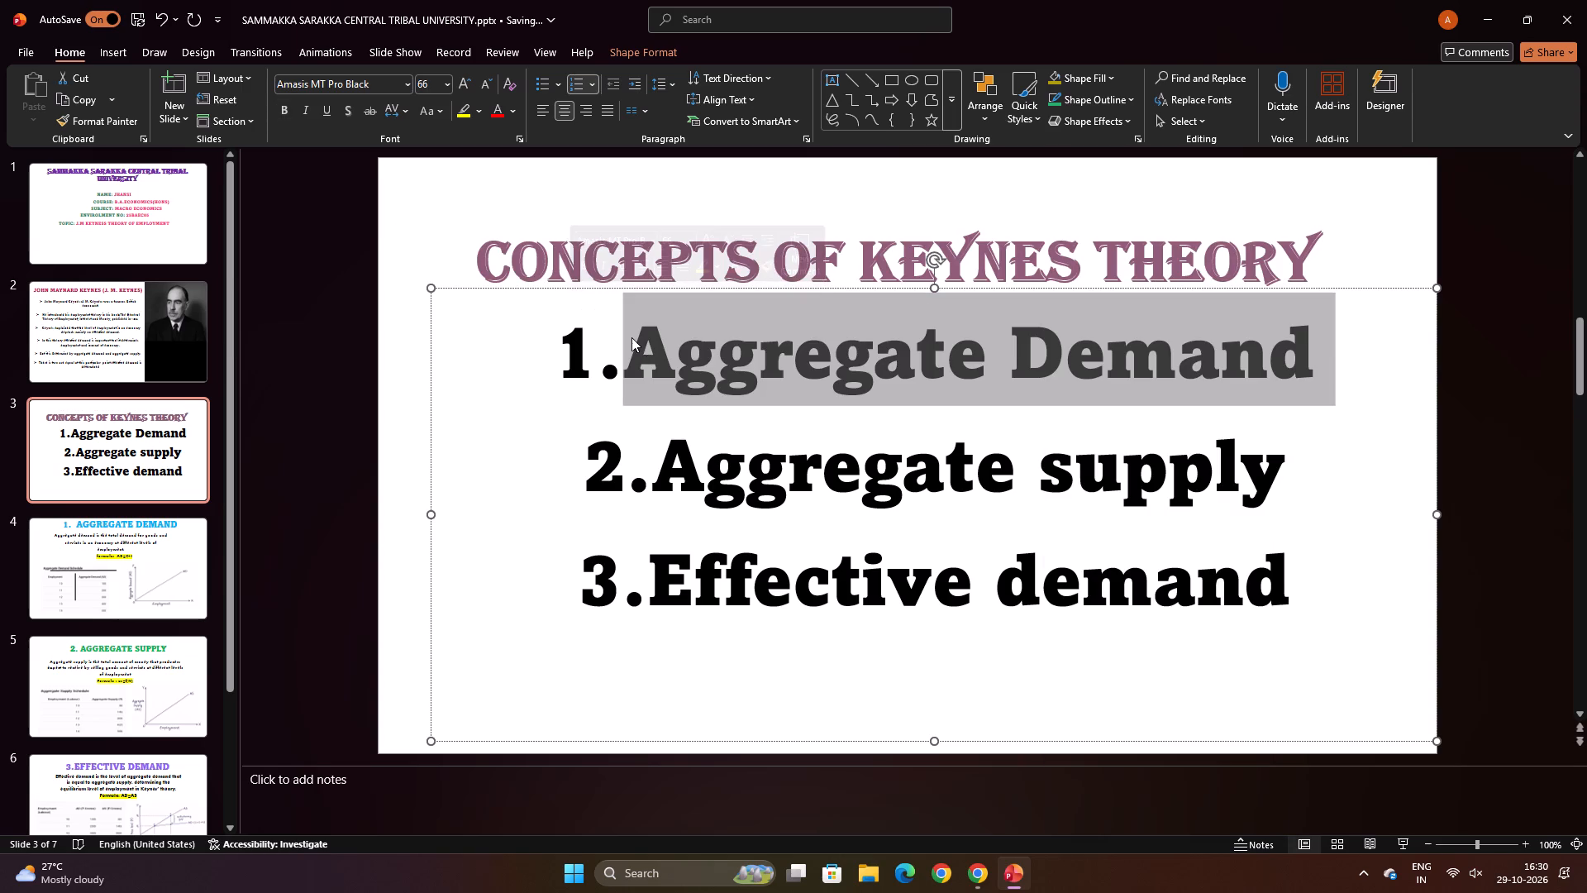
left_click(631, 335)
left_click_drag(627, 336, 765, 450)
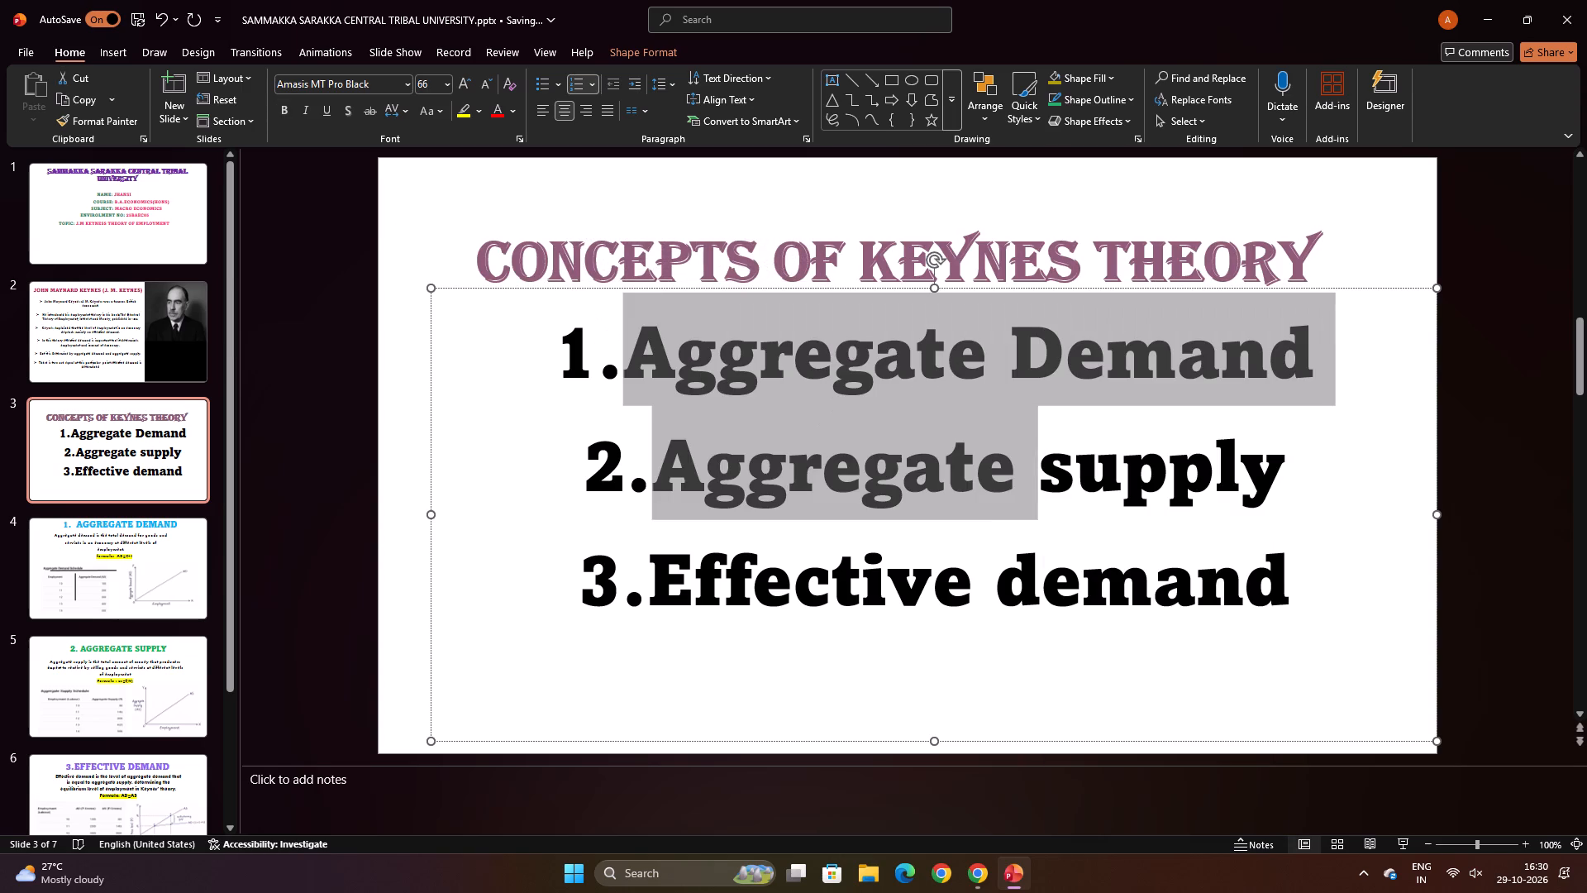
left_click_drag(765, 450, 1208, 597)
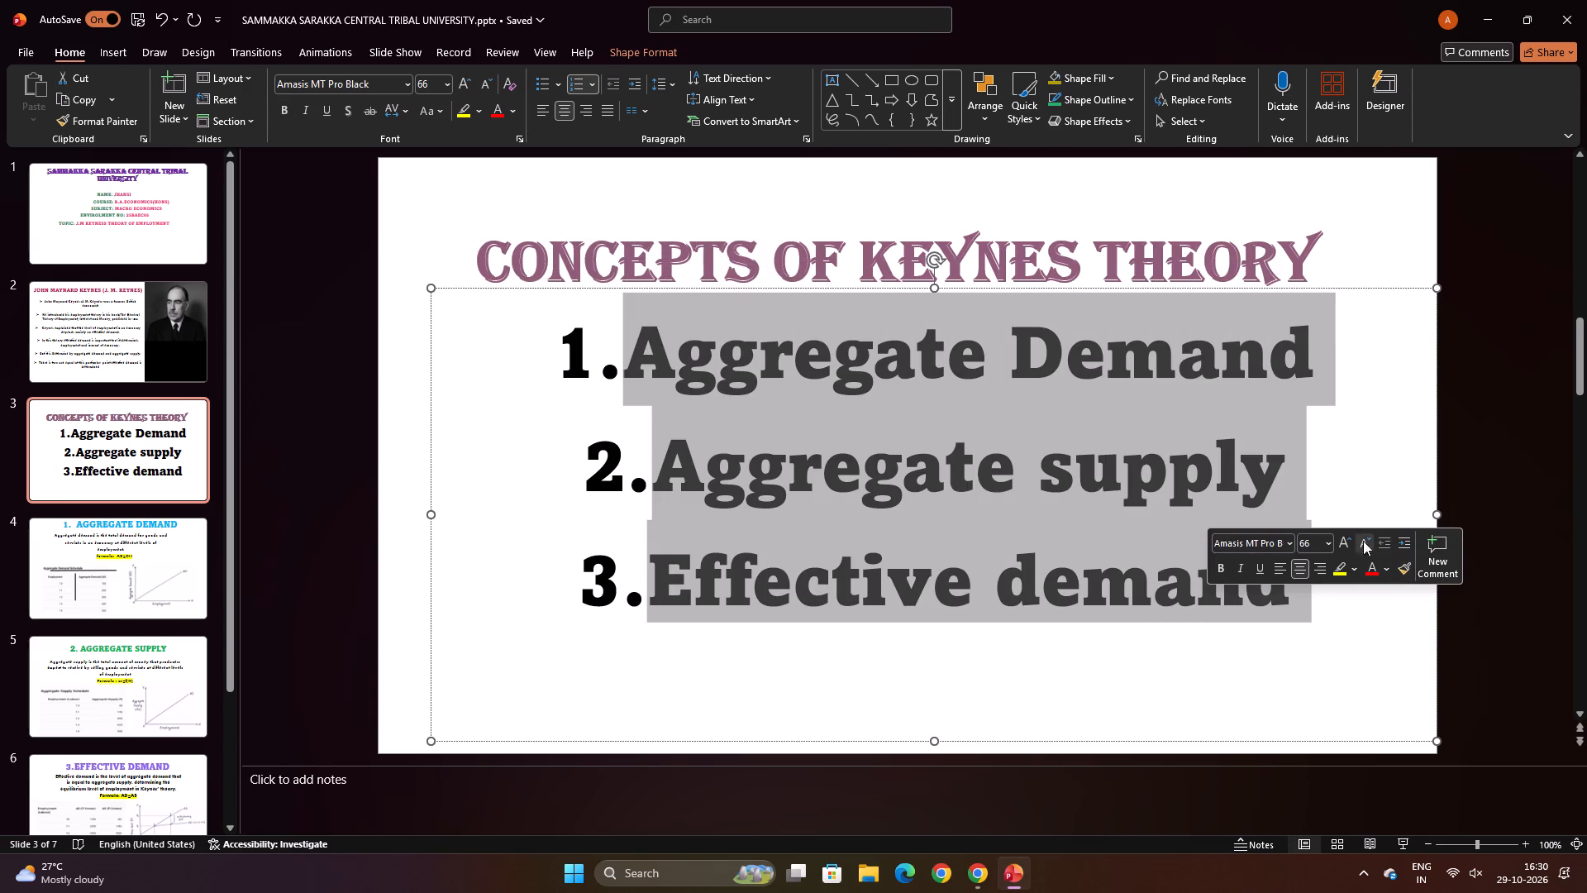
left_click(1361, 540)
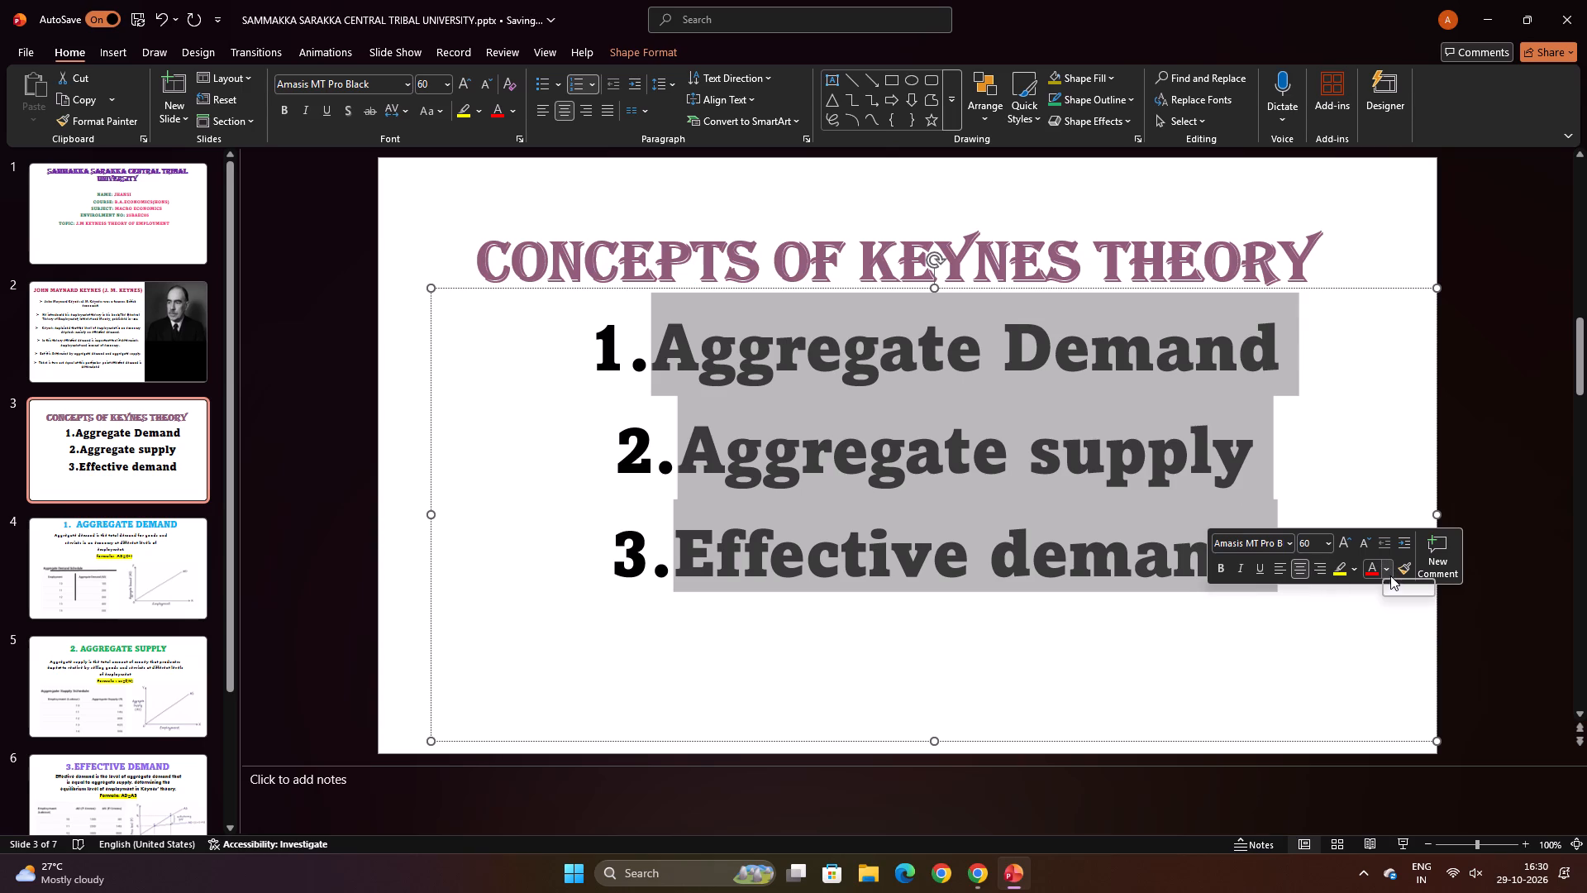
Colour the text of the three numbered list items dark teal.
left_click(1383, 567)
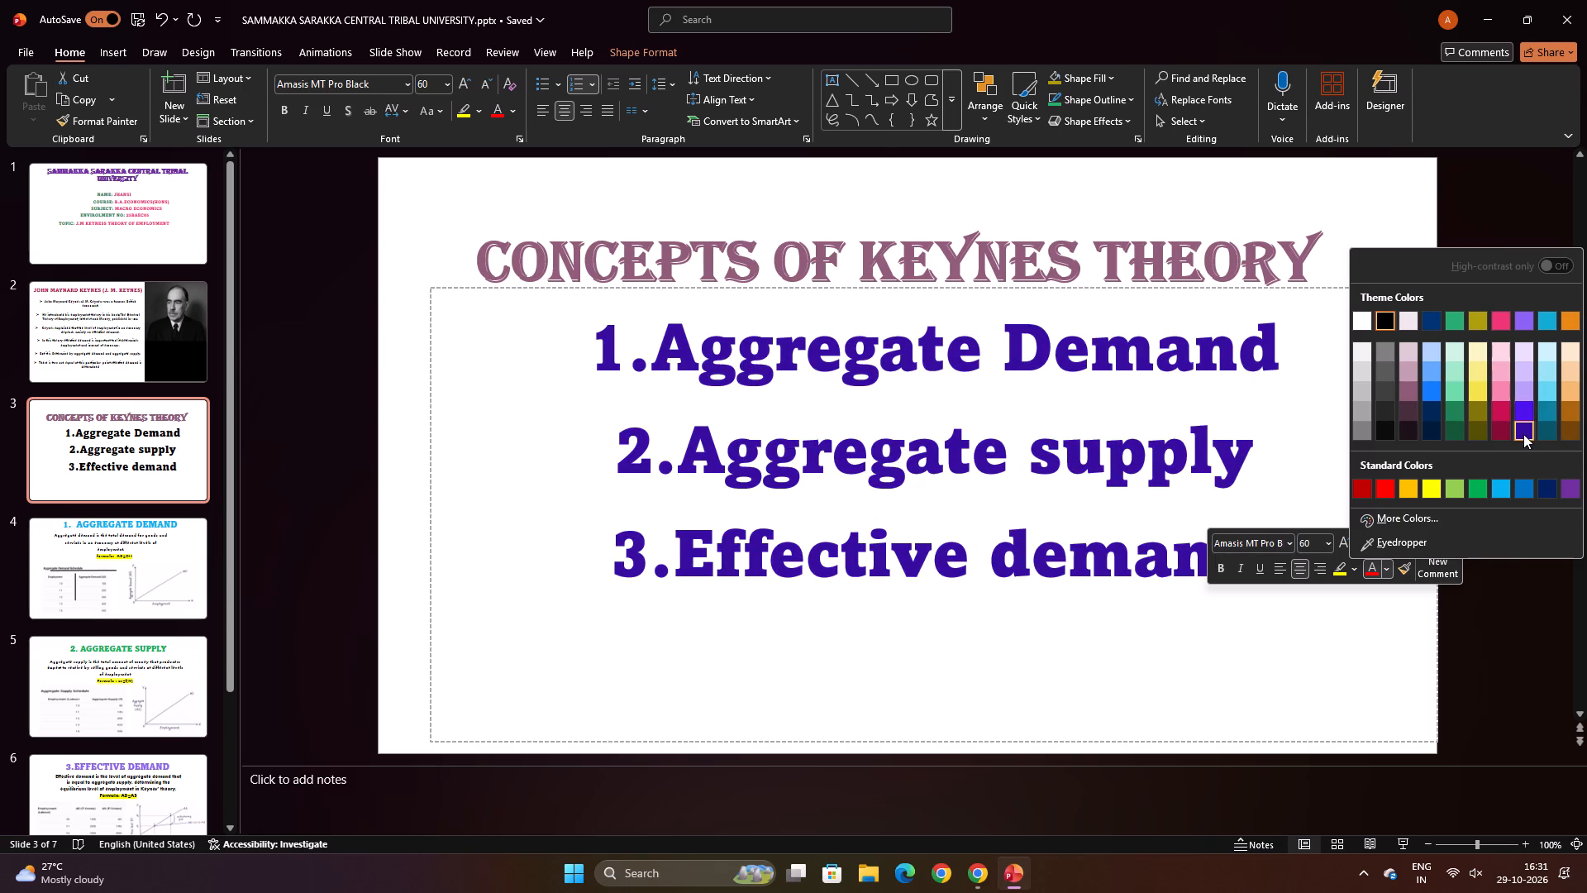
left_click(1551, 430)
left_click_drag(944, 240, 962, 239)
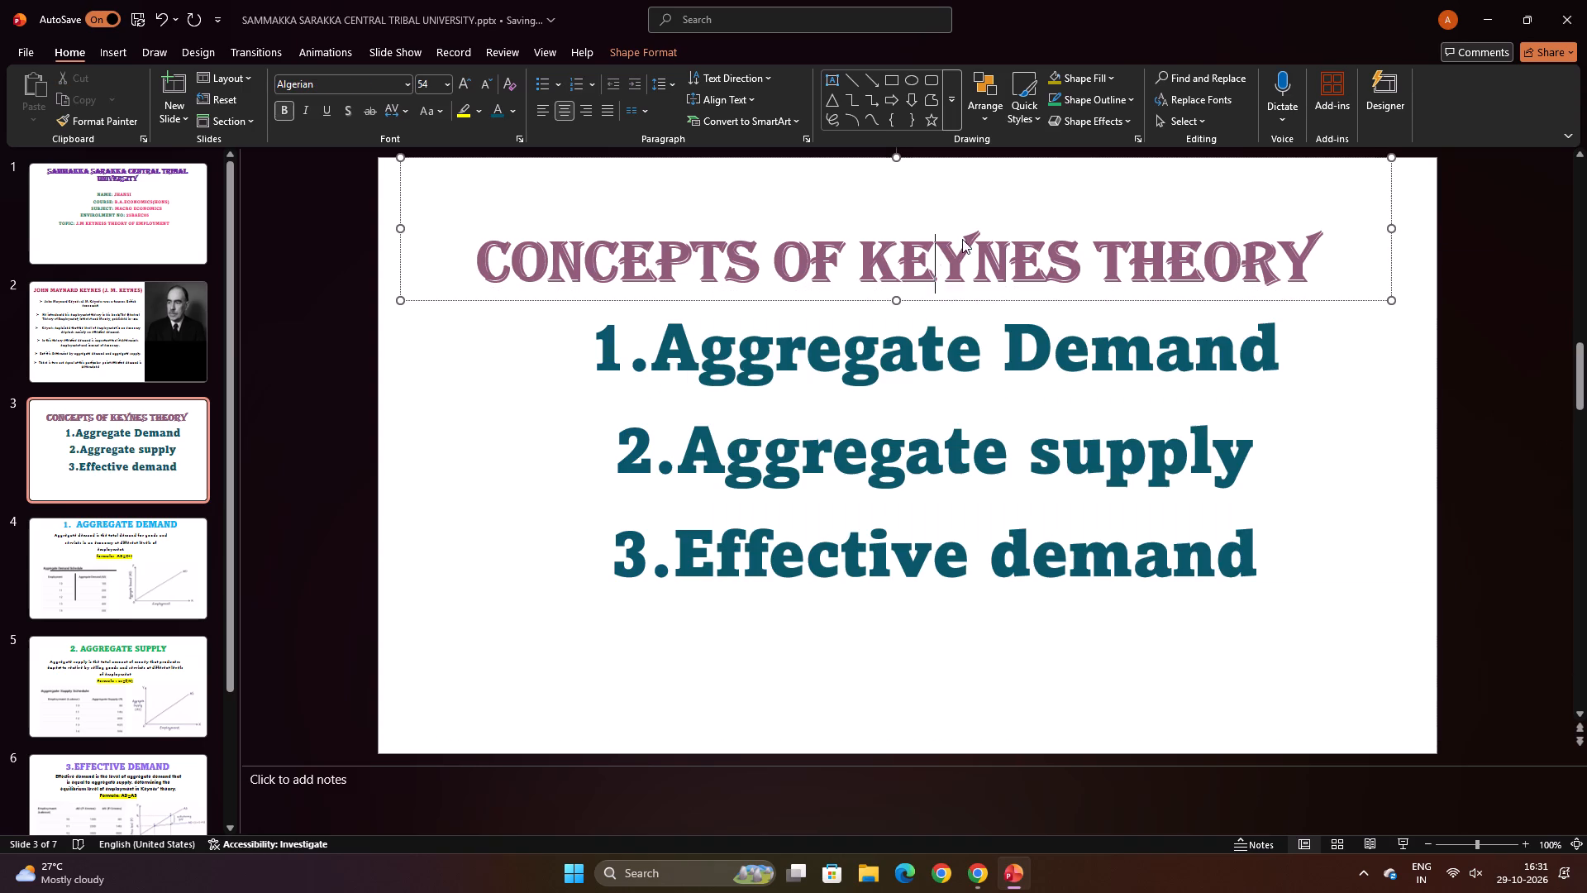
left_click_drag(962, 239, 1046, 251)
Insert a new slide directly after slide 6, "3.Effective Demand".
left_click_drag(54, 549, 44, 600)
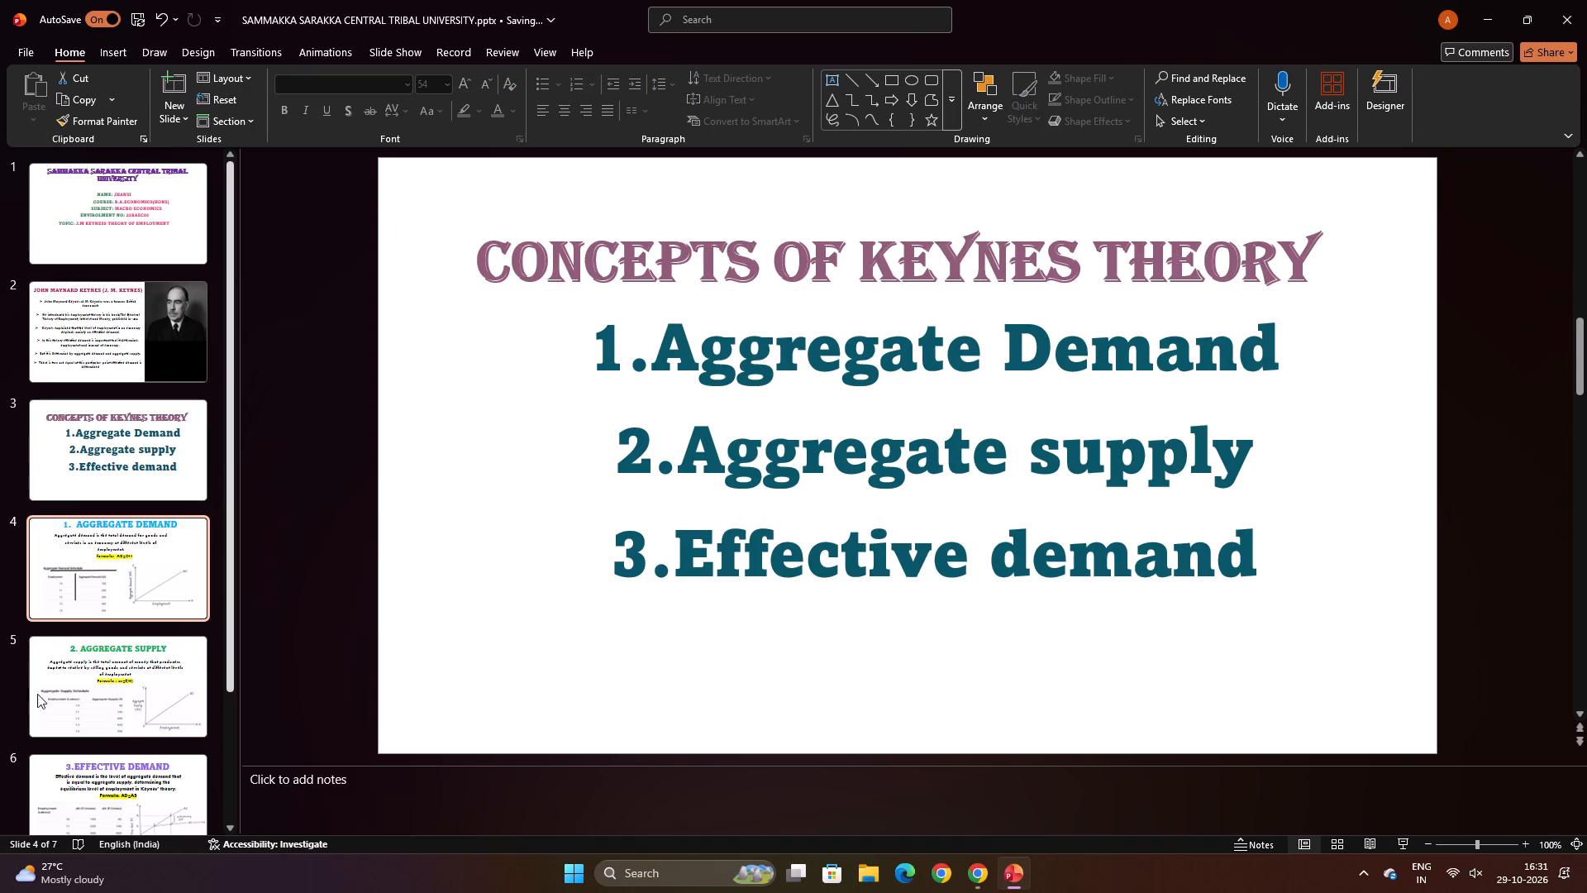
left_click_drag(143, 687, 127, 699)
left_click(135, 780)
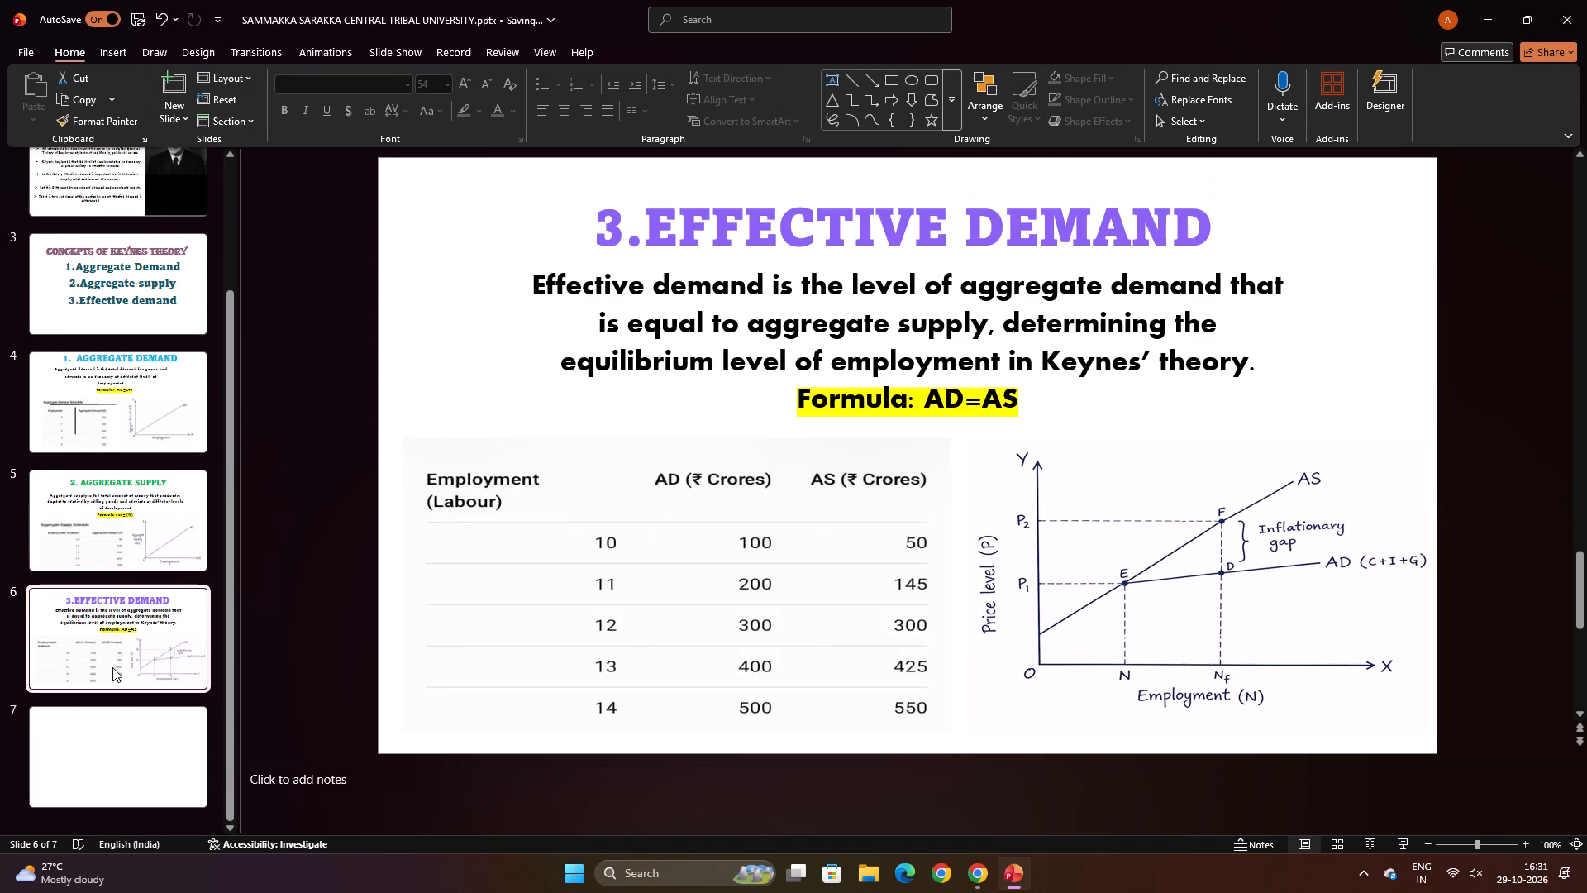
right_click(112, 667)
left_click(167, 412)
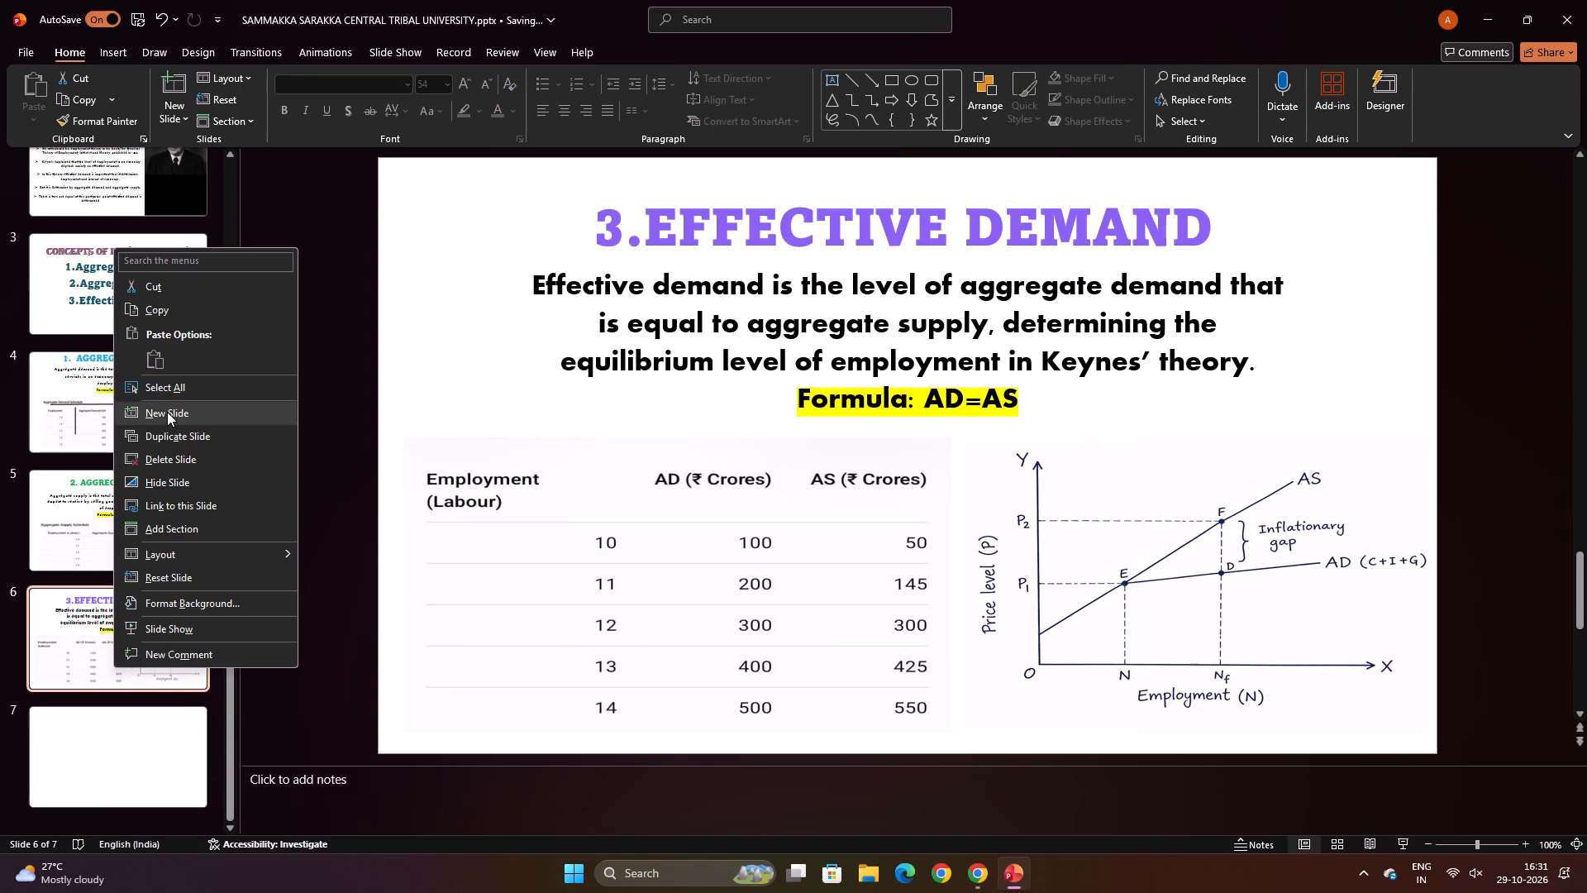
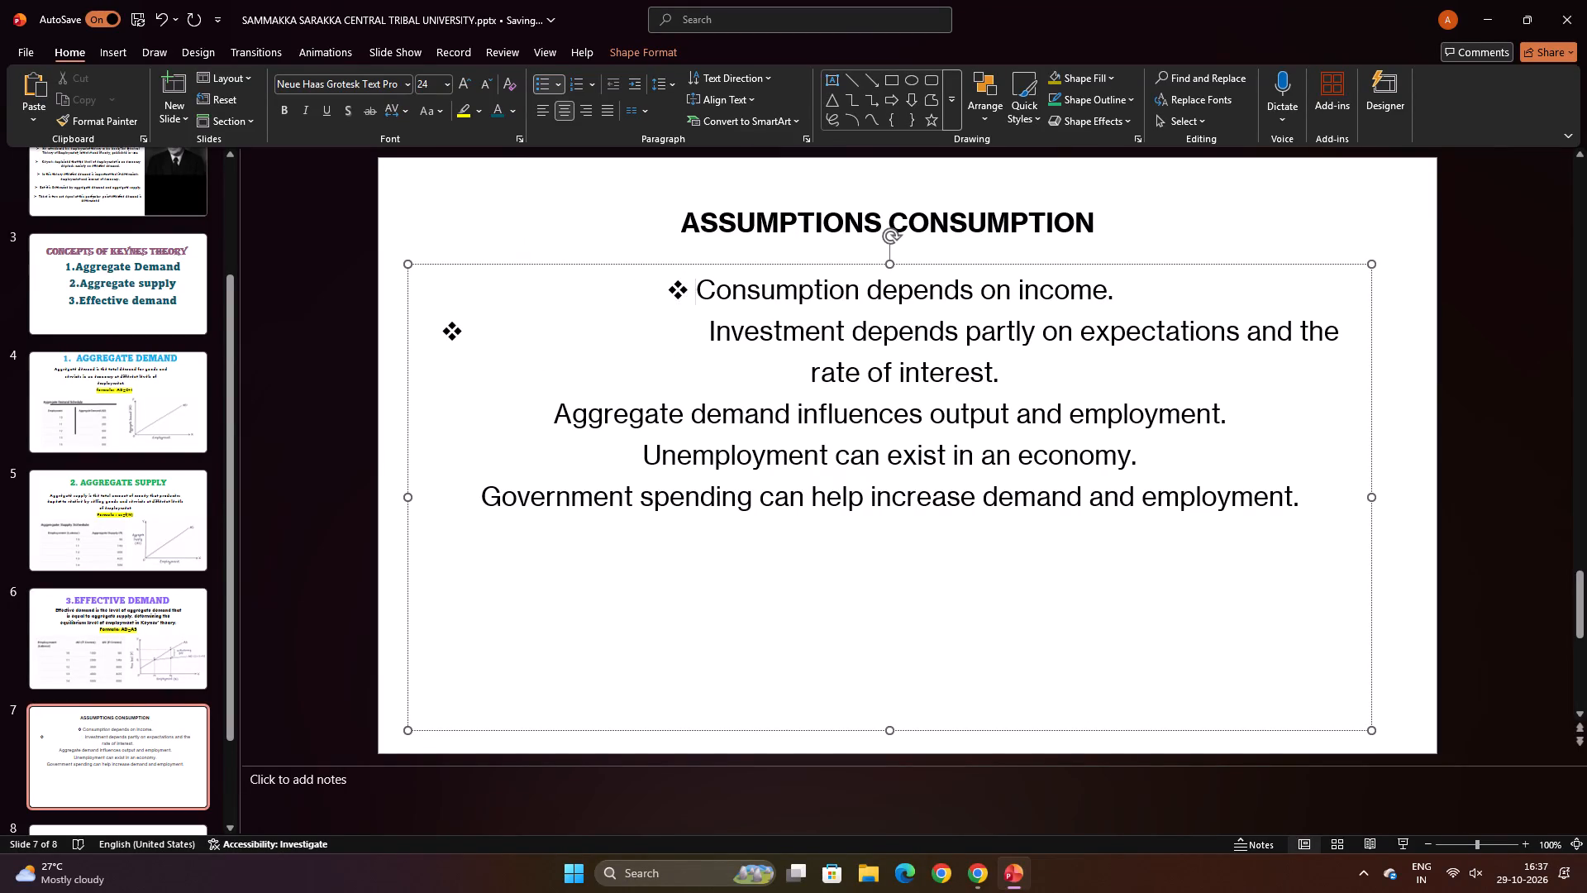
Remove the extra spaces between the bullet and "Investment depends partly on expectations and the rate of interest.", keeping it as a separate bulleted line.
left_click(693, 327)
key("BackSpace")
key("BackSpace")
key("BackSpace")
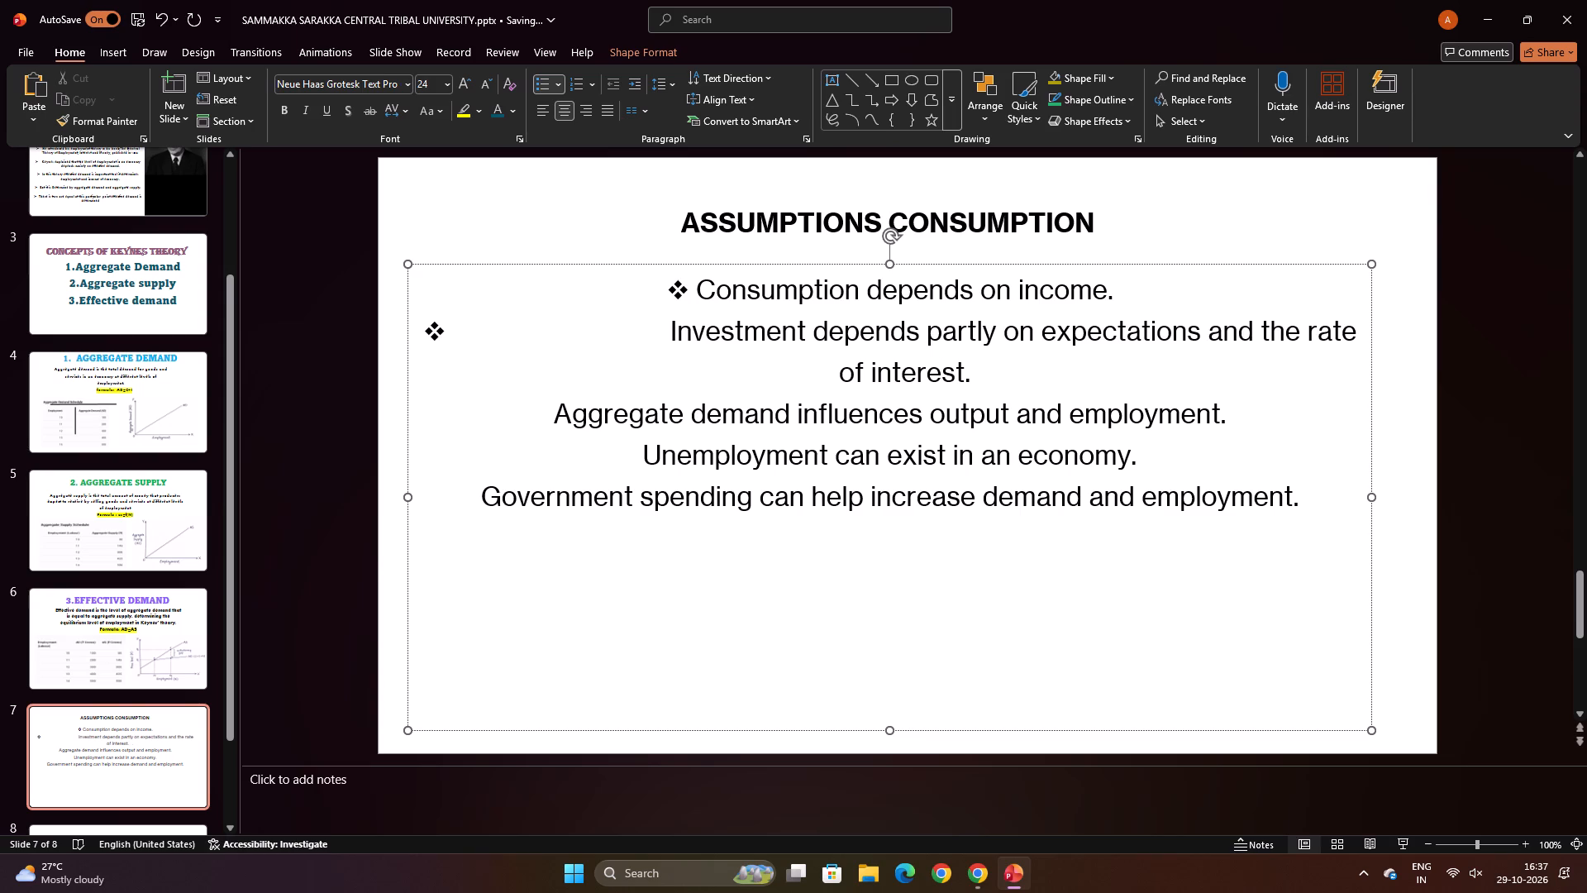
key("BackSpace")
key("BackSpace")
key("BackSpace")
key("BackSpace")
key("BackSpace")
key("BackSpace")
key("BackSpace")
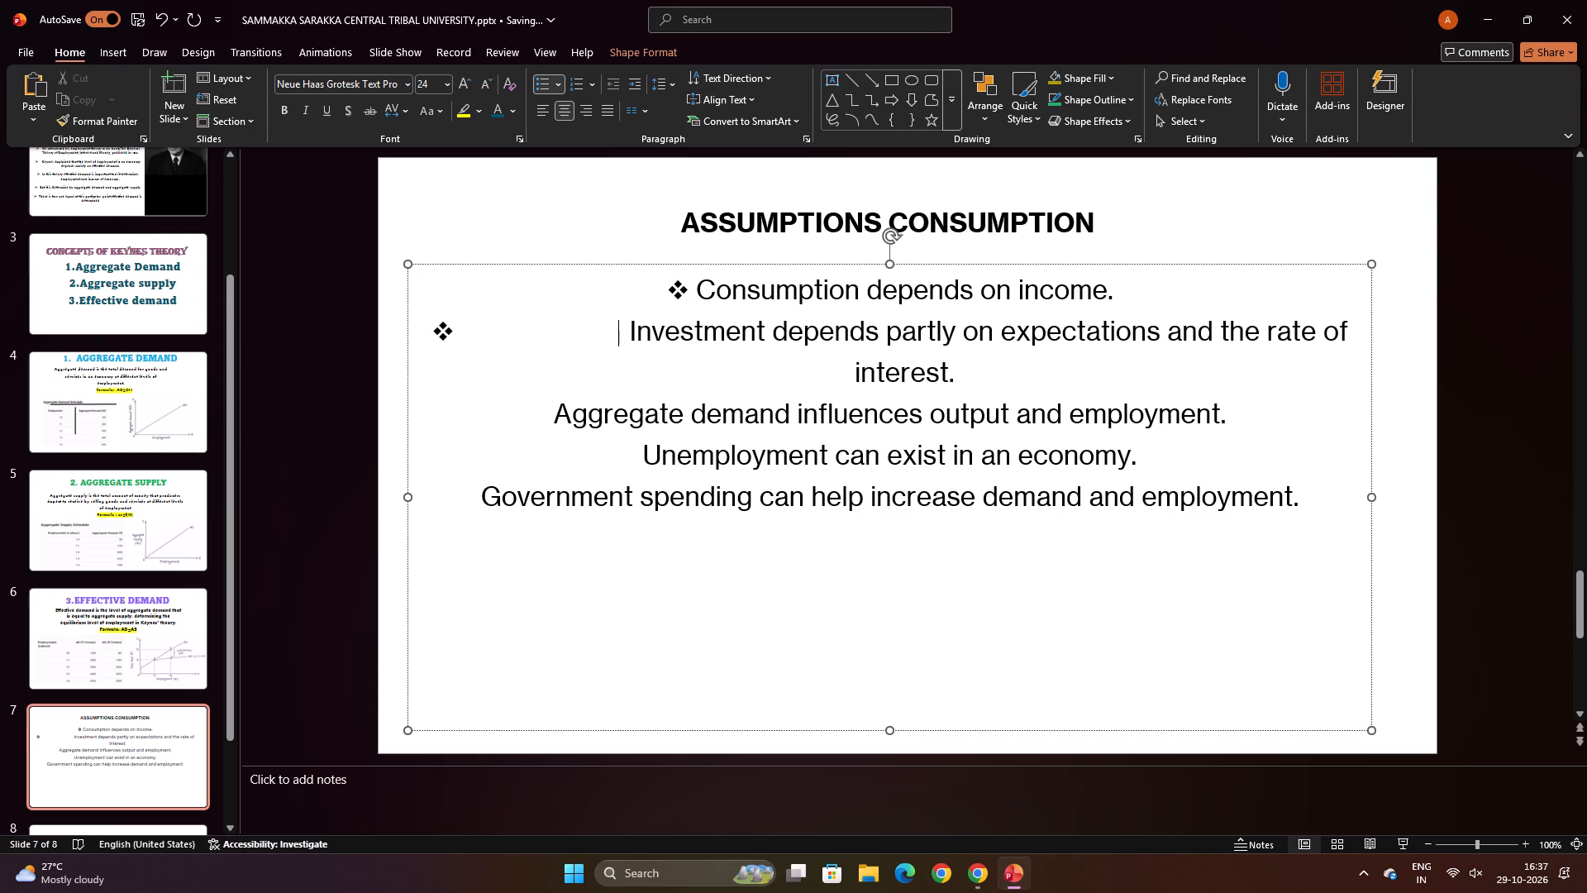
key("BackSpace")
key("BackSpace")
key("BackSpace")
key("BackSpace")
key("BackSpace")
key("BackSpace")
key("BackSpace")
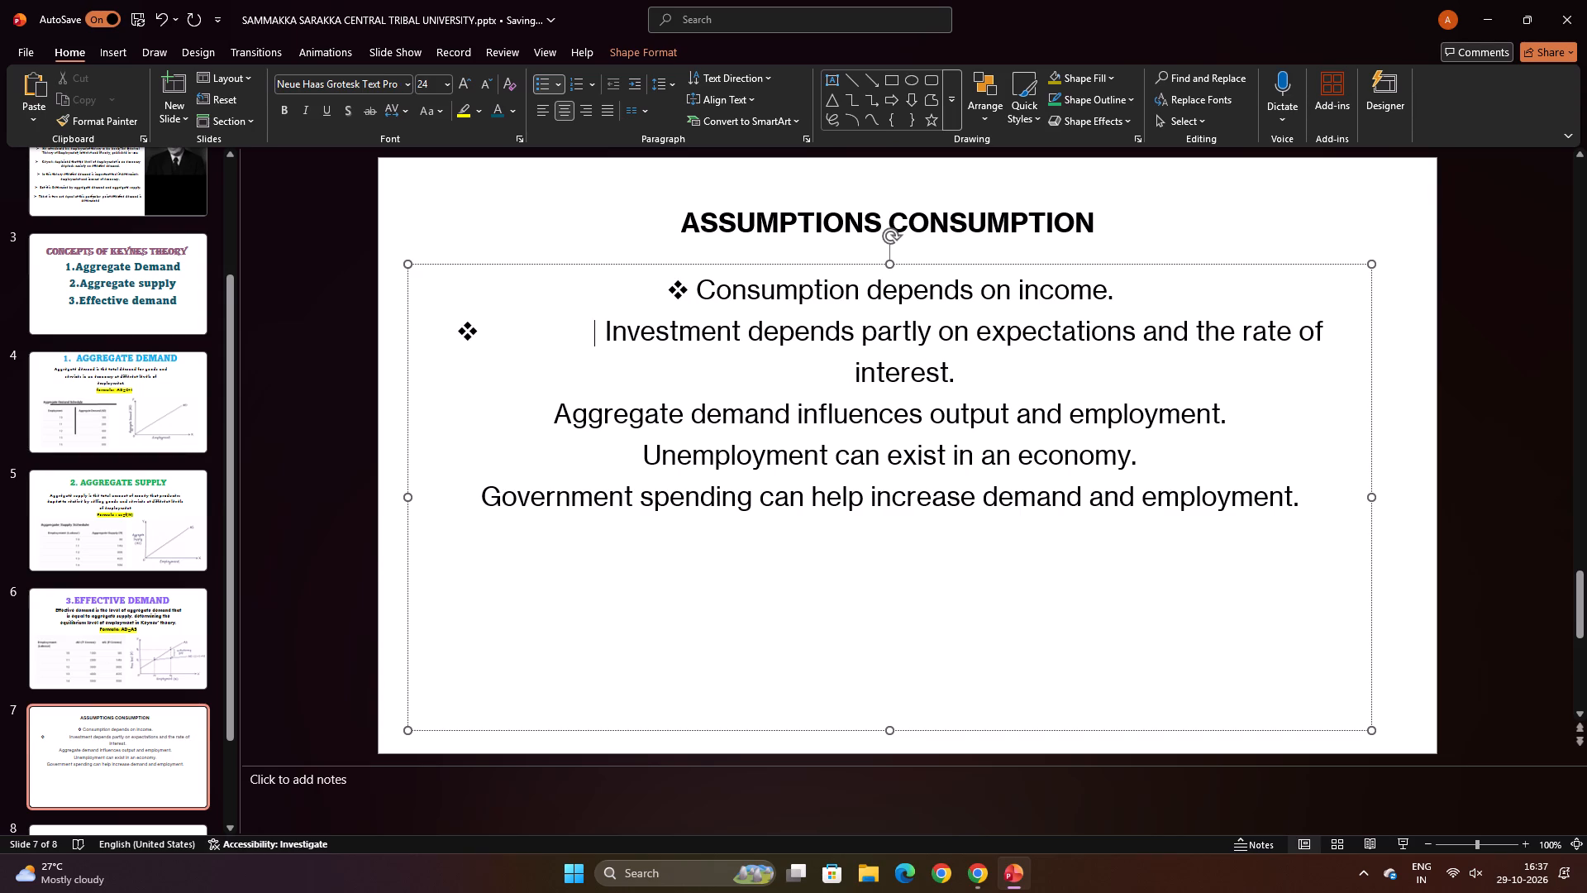
key("BackSpace")
key("BackSpace")
key("BackSpace")
key("BackSpace")
key("BackSpace")
key("BackSpace")
key("BackSpace")
key("BackSpace")
key("BackSpace")
key("BackSpace")
key("BackSpace")
key("BackSpace")
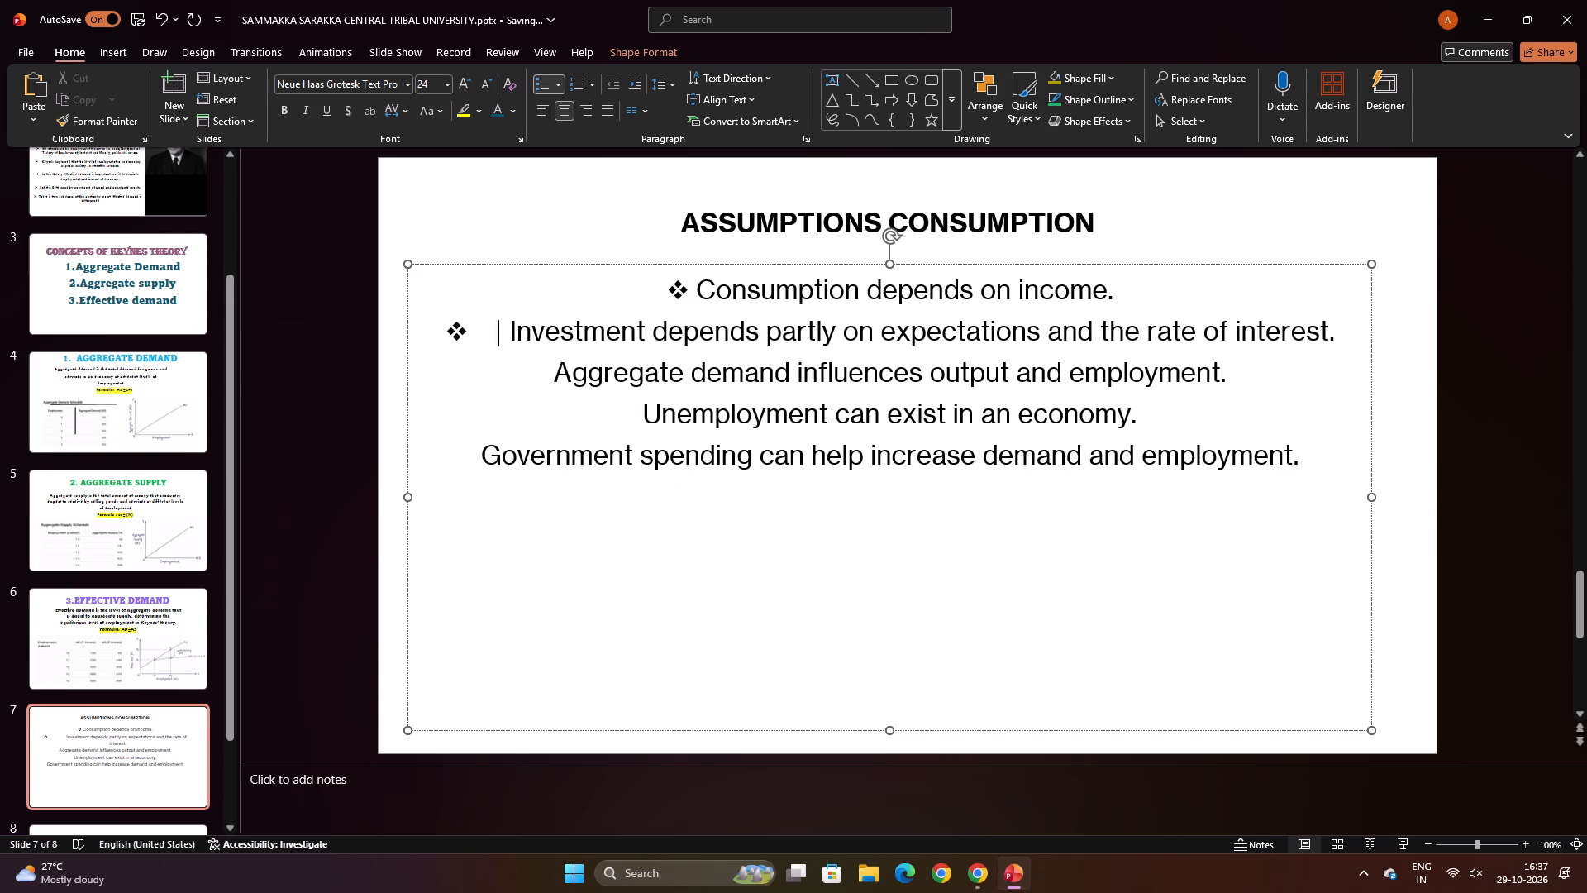
key("BackSpace")
key("BackSpace")
key("BackSpace")
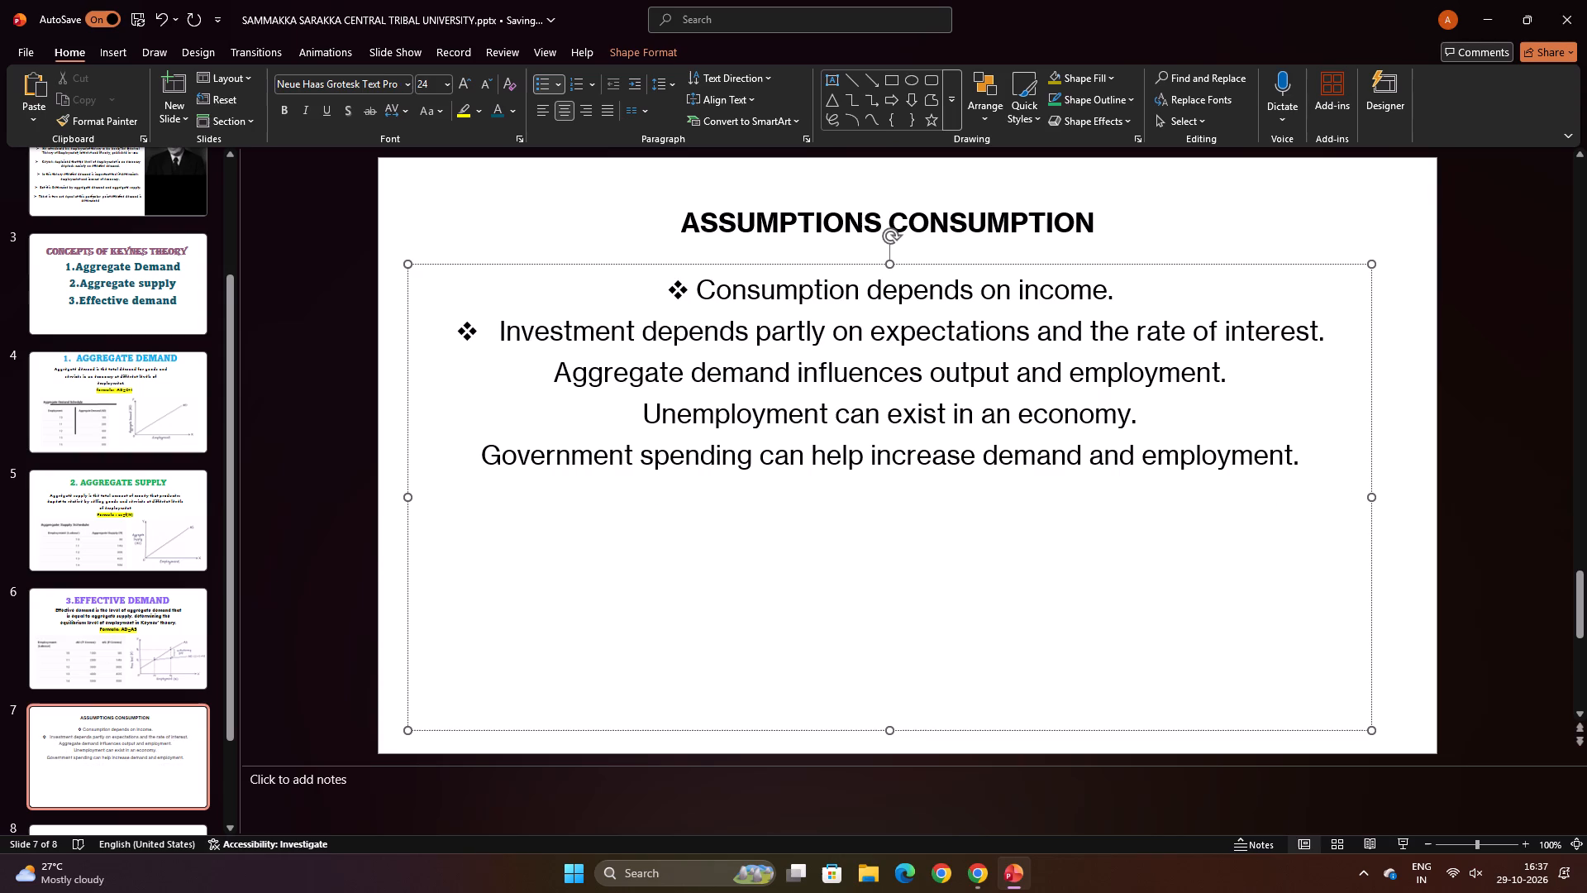
key("BackSpace")
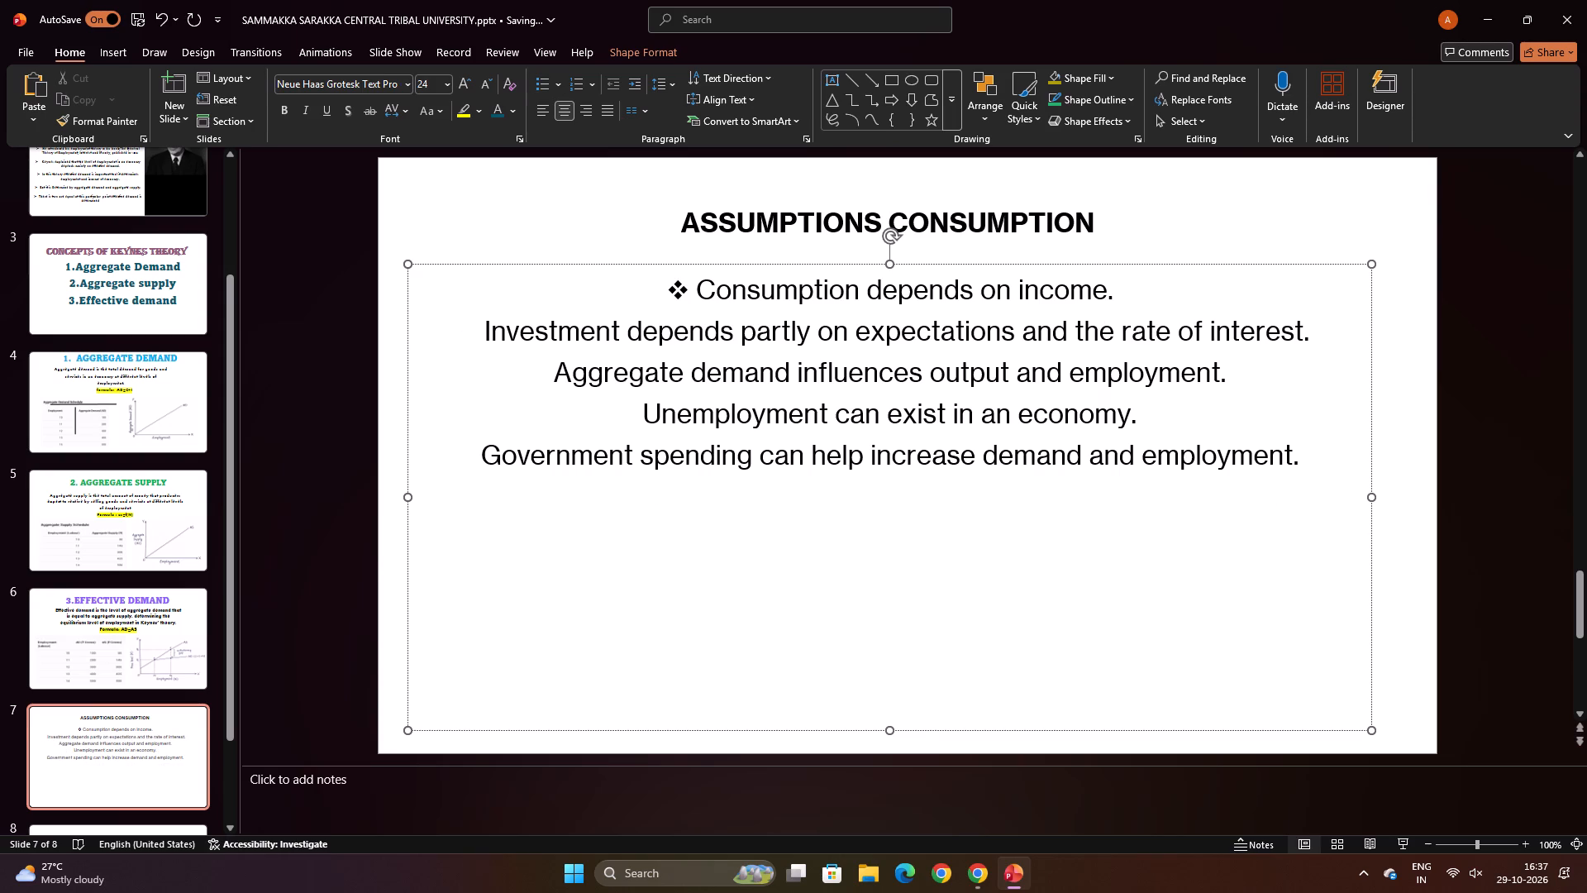
key("BackSpace")
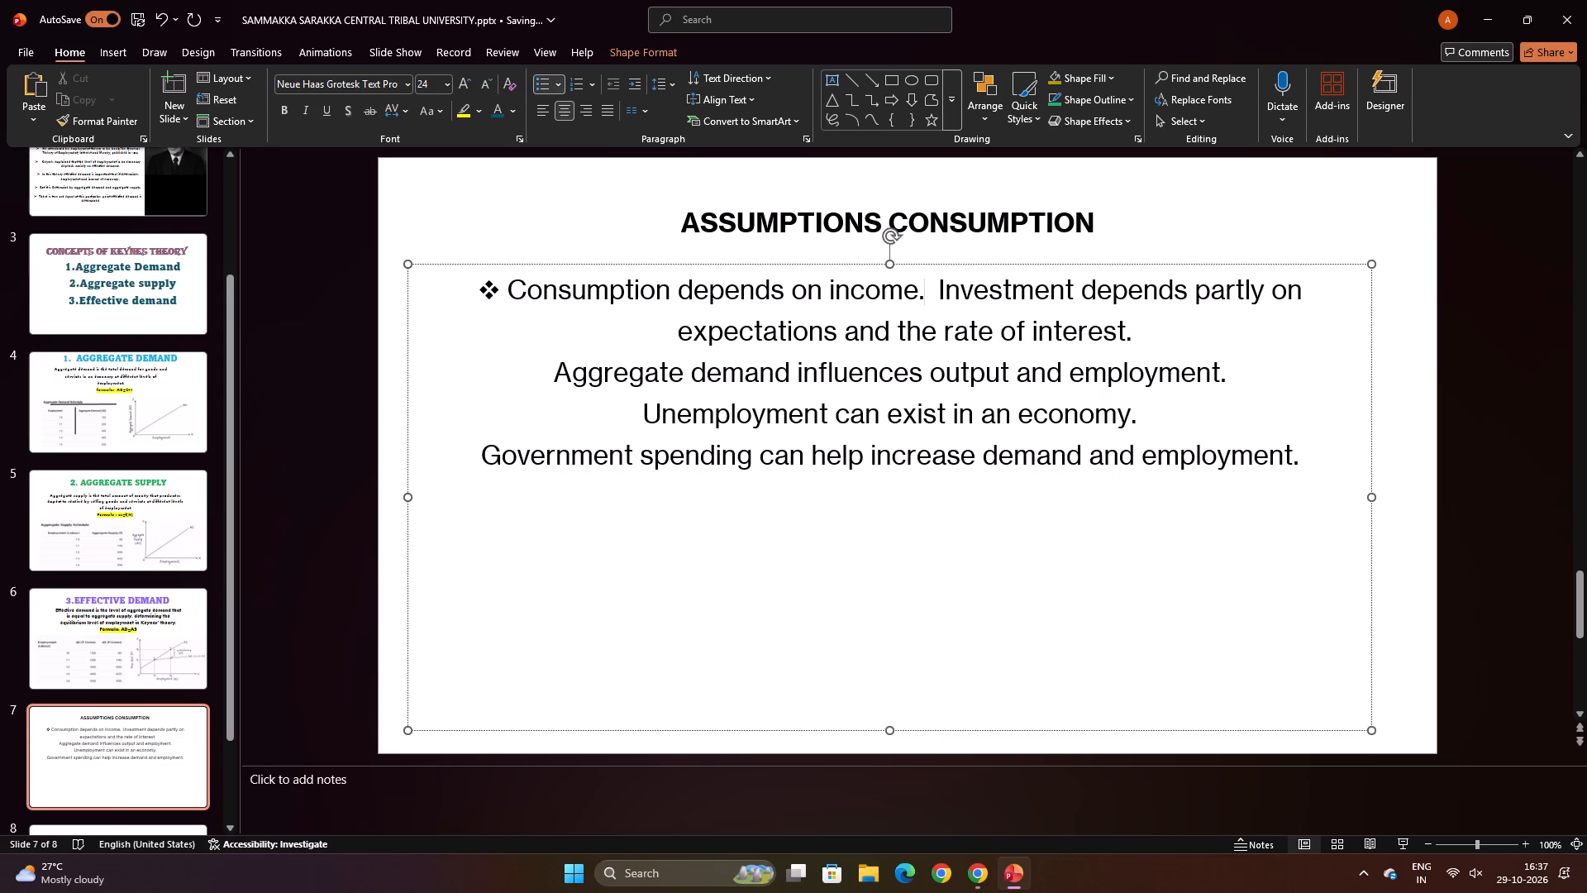
key("Return")
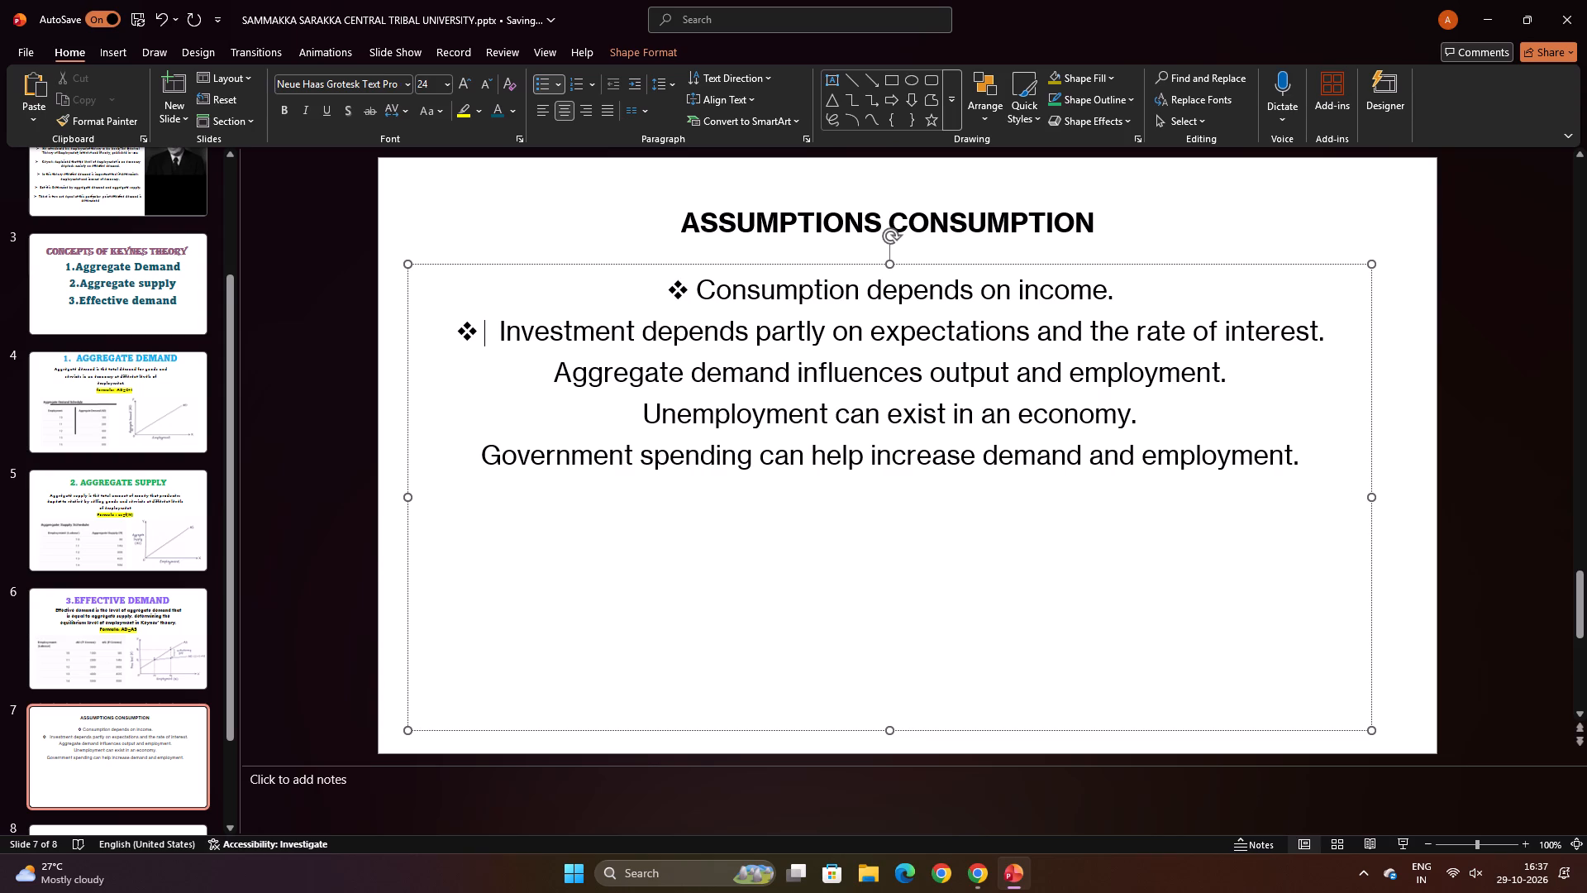
left_click(497, 332)
key("BackSpace")
key("BackSpace")
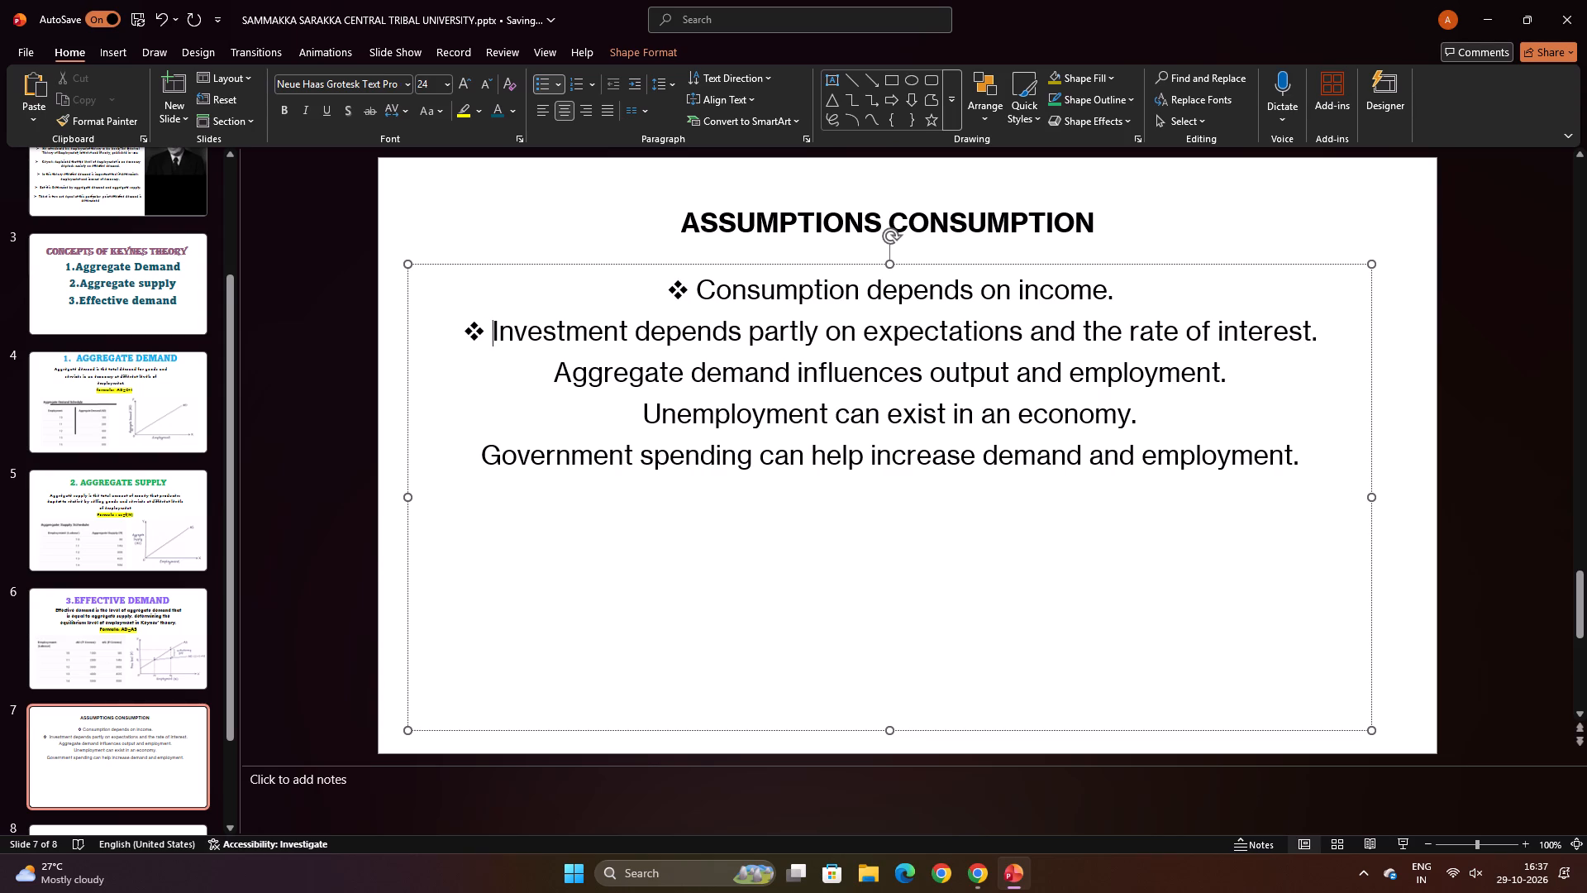
key("BackSpace")
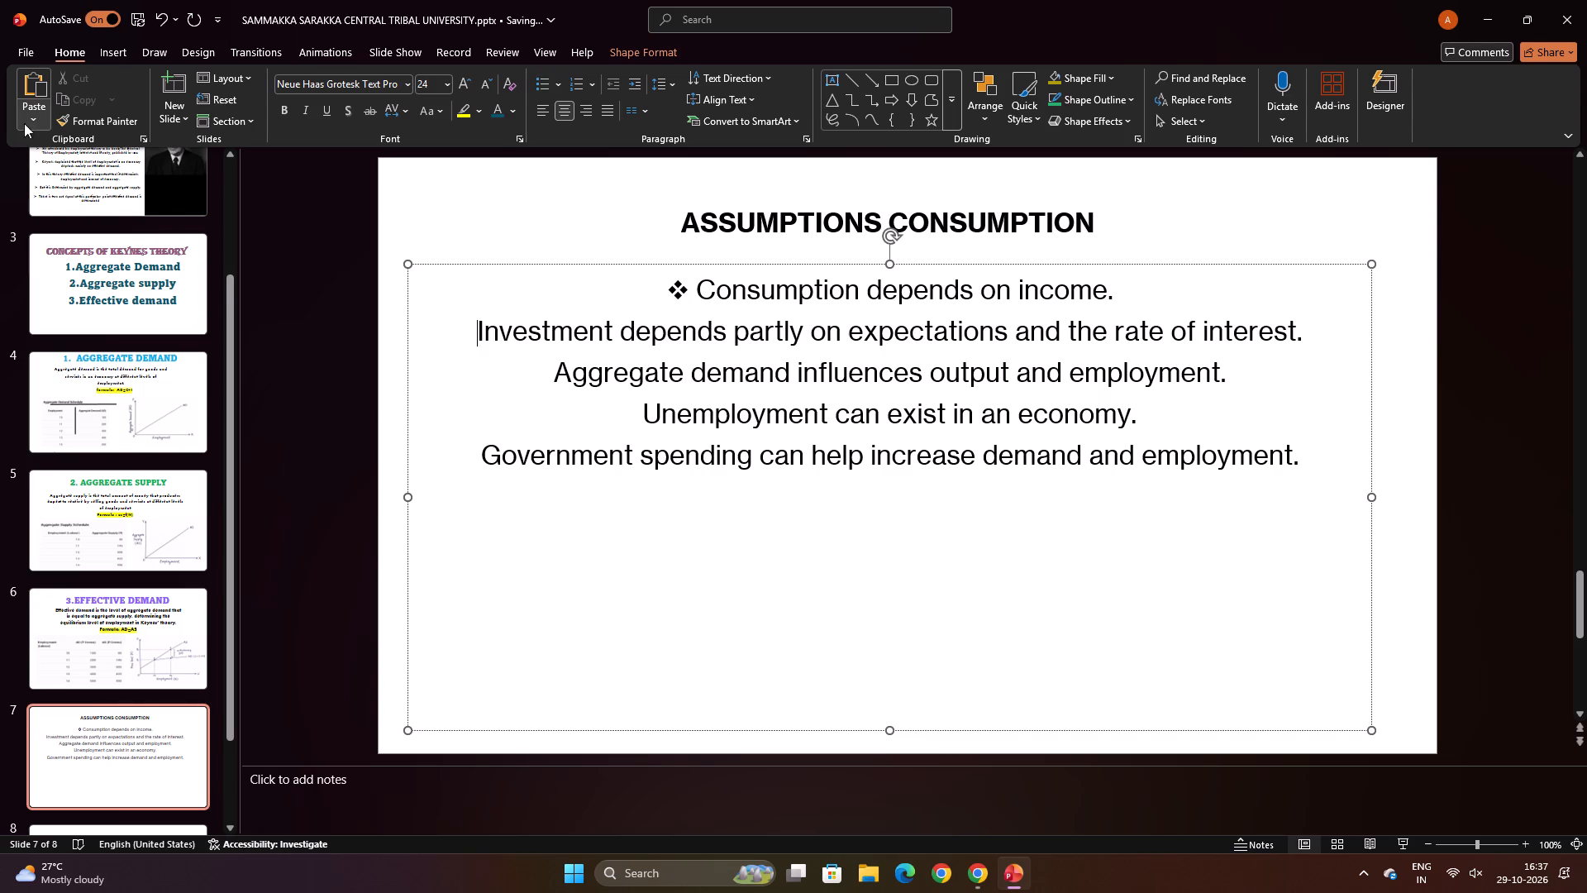
left_click(155, 15)
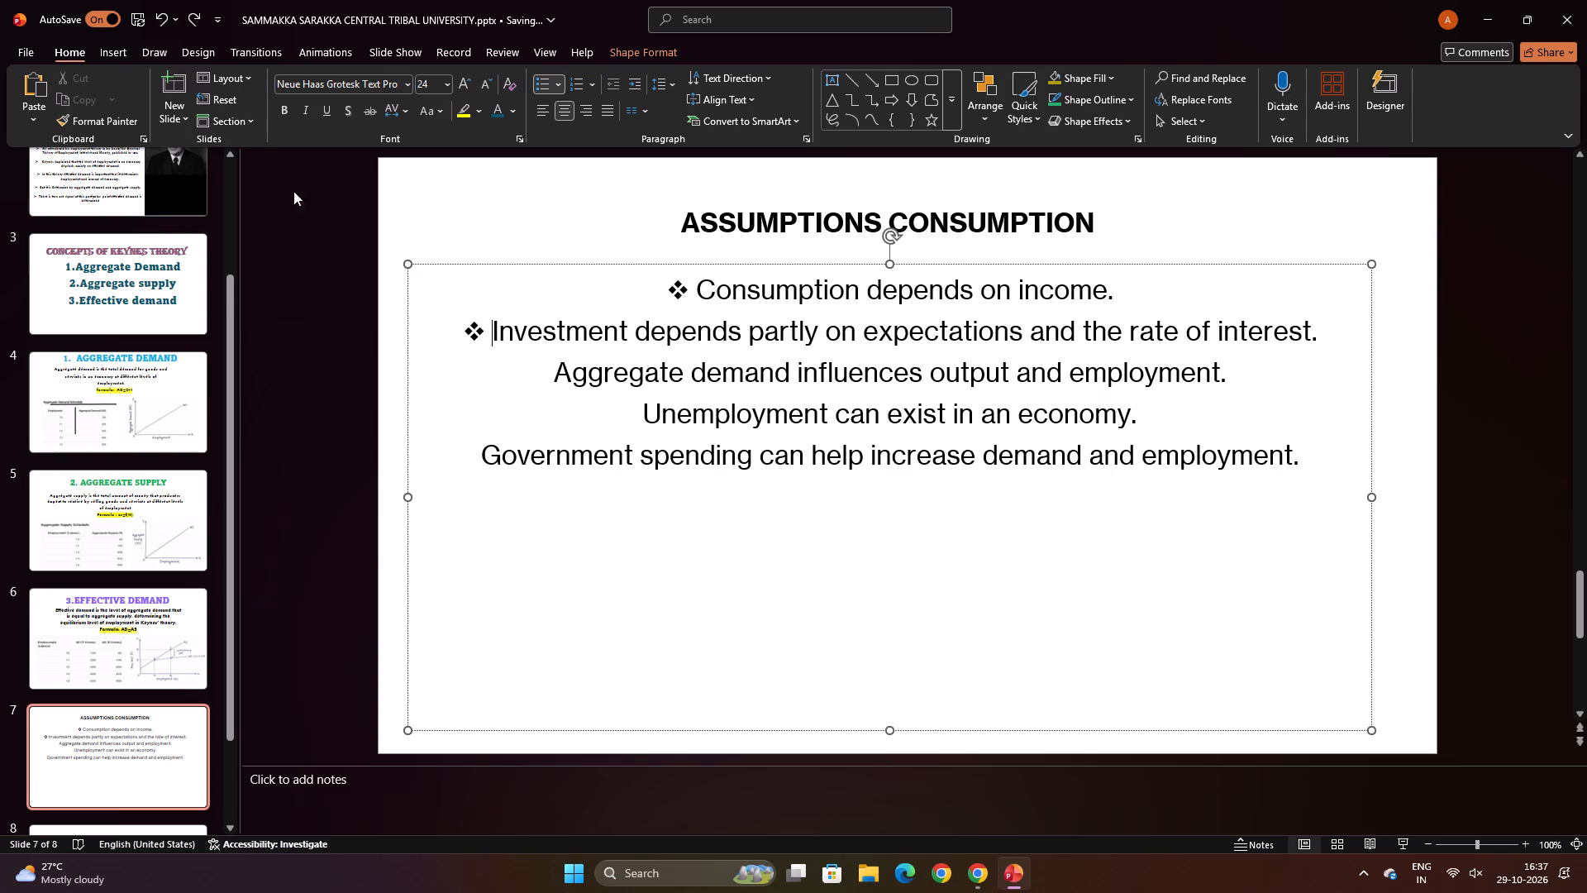
Apply the four-diamond bullet style to the "Aggregate demand", "Unemployment" and "Government spending" lines.
left_click(549, 375)
left_click(561, 87)
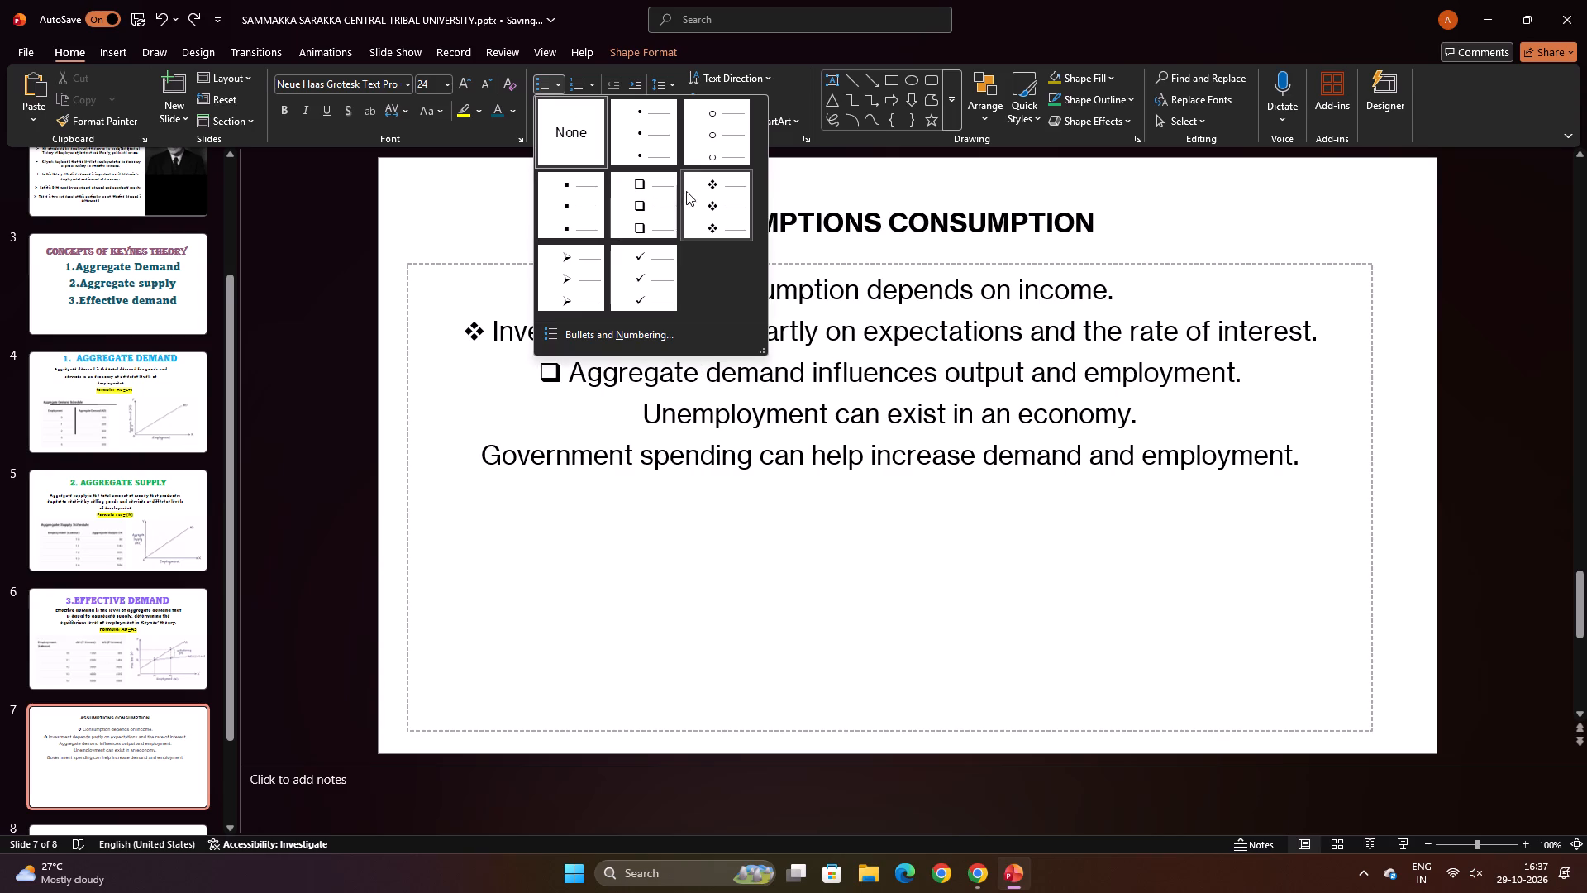
left_click(712, 183)
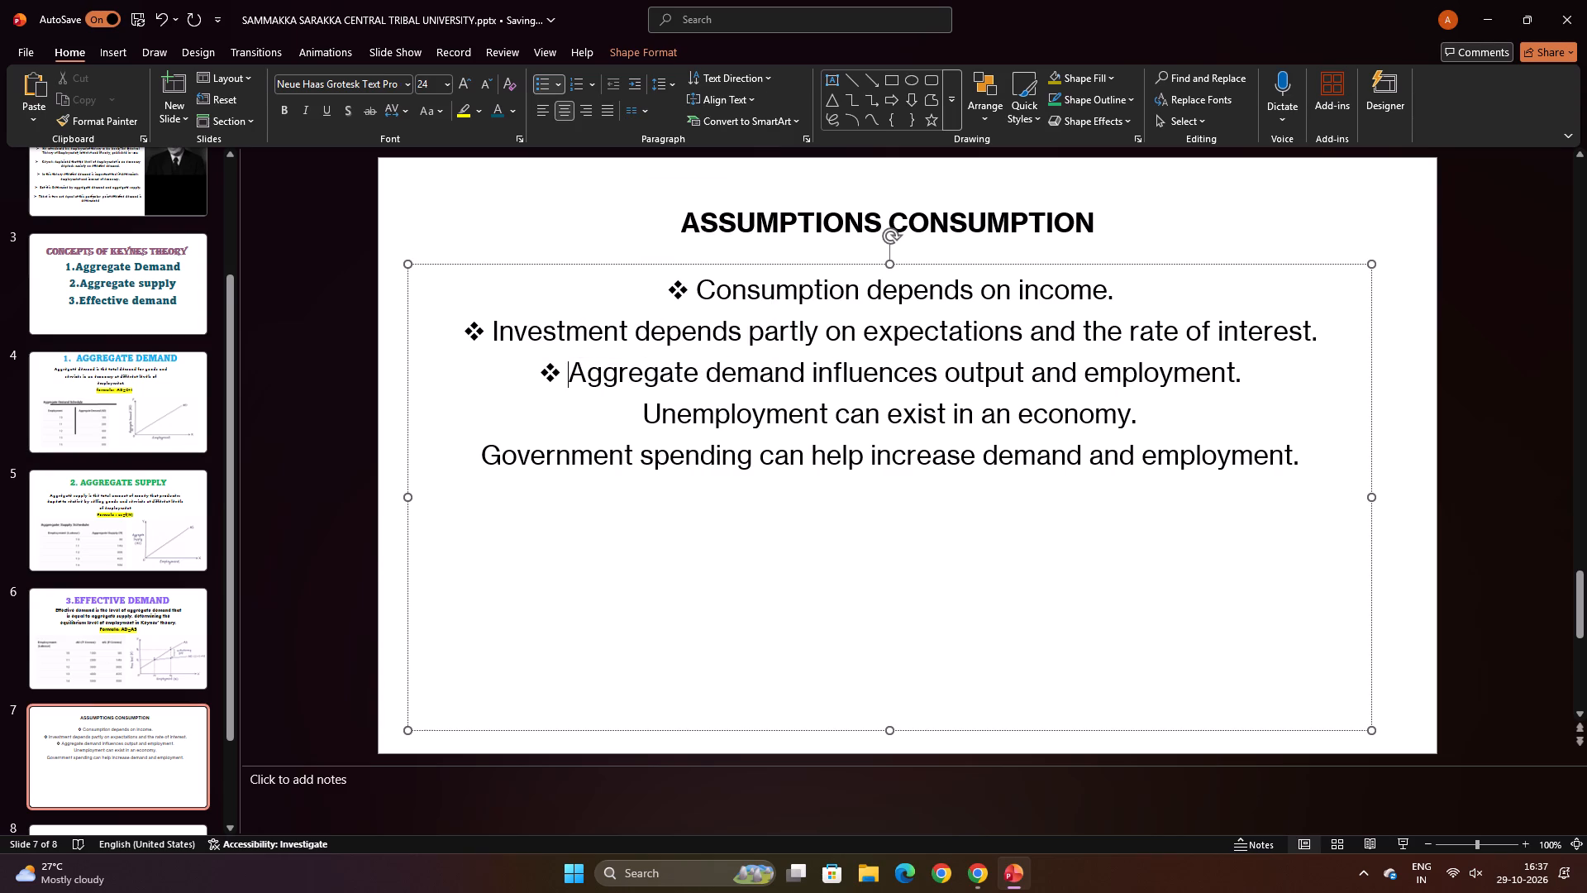
left_click(644, 415)
left_click(555, 84)
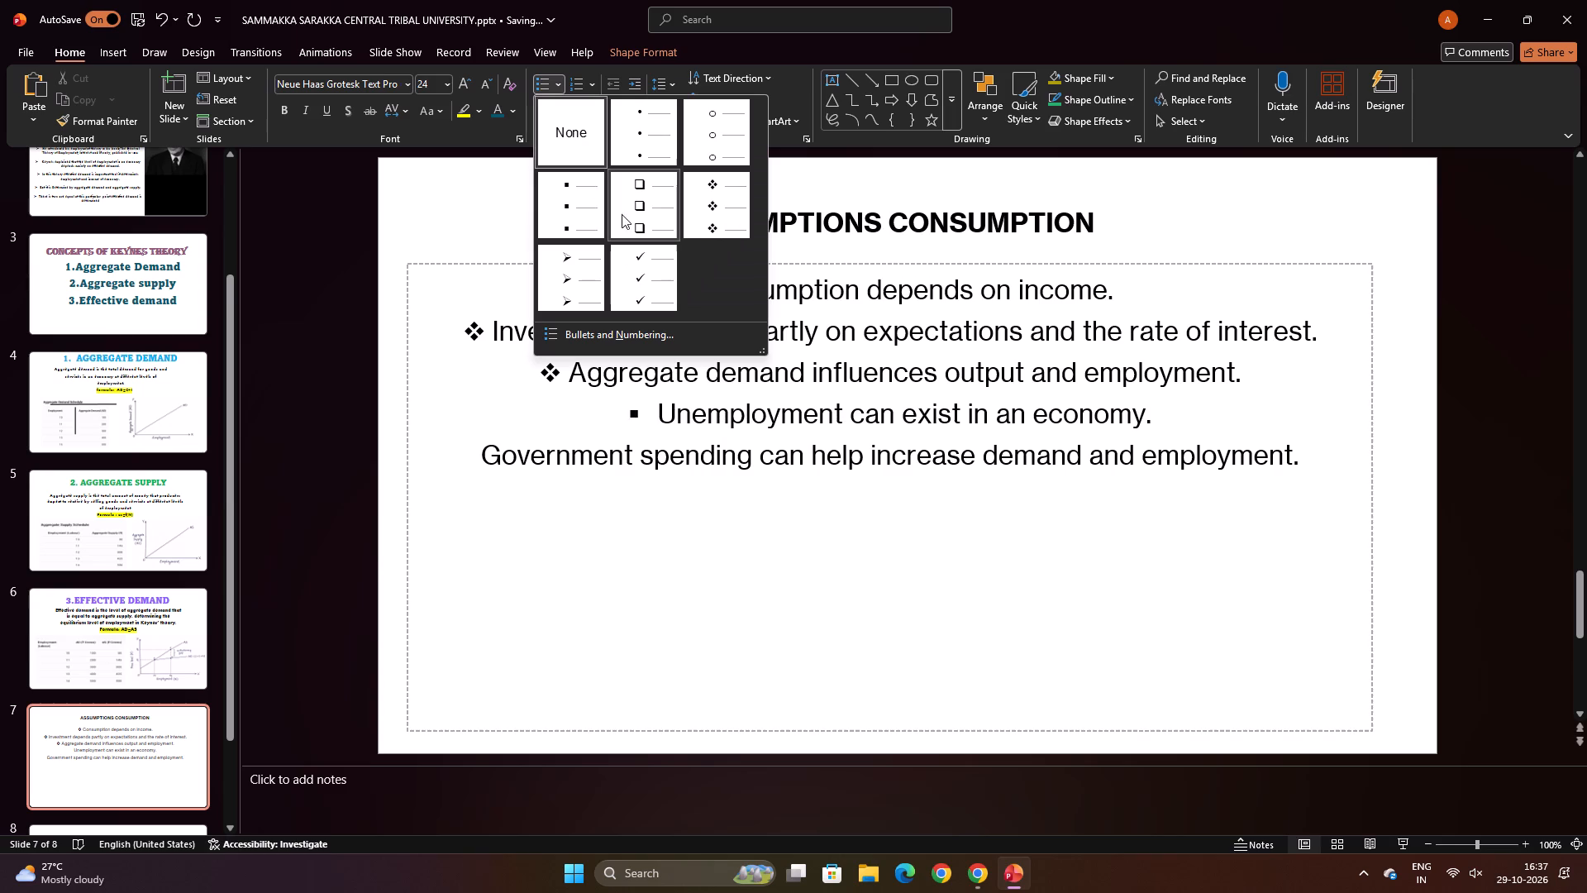
left_click(708, 202)
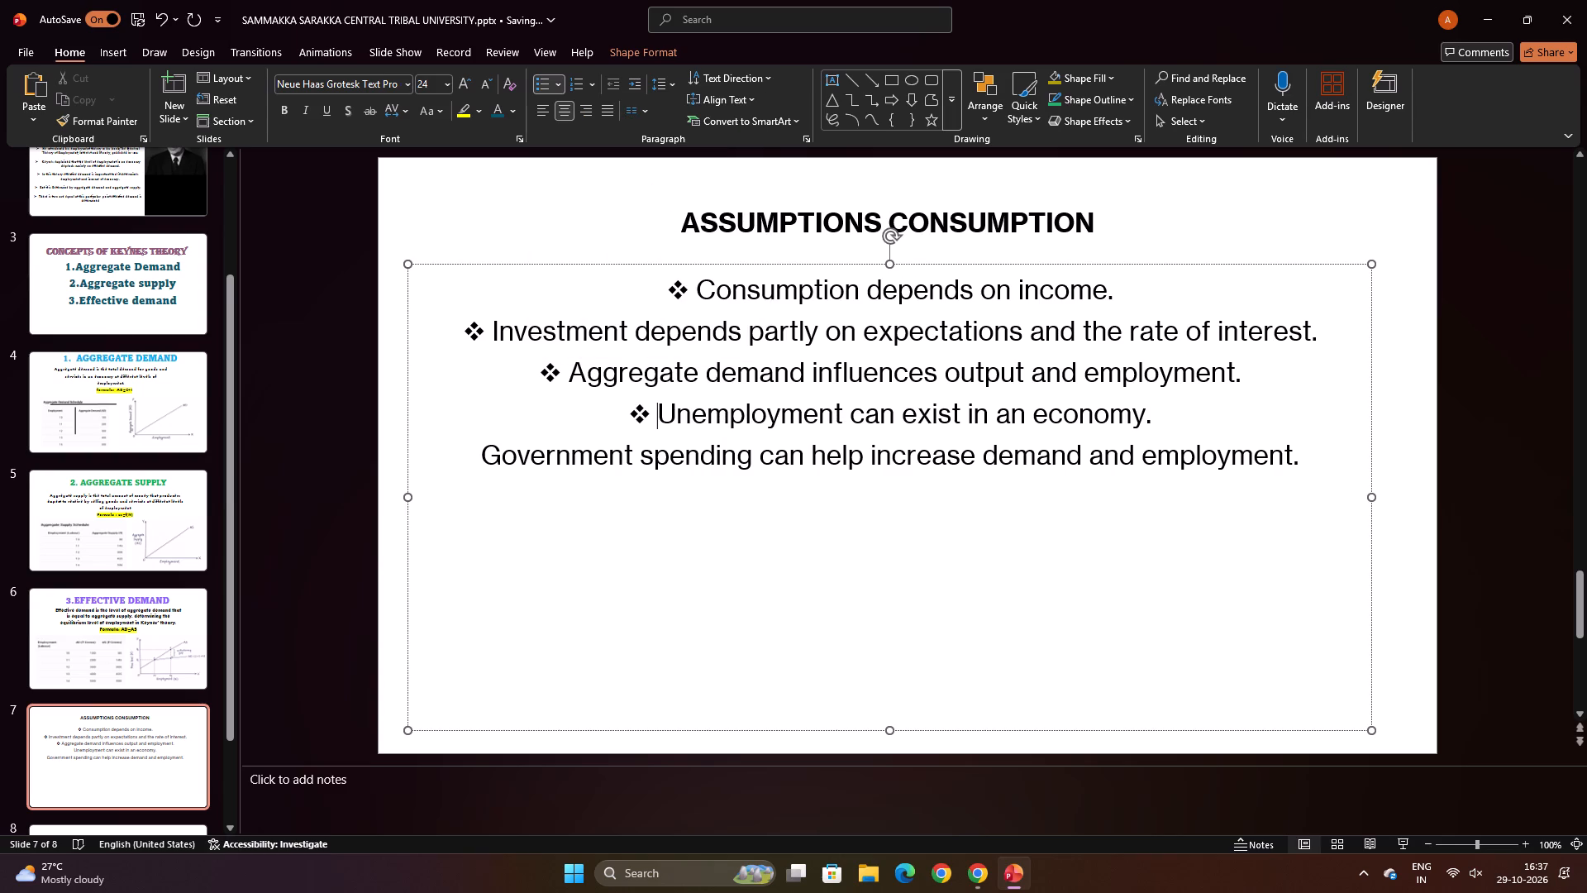
left_click(479, 456)
left_click(563, 84)
left_click(705, 225)
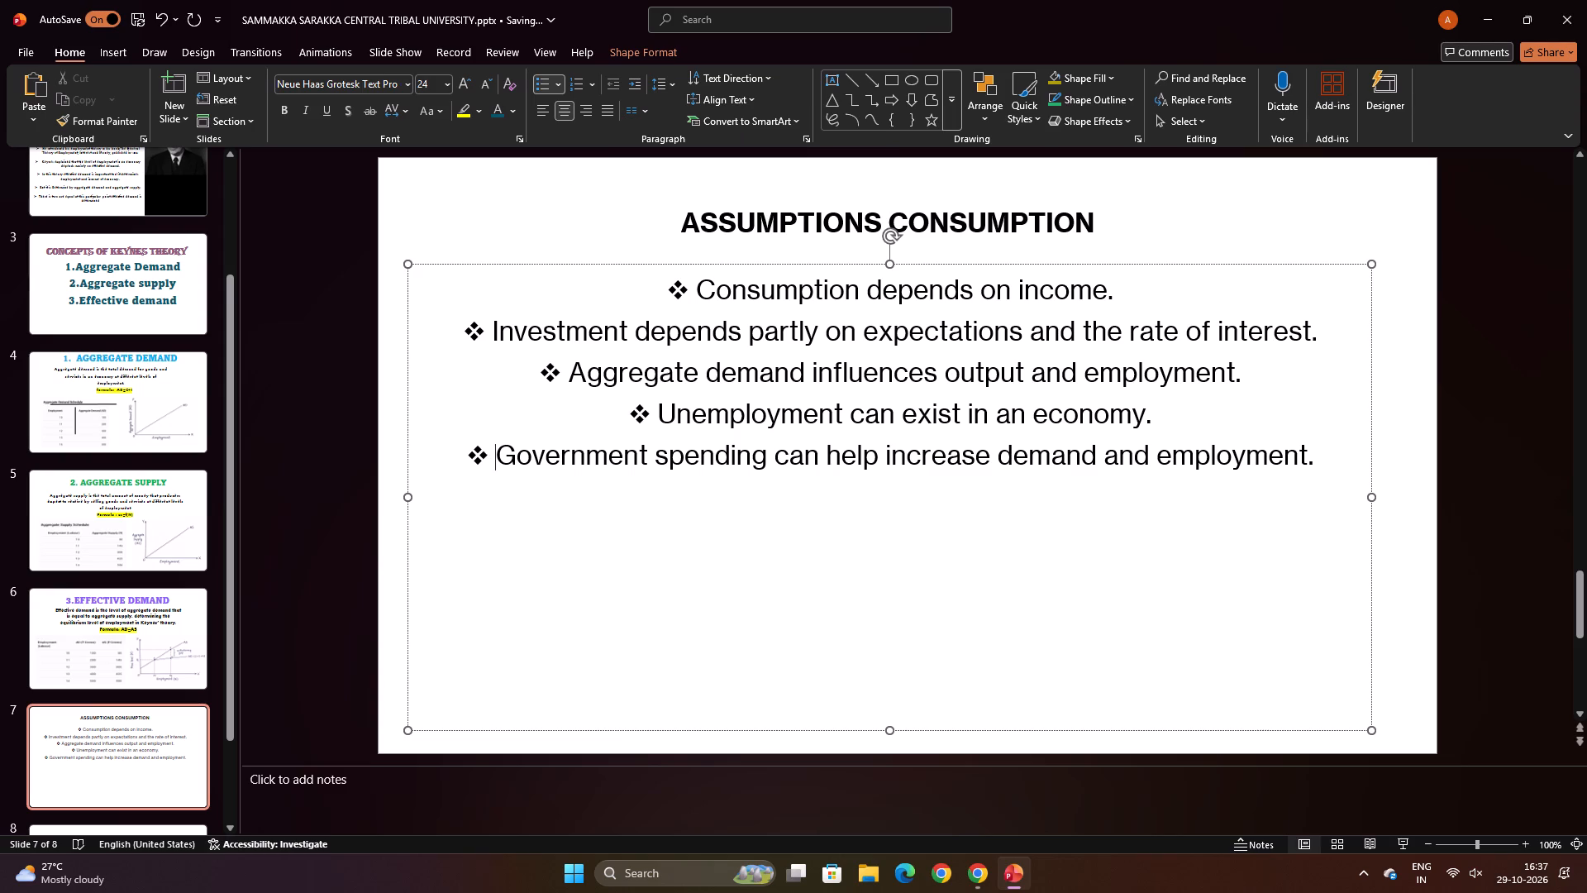
Insert an empty line after each of the first four bulleted assumptions to space out the list.
left_click(1116, 301)
key("Return")
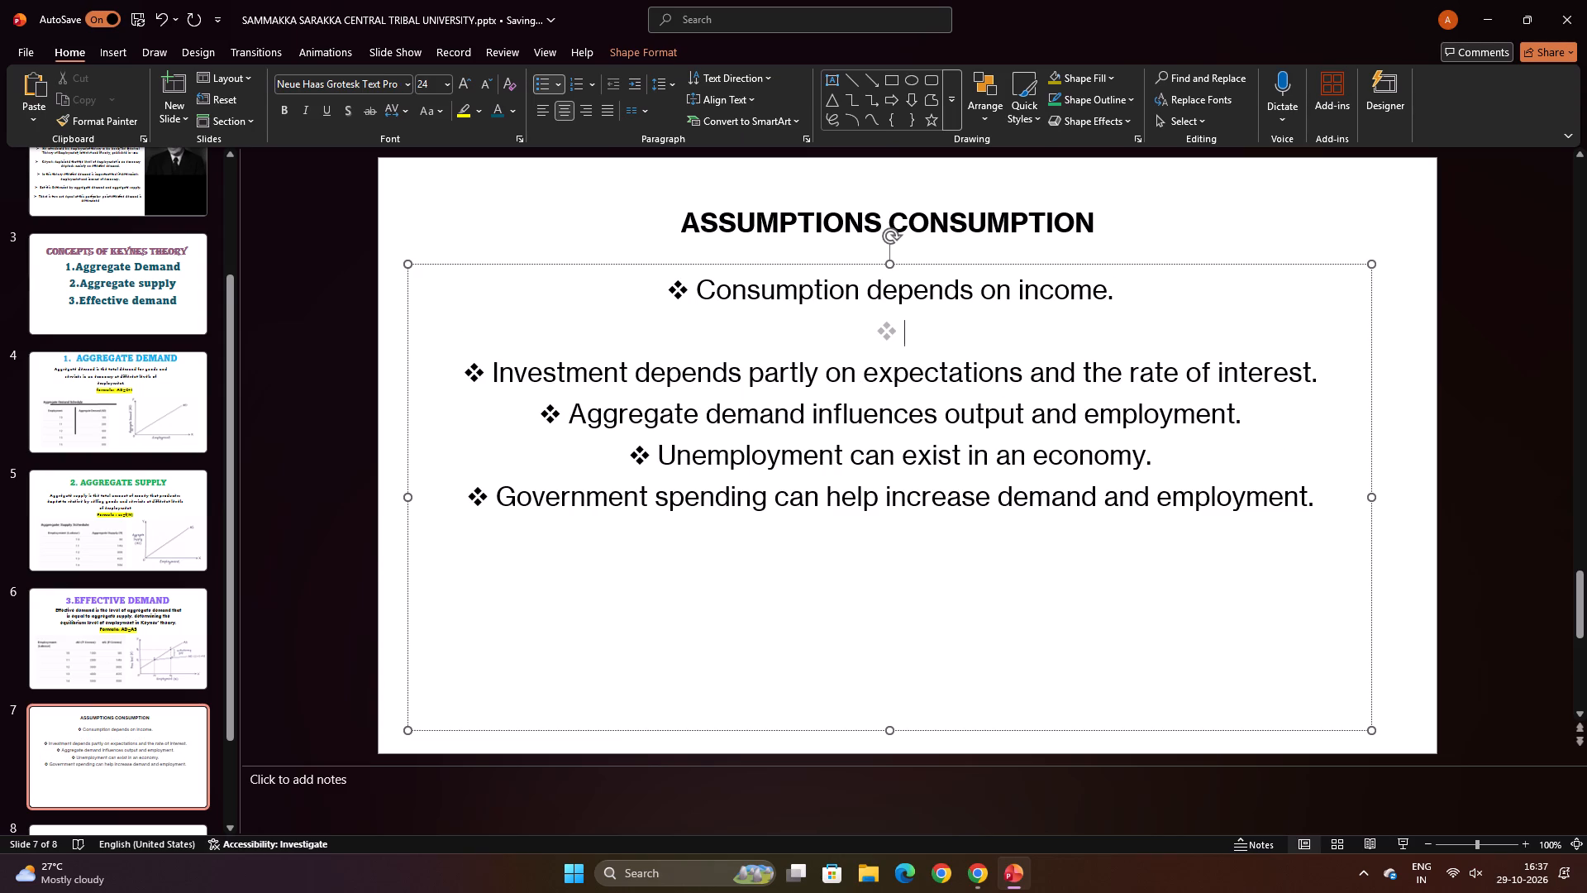
left_click(1322, 381)
key("Return")
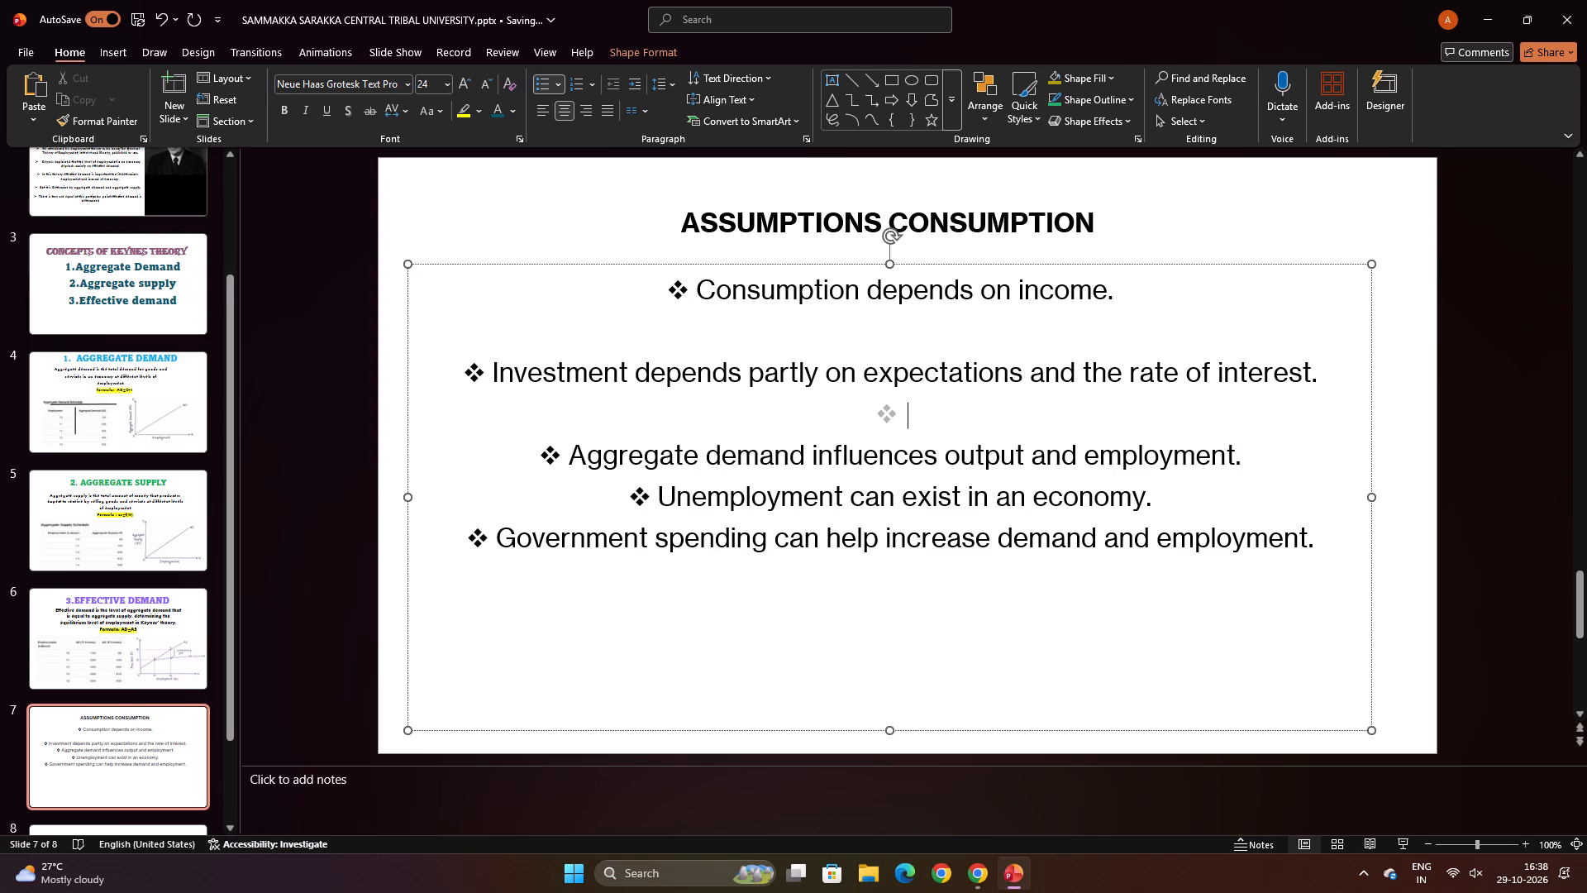
left_click(1243, 458)
key("Return")
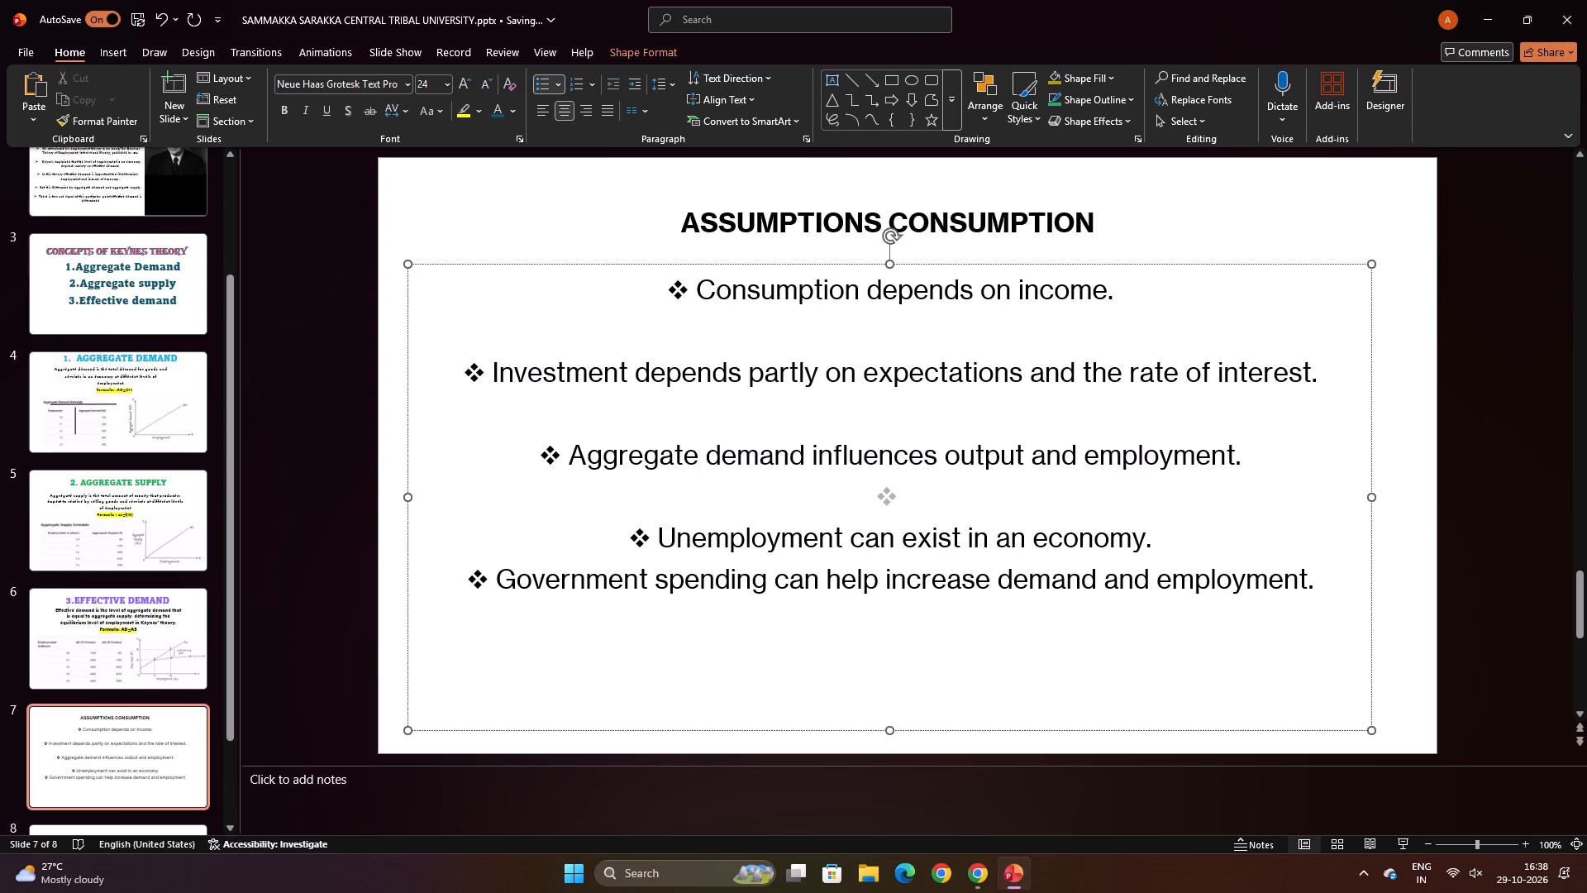
left_click(1160, 548)
key("Return")
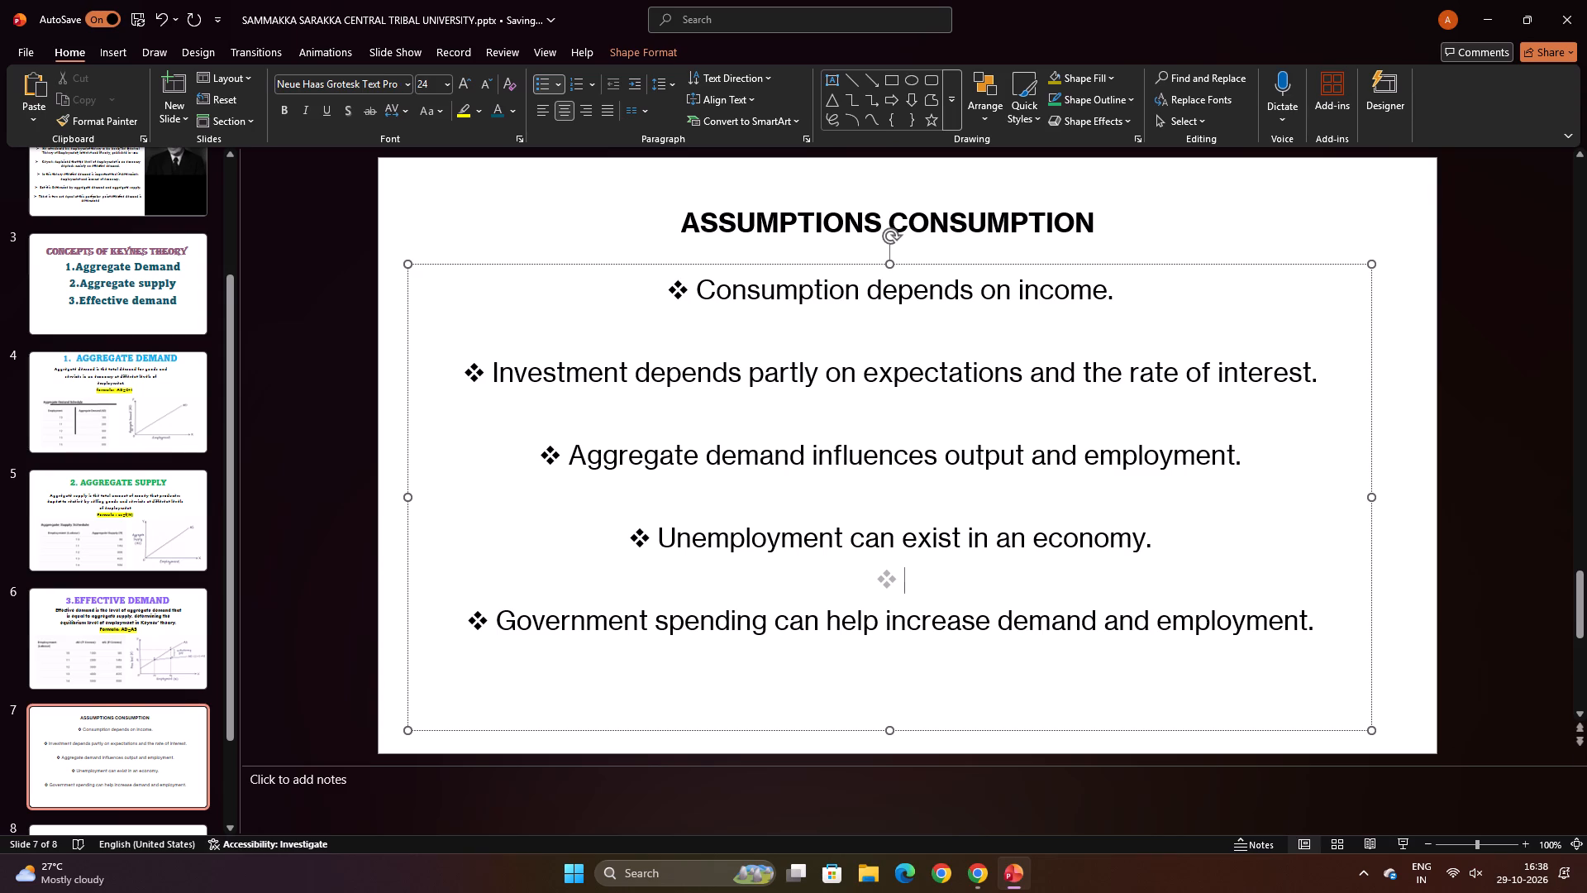
left_click(1324, 628)
Increase the font size of the five bulleted assumptions to 26.
left_click(673, 292)
left_click(845, 329)
left_click_drag(701, 289, 1151, 649)
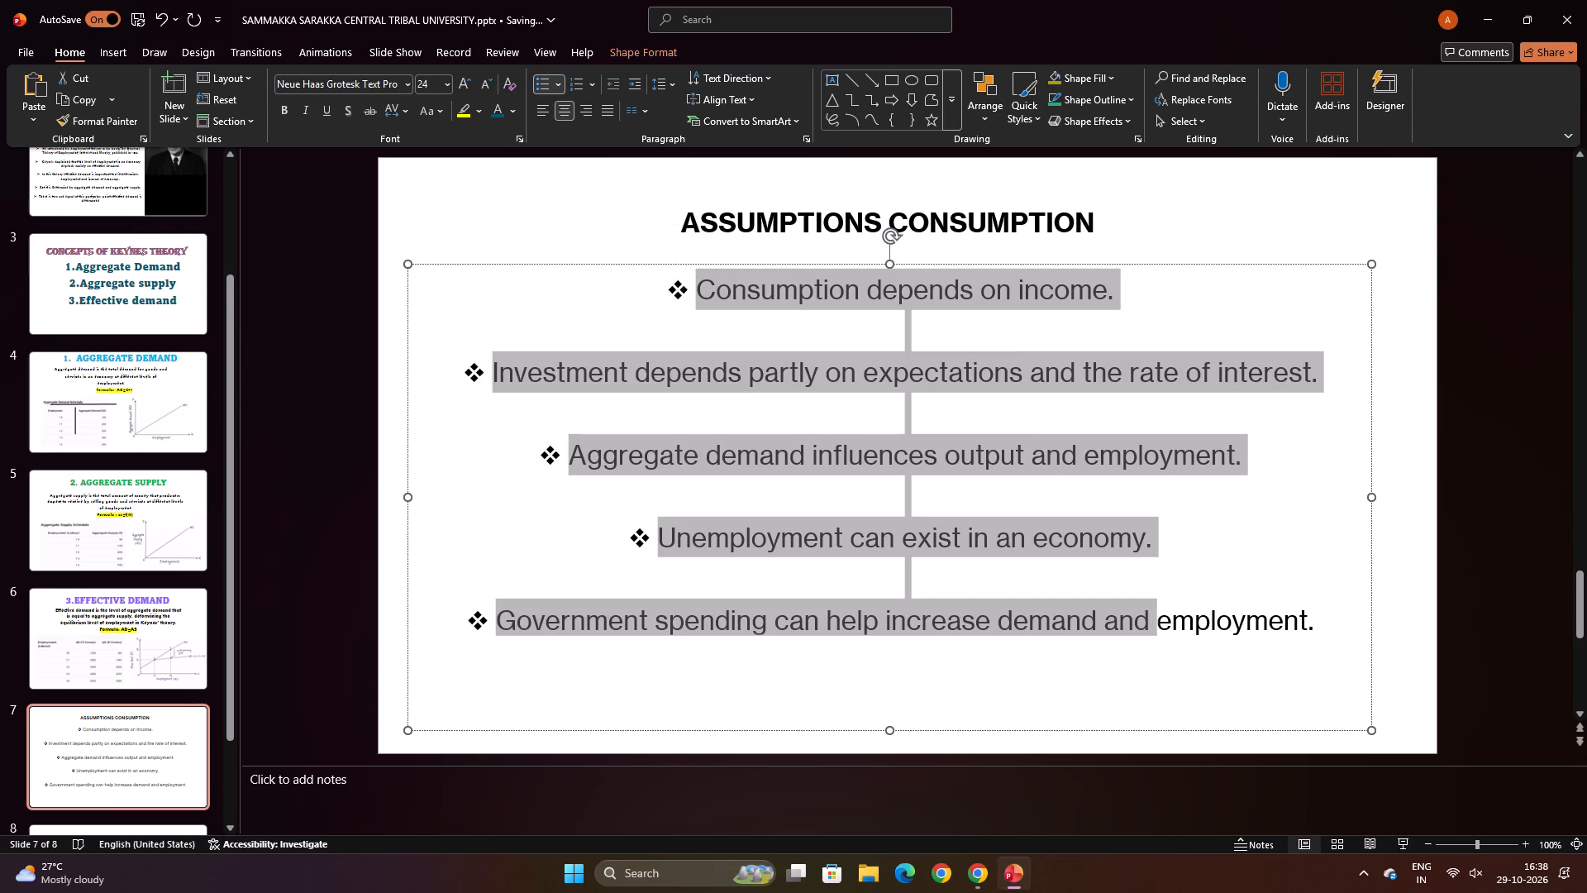
left_click_drag(1151, 649, 1298, 656)
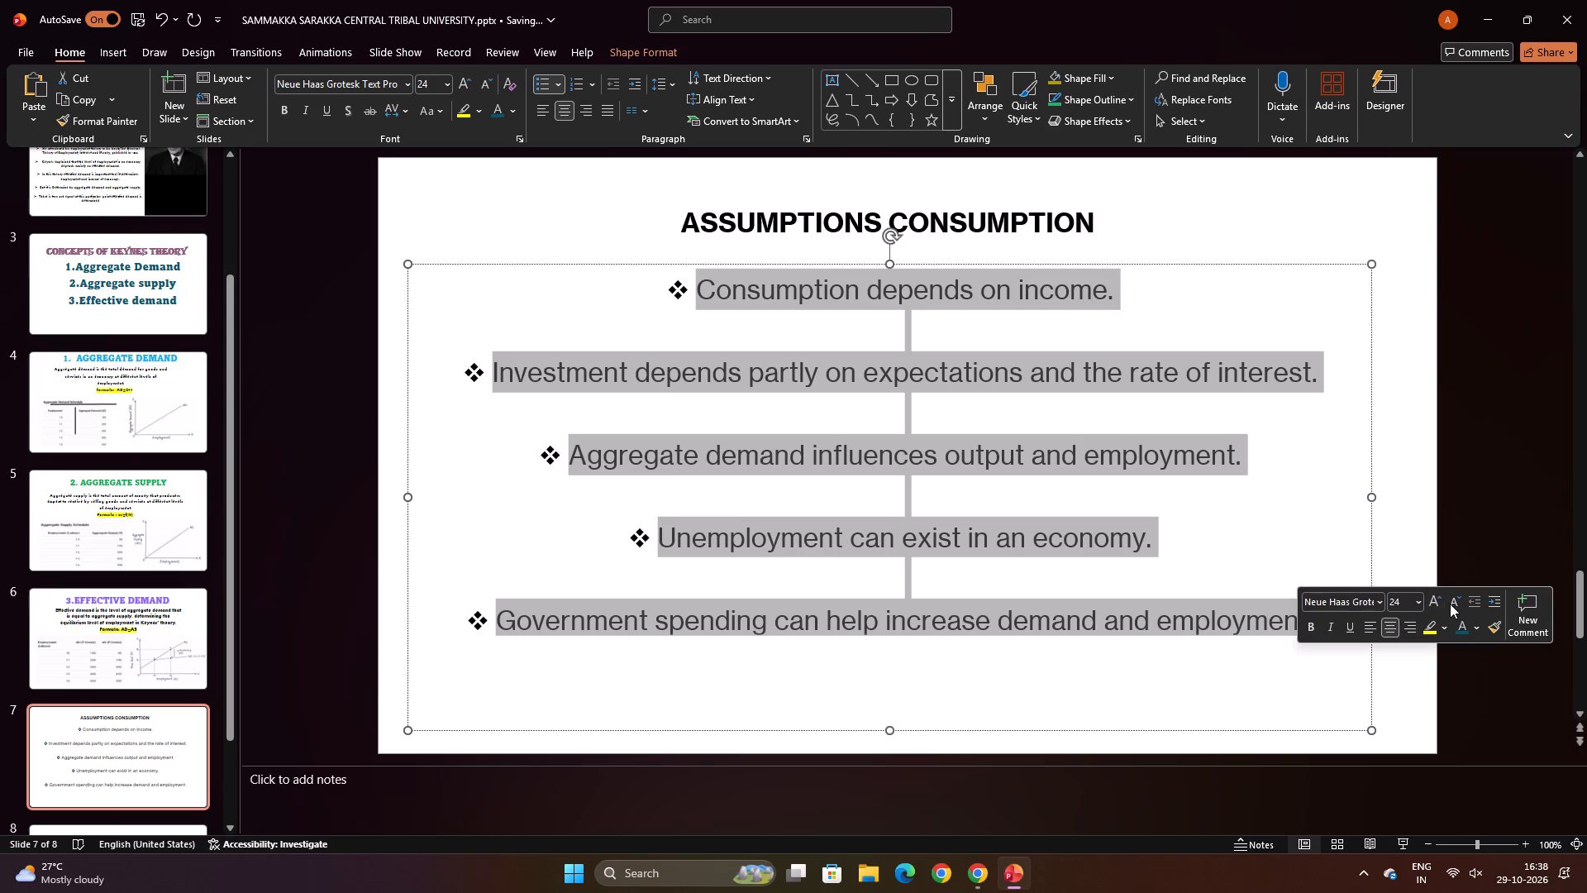
left_click(1437, 604)
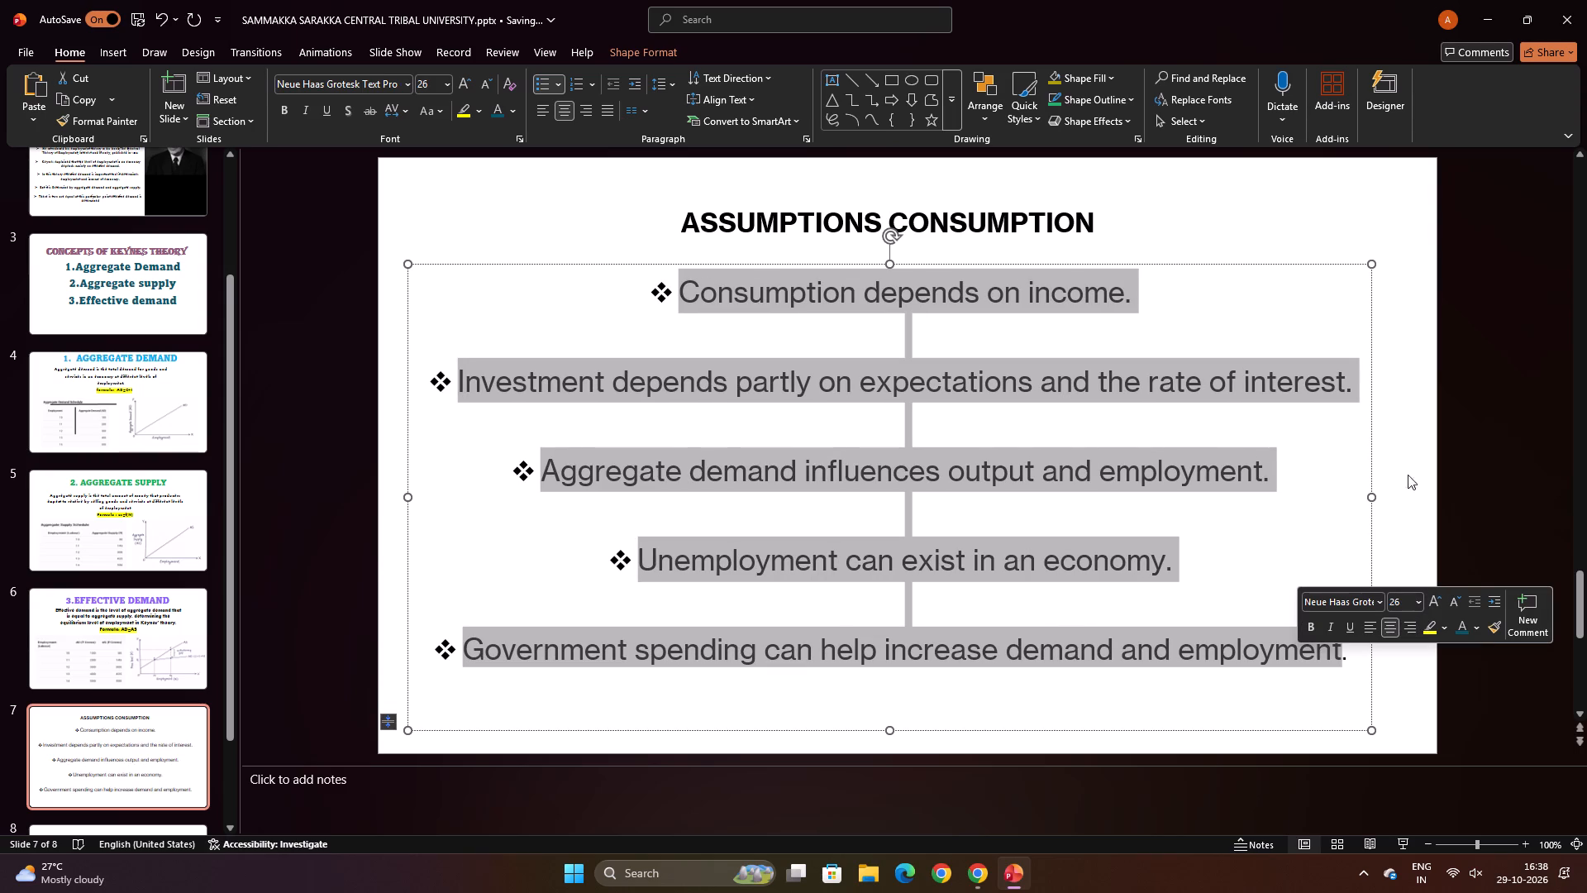
Change the font of the five bulleted assumptions to Aharoni.
left_click(1381, 604)
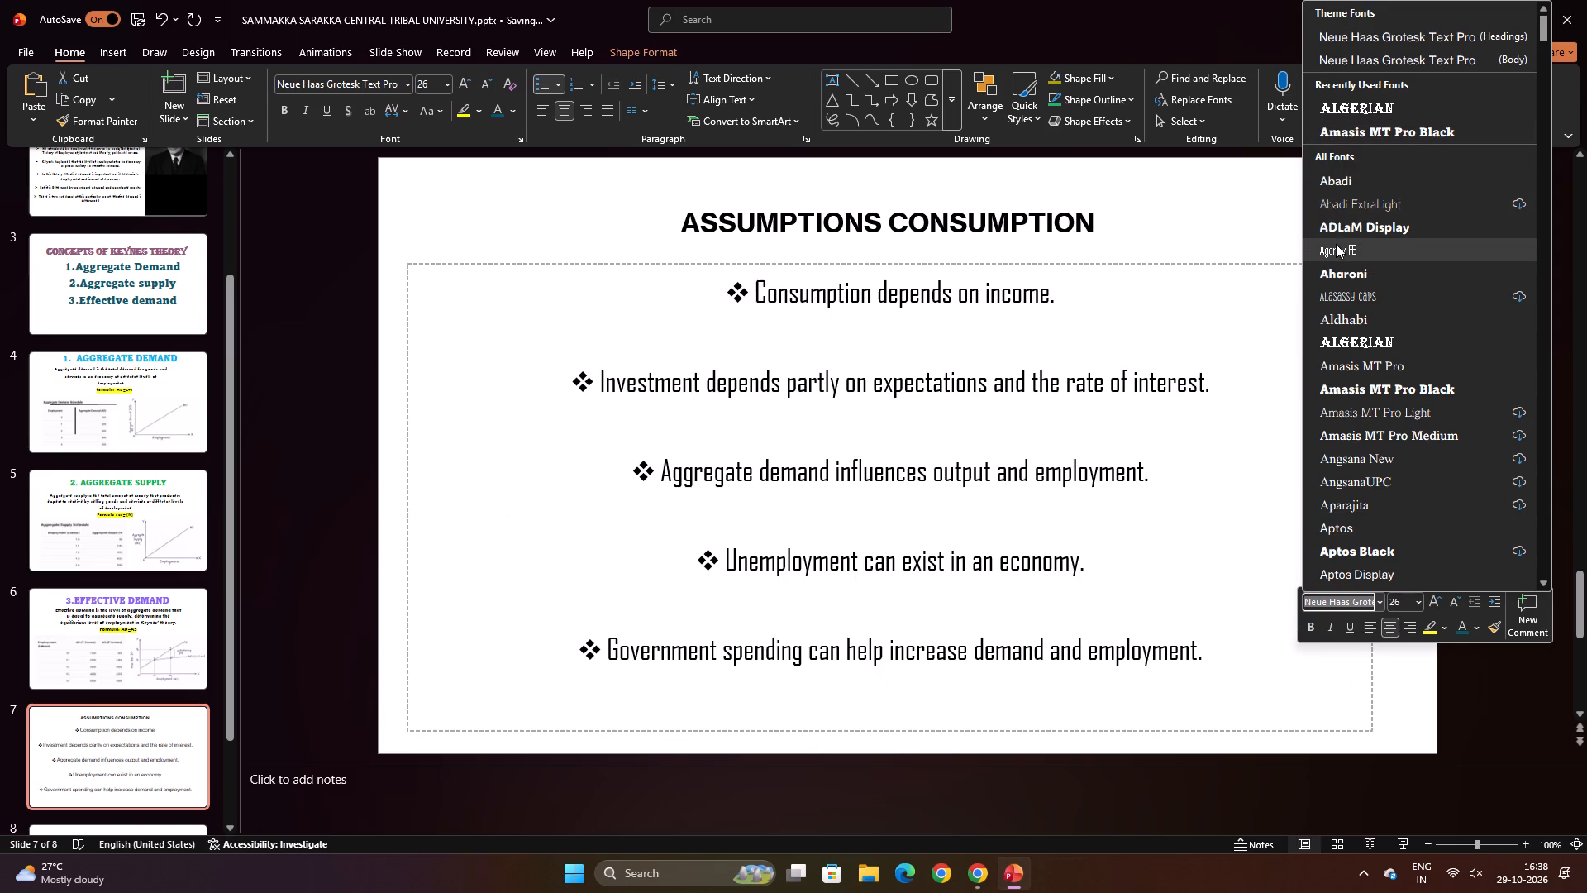
left_click(1338, 275)
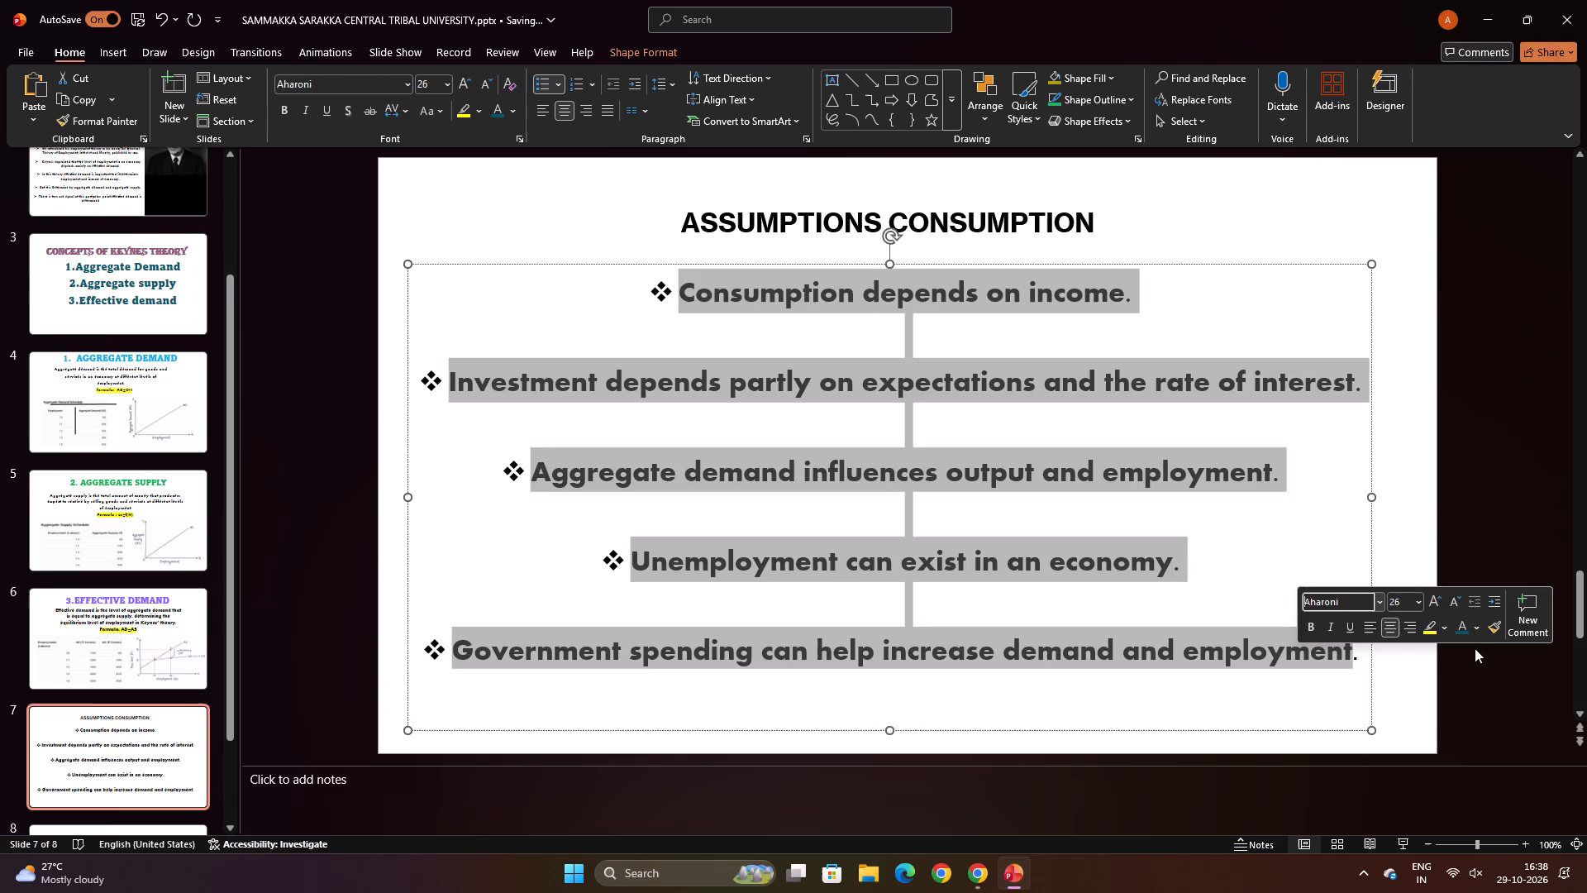
left_click(1479, 627)
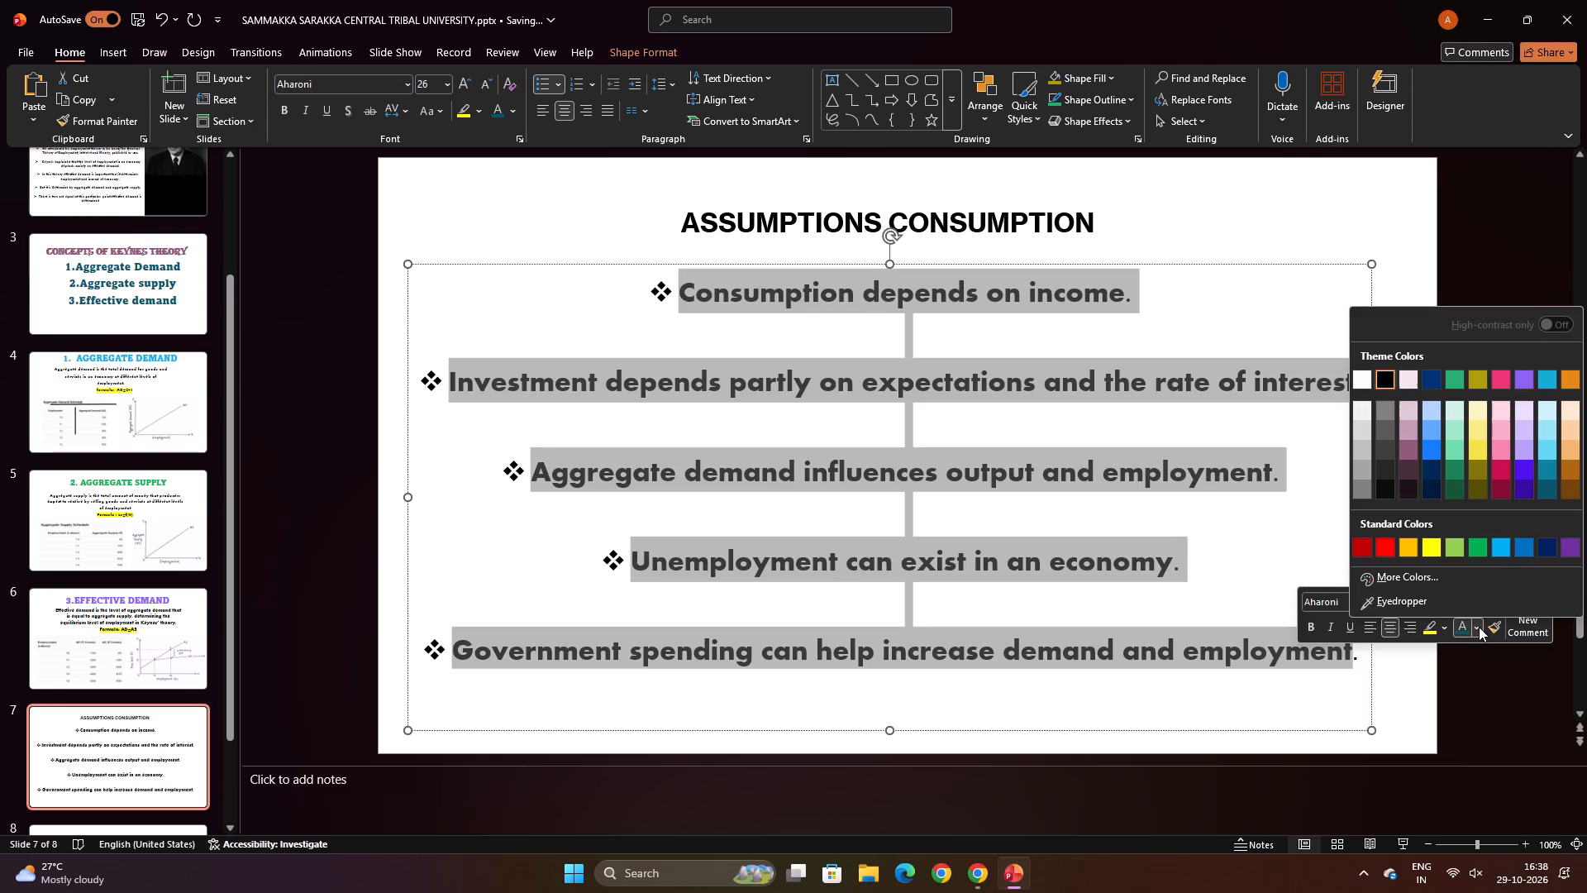
left_click(1410, 69)
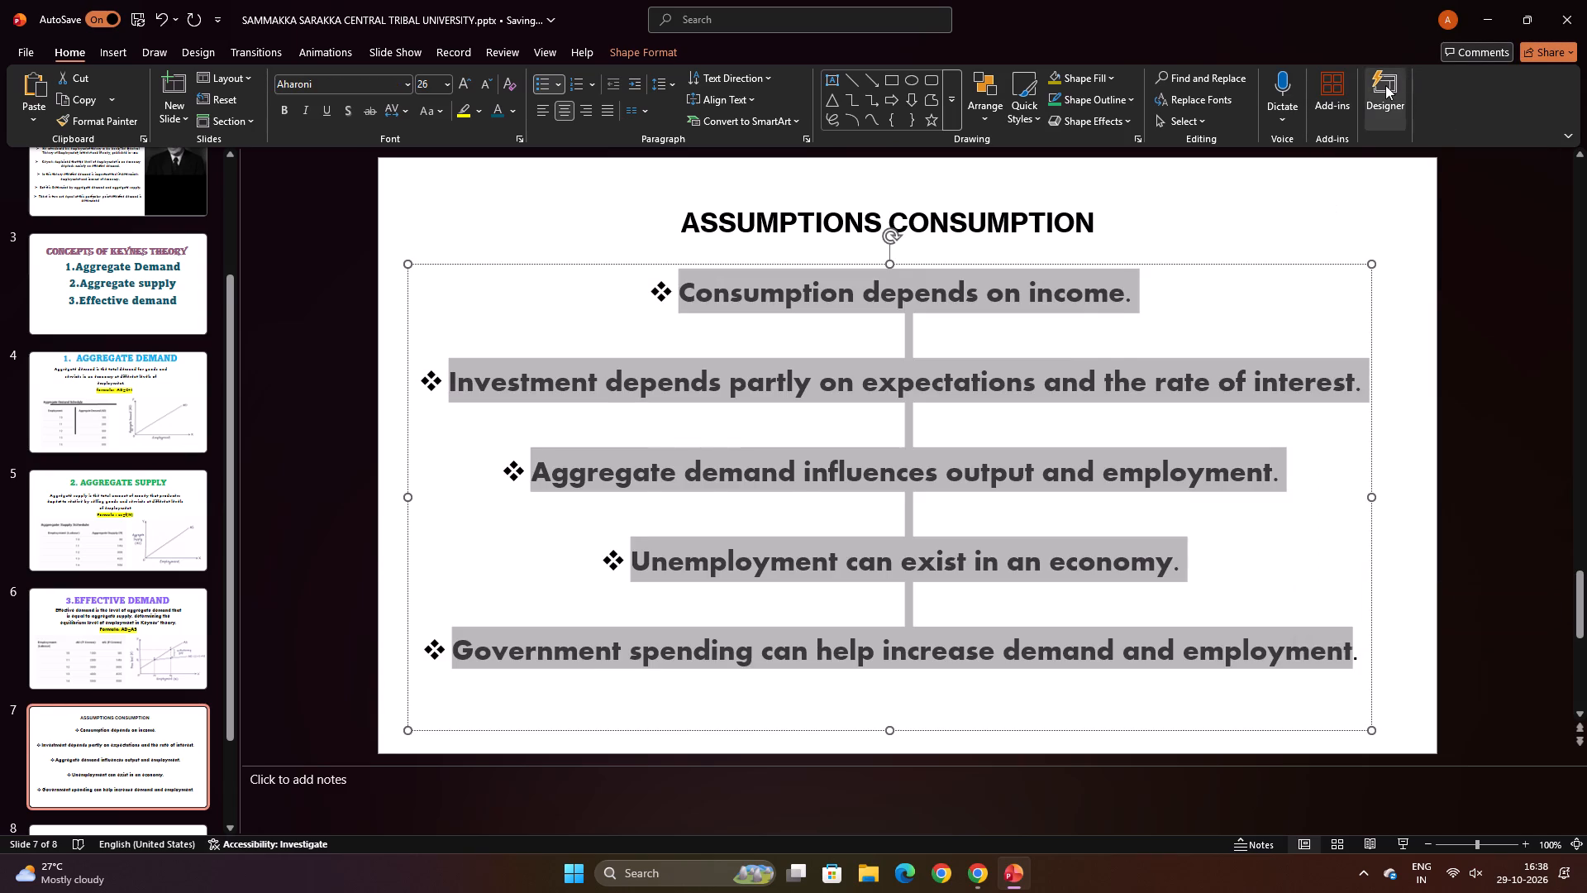
Check the suggested design ideas for the Assumptions Consumption slide.
left_click(1385, 86)
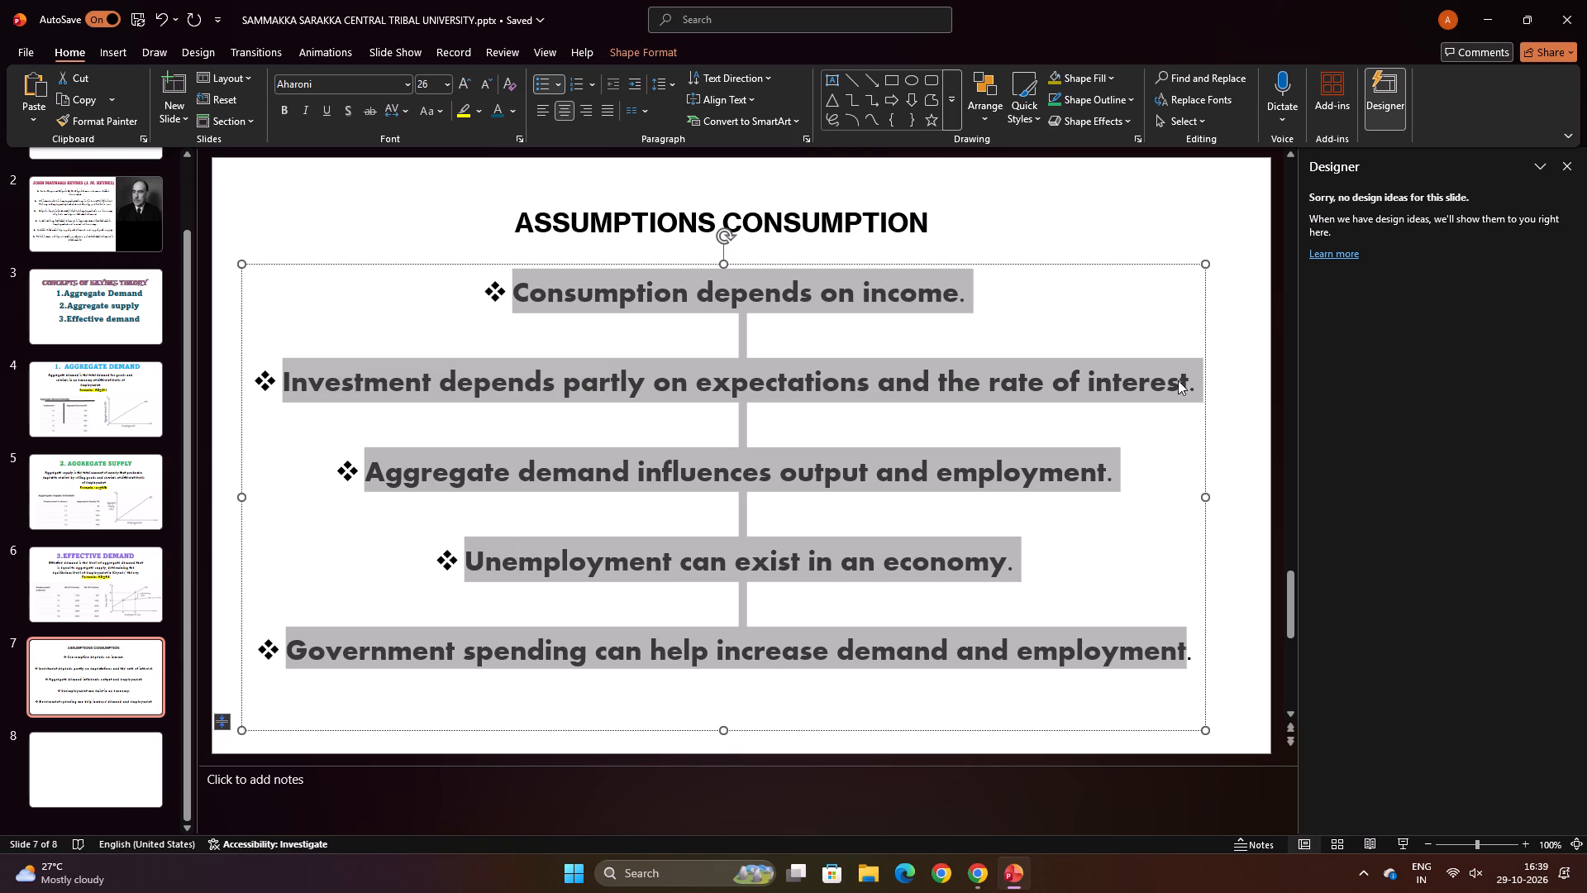
Widen the assumptions text box slightly toward the slide's right edge.
left_click_drag(1208, 497, 1263, 506)
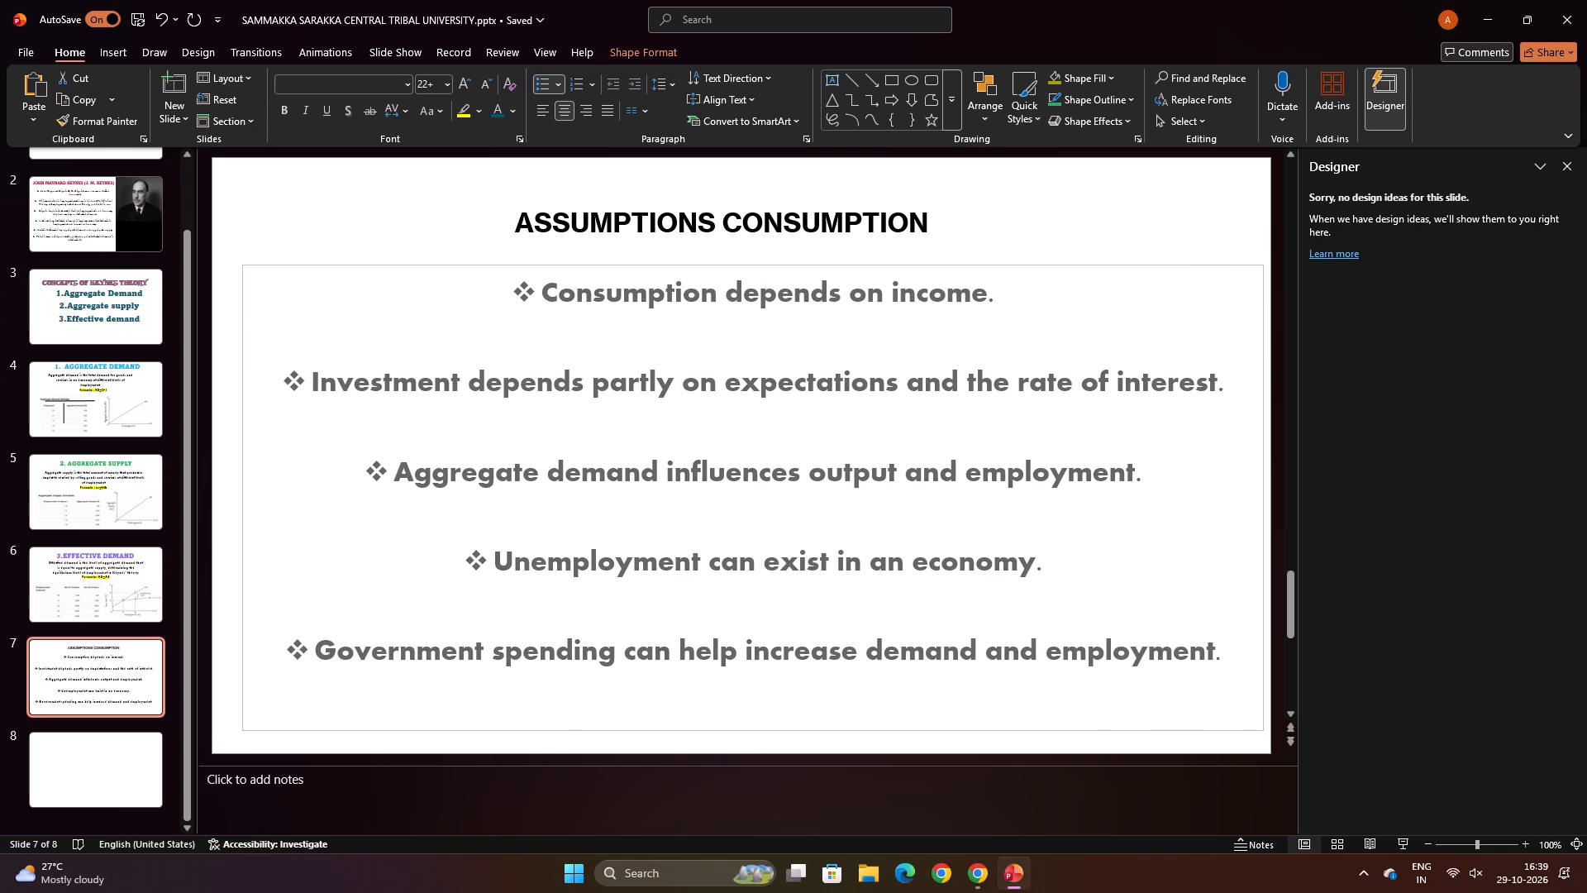
left_click_drag(1263, 506, 1244, 515)
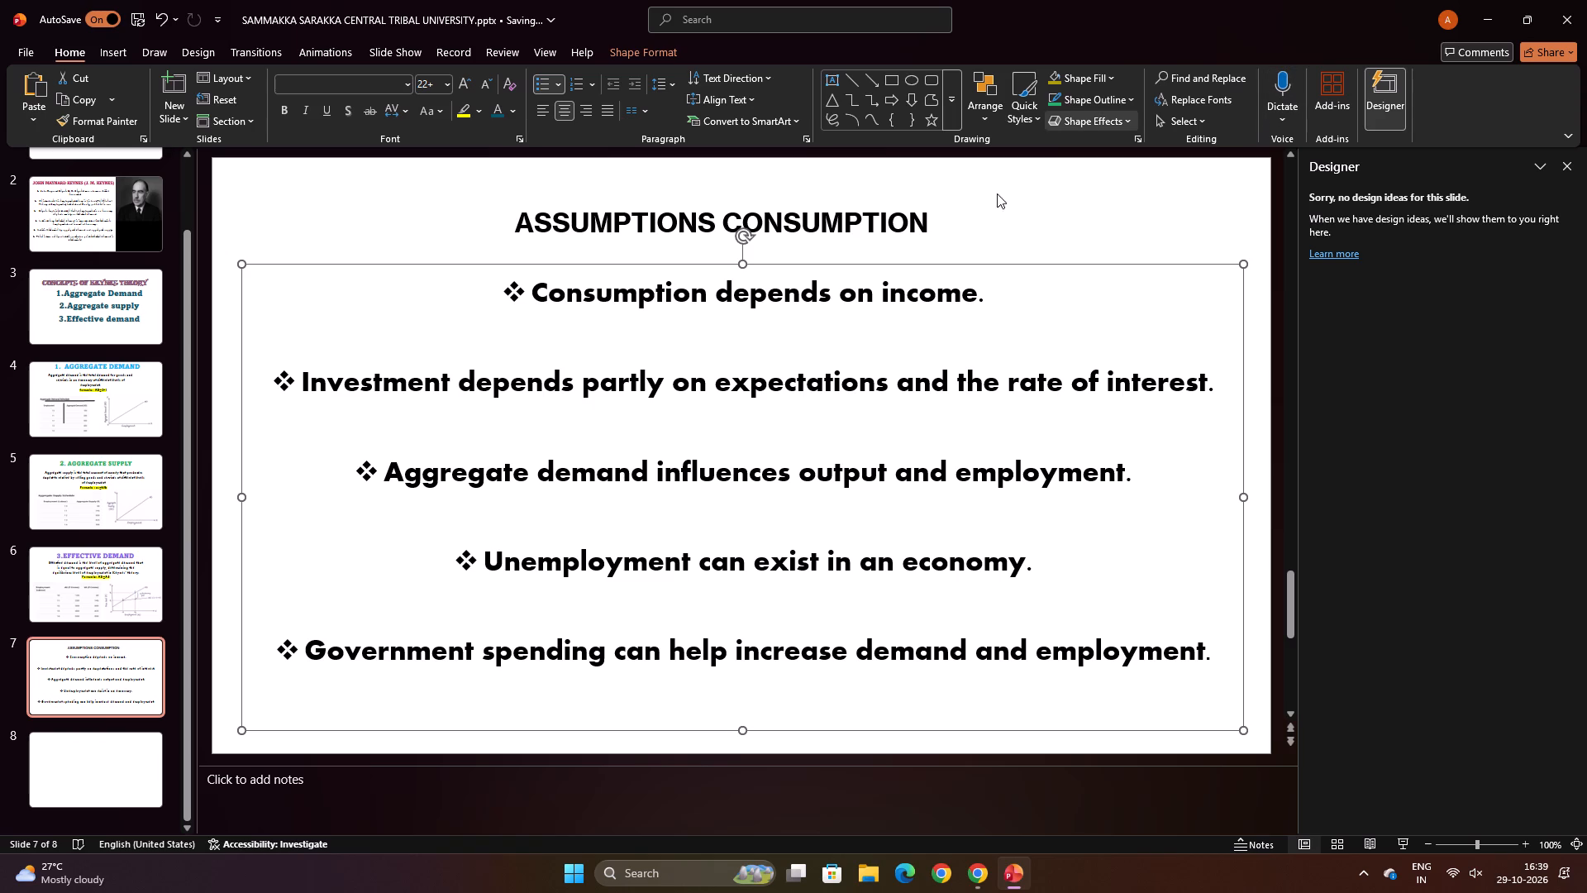
Change the font colour of the "Consumption depends on income" line to the standard green.
left_click(1104, 222)
left_click(899, 305)
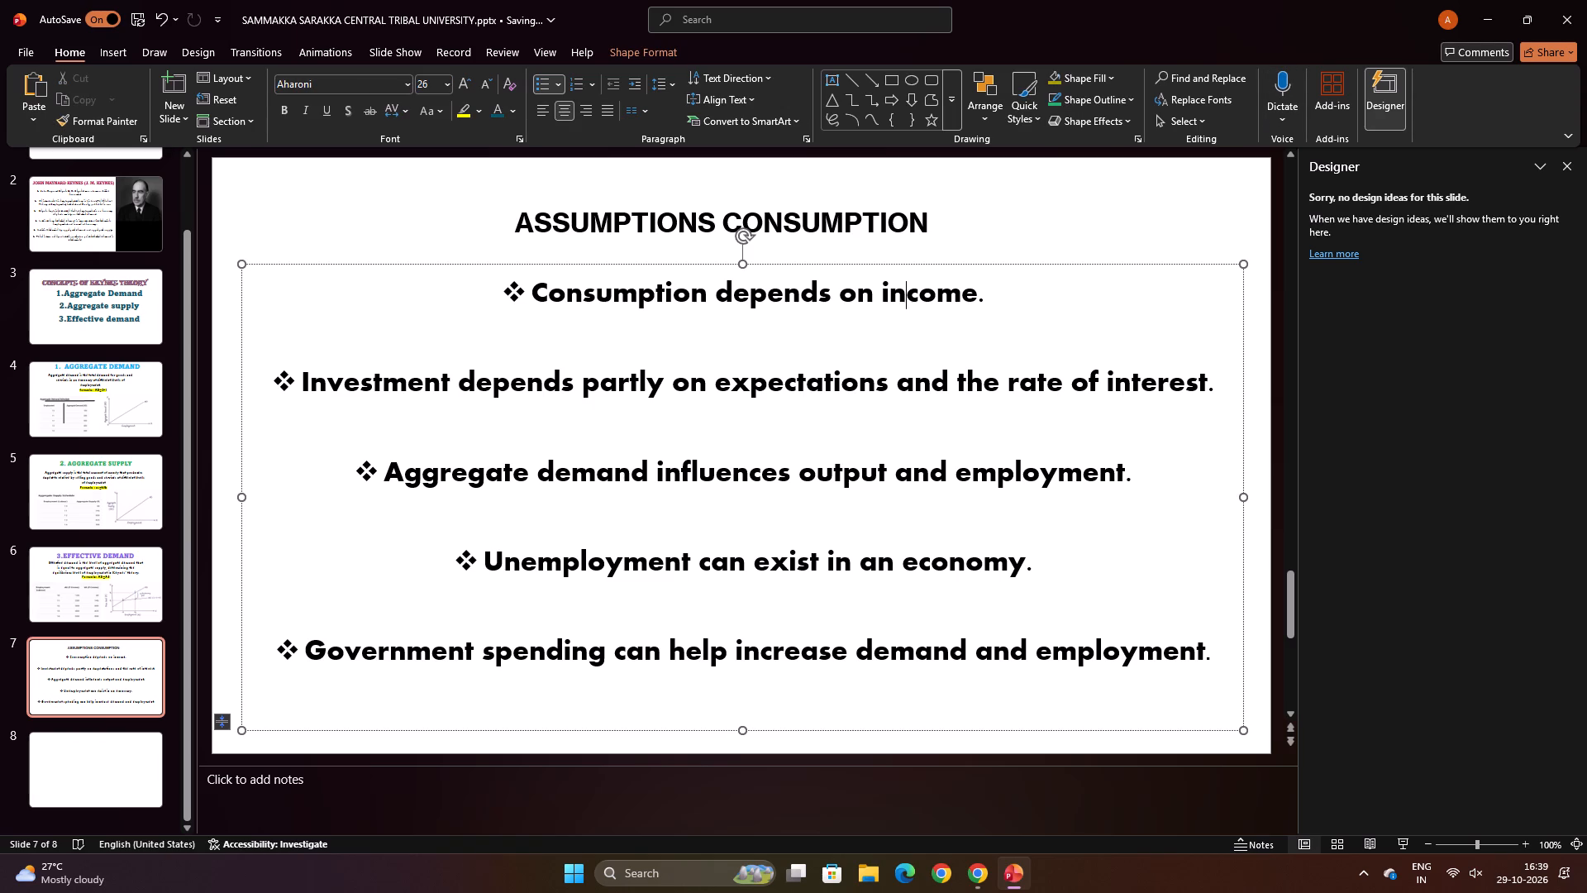
left_click_drag(534, 292, 998, 300)
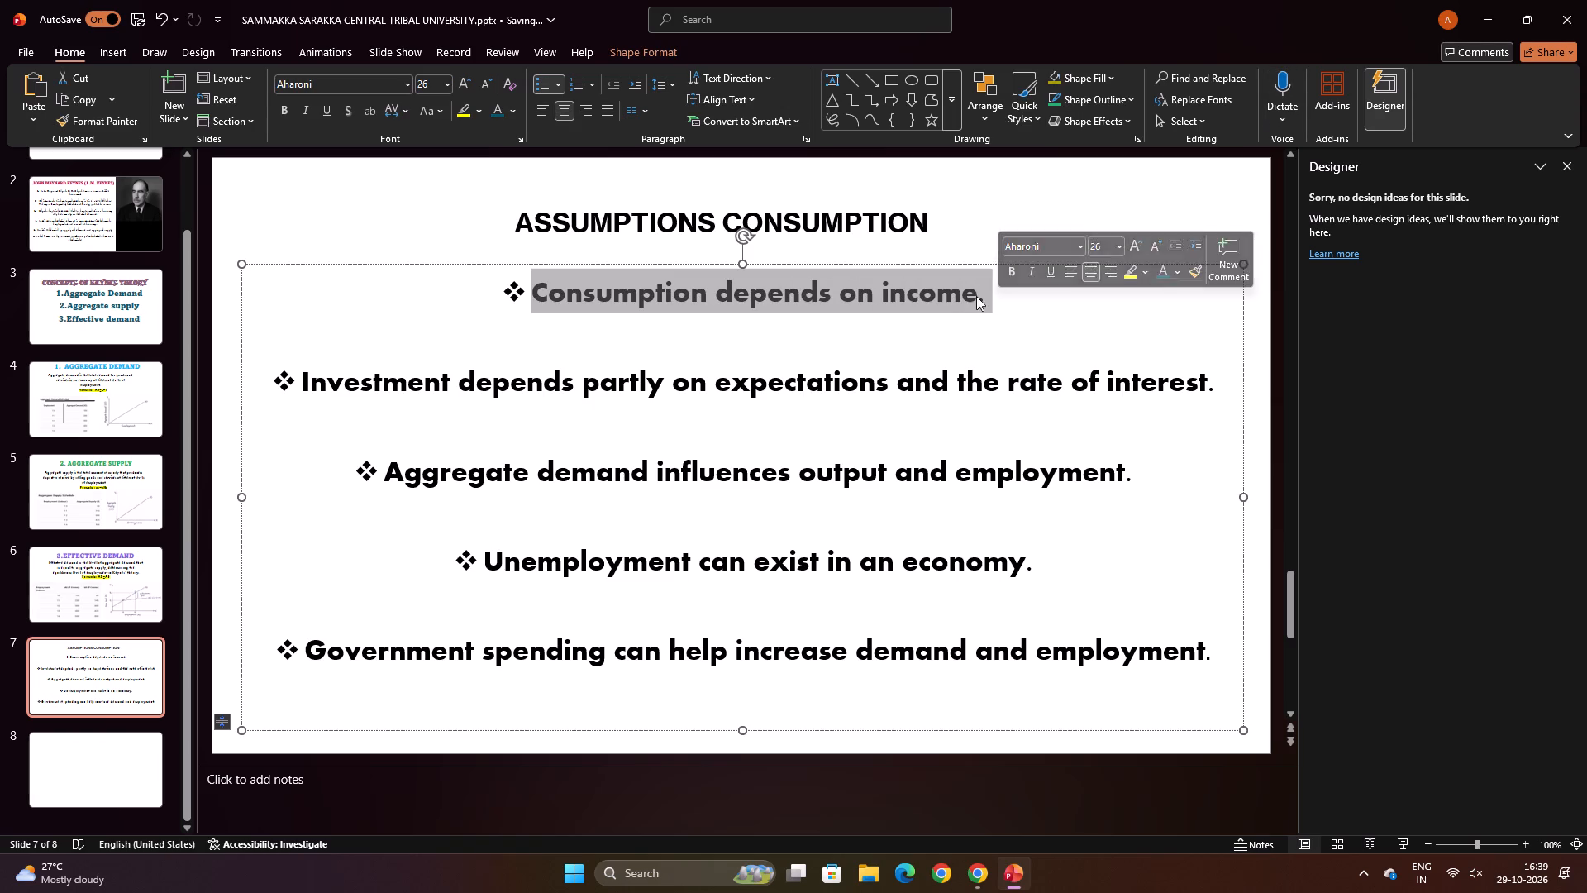
left_click(1080, 246)
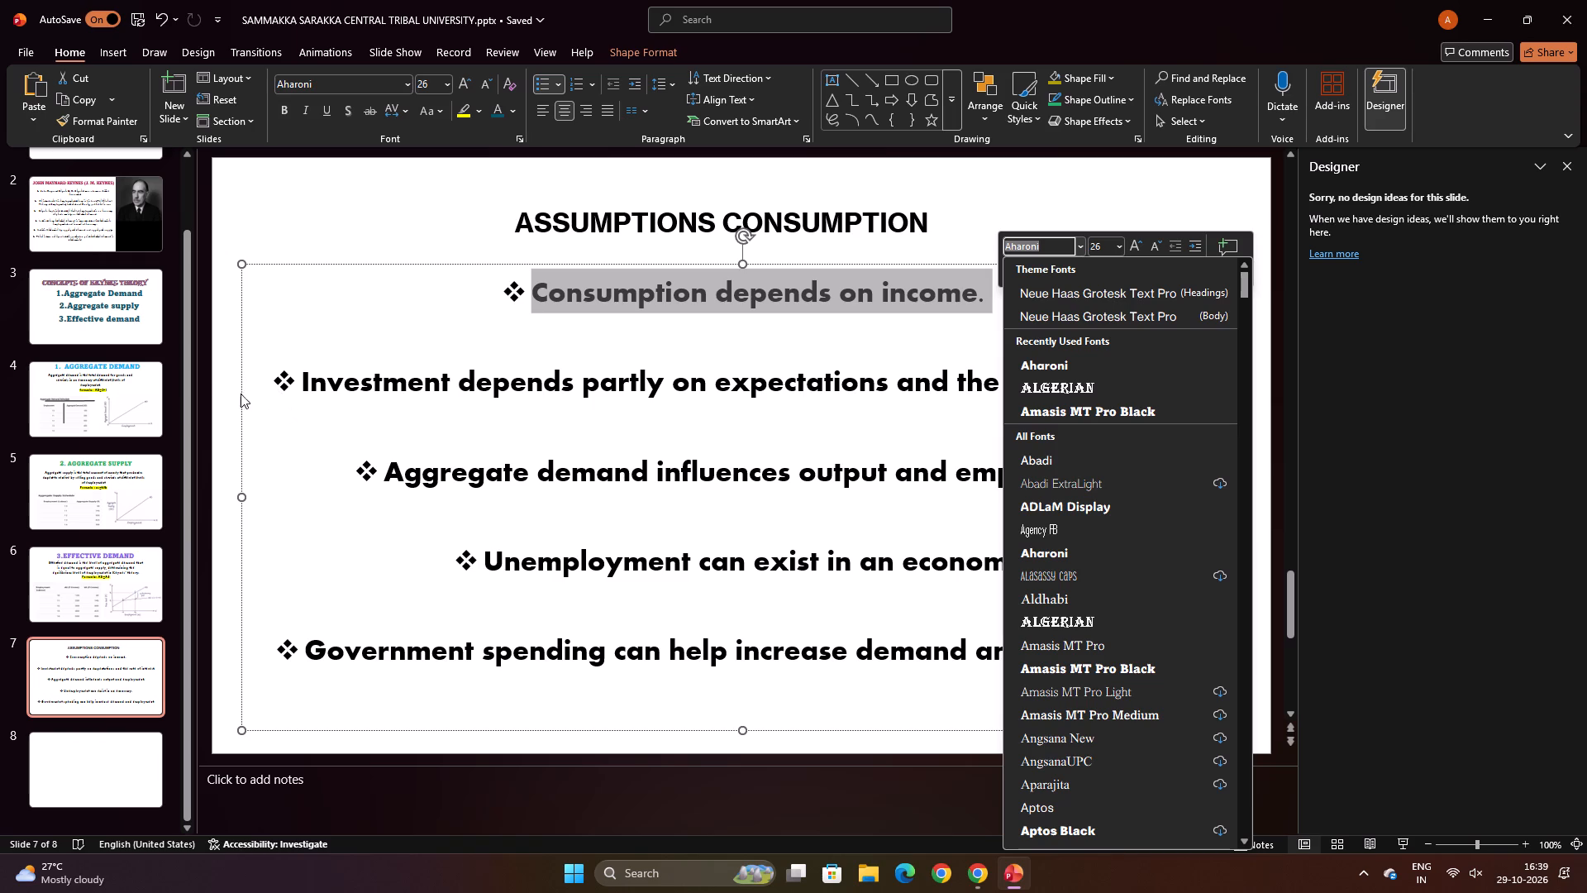
left_click(651, 334)
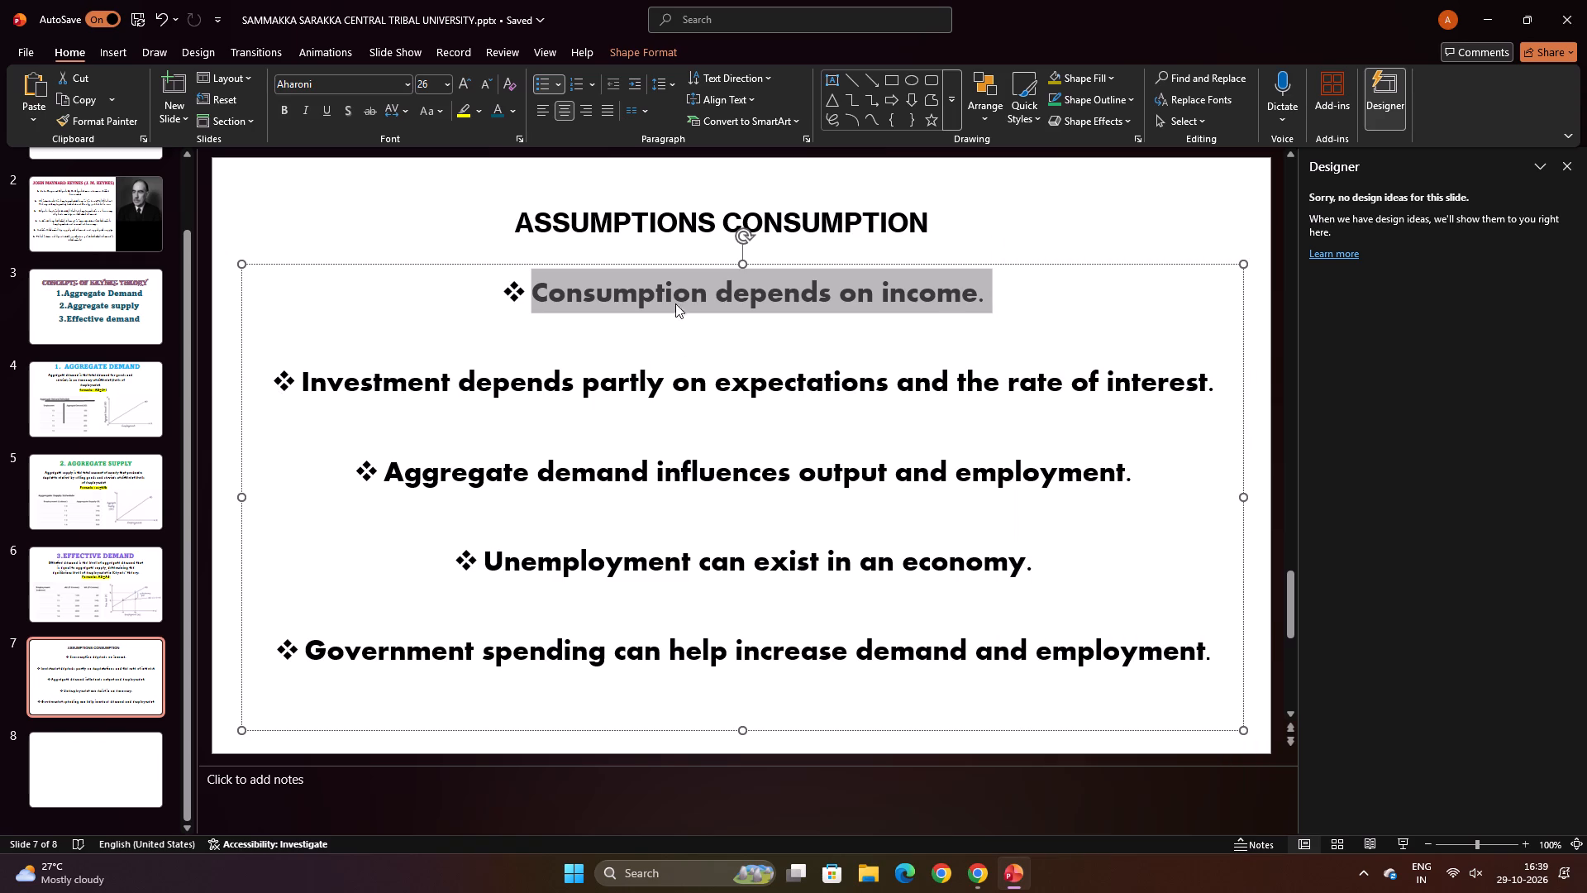
right_click(669, 282)
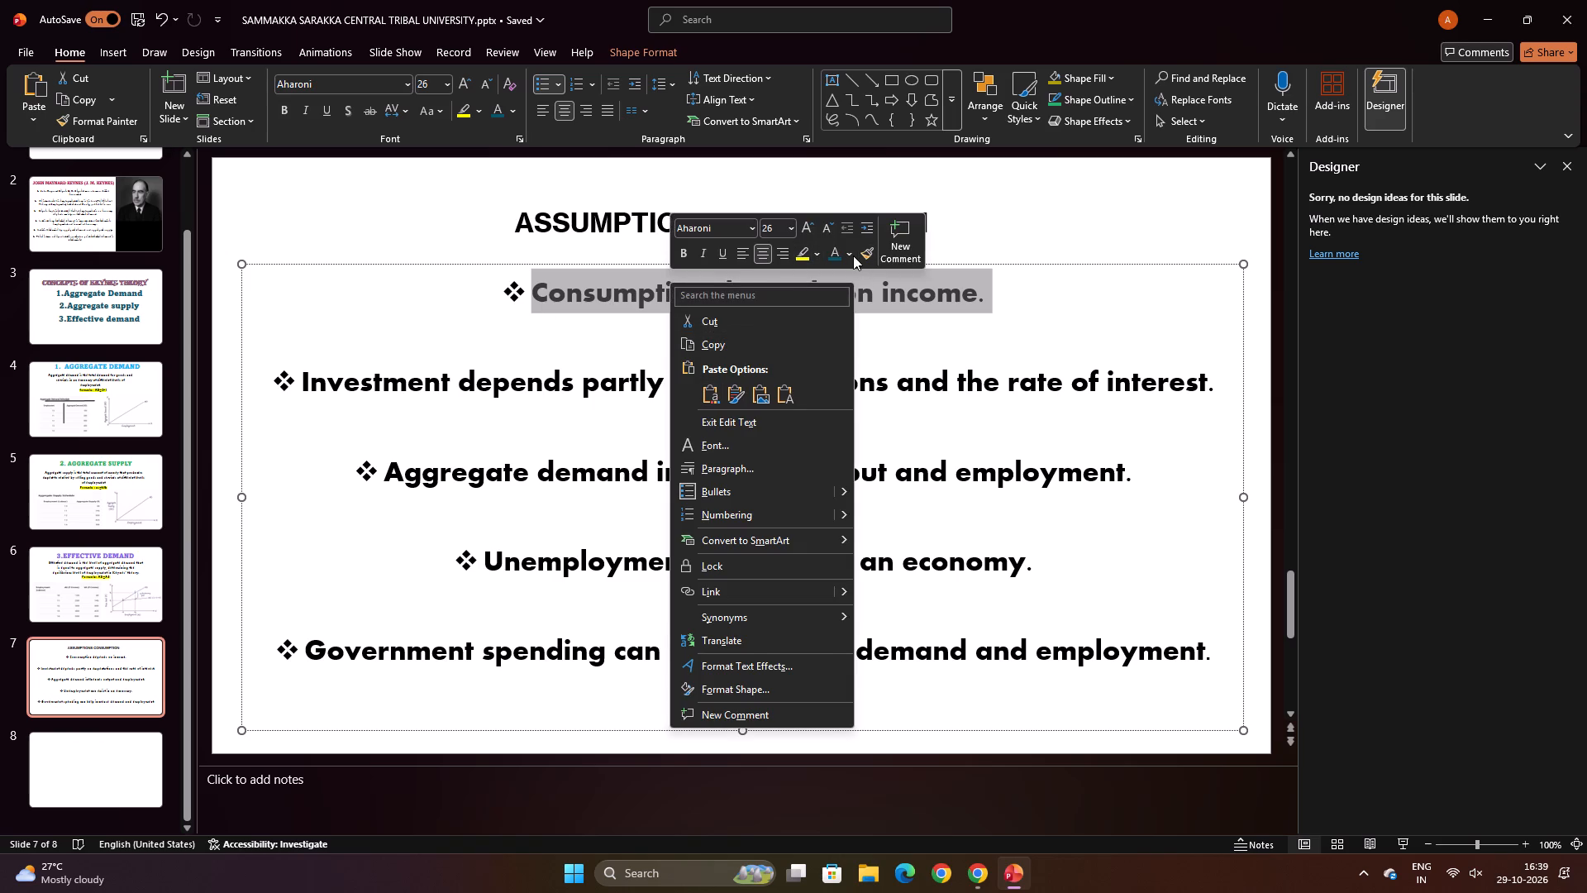
left_click(853, 254)
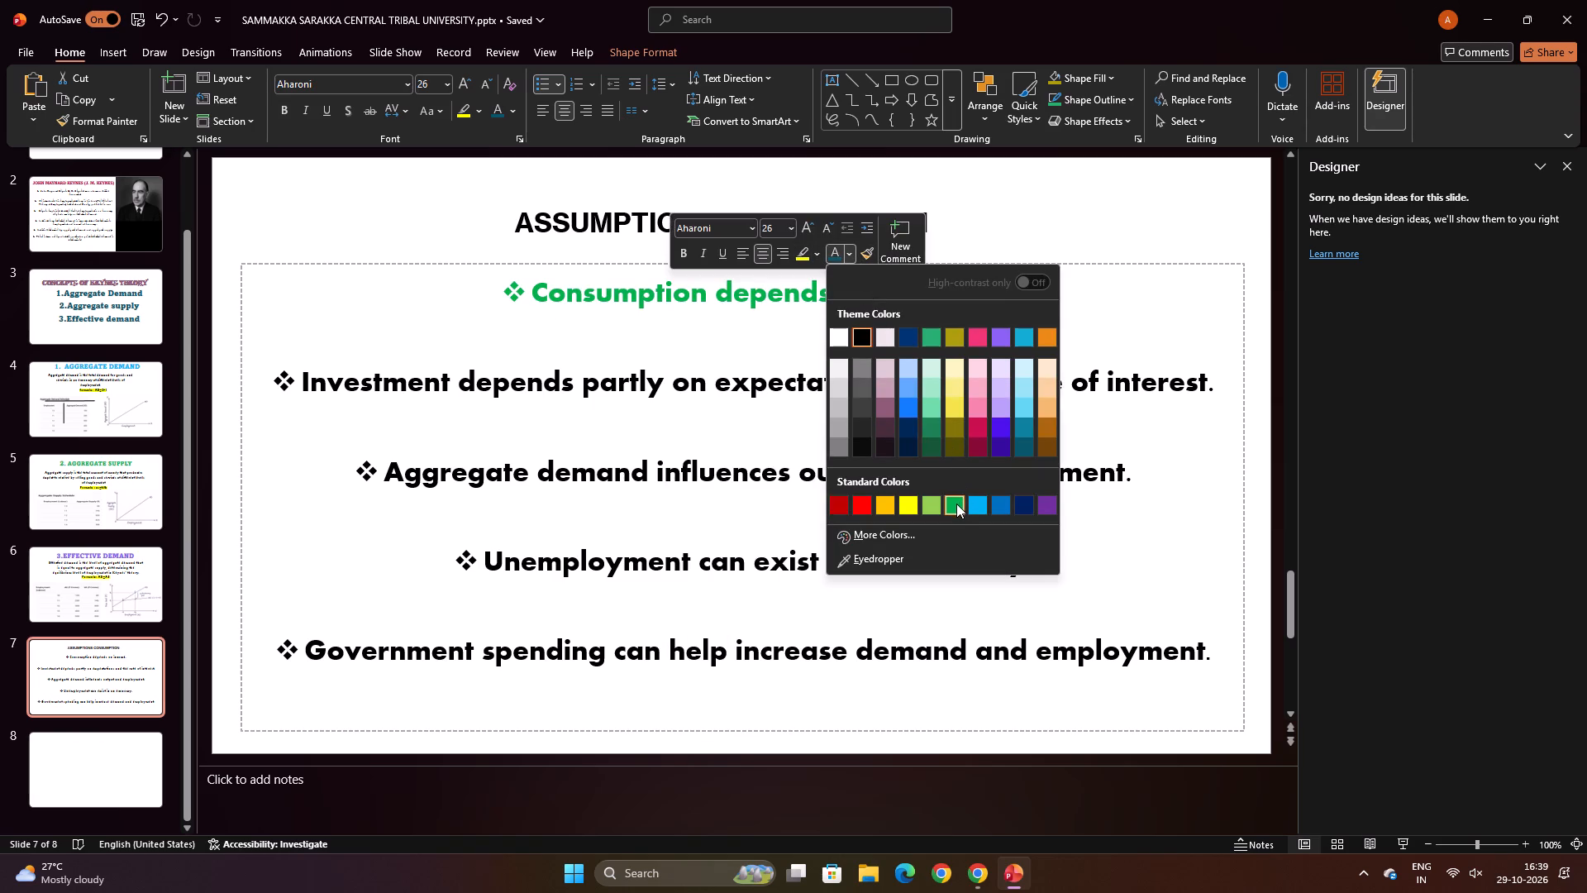
left_click(956, 507)
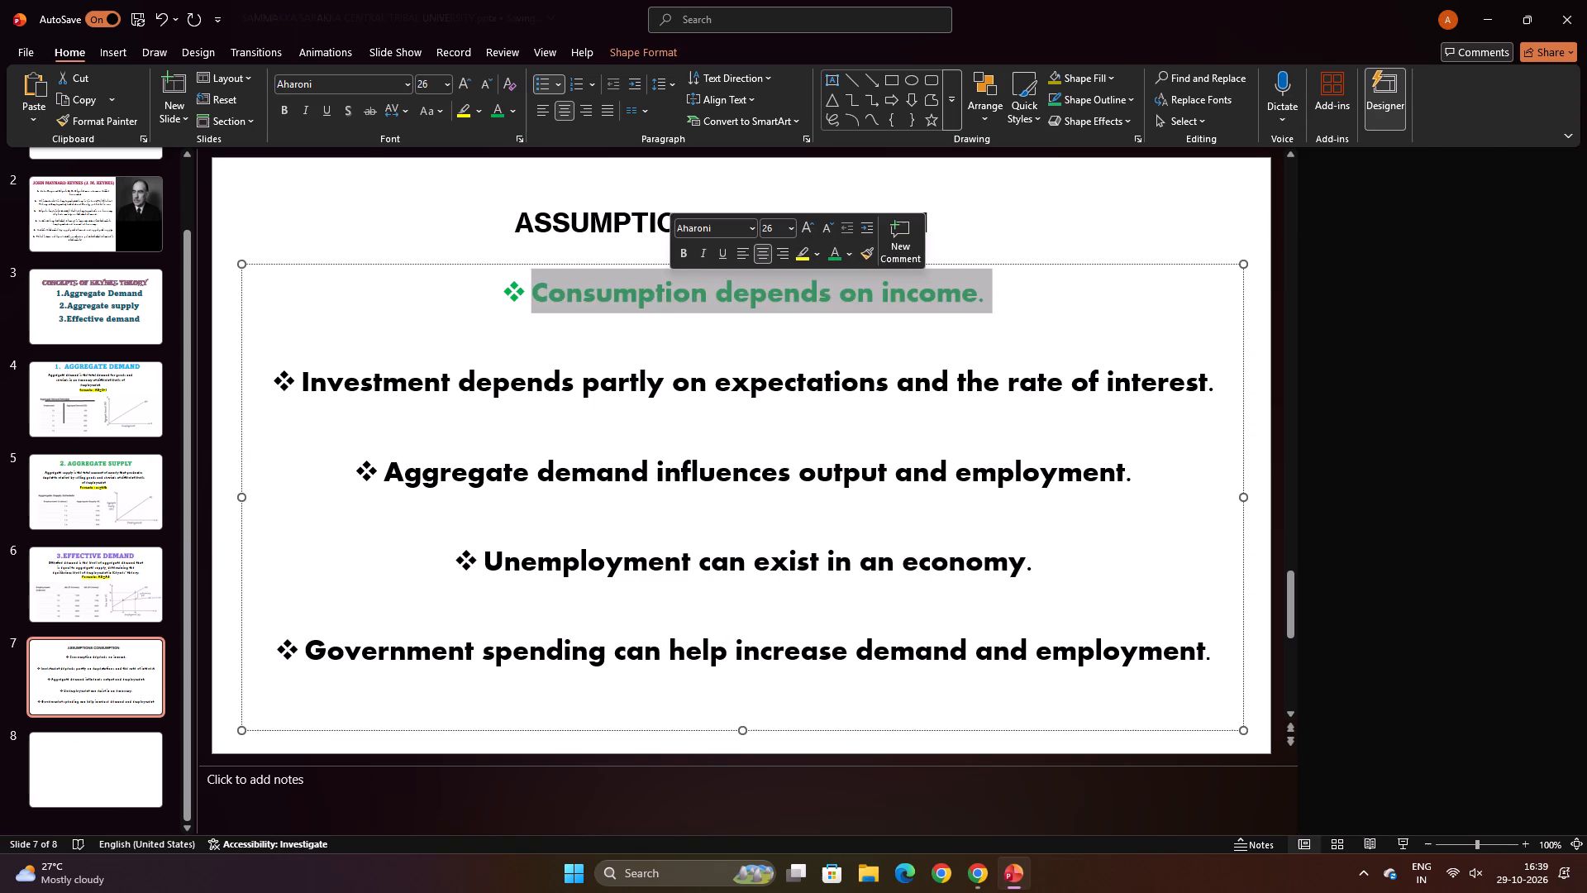
Change the font colour of the "Investment depends partly on expectations" line to a light pink theme shade.
left_click_drag(471, 381, 956, 427)
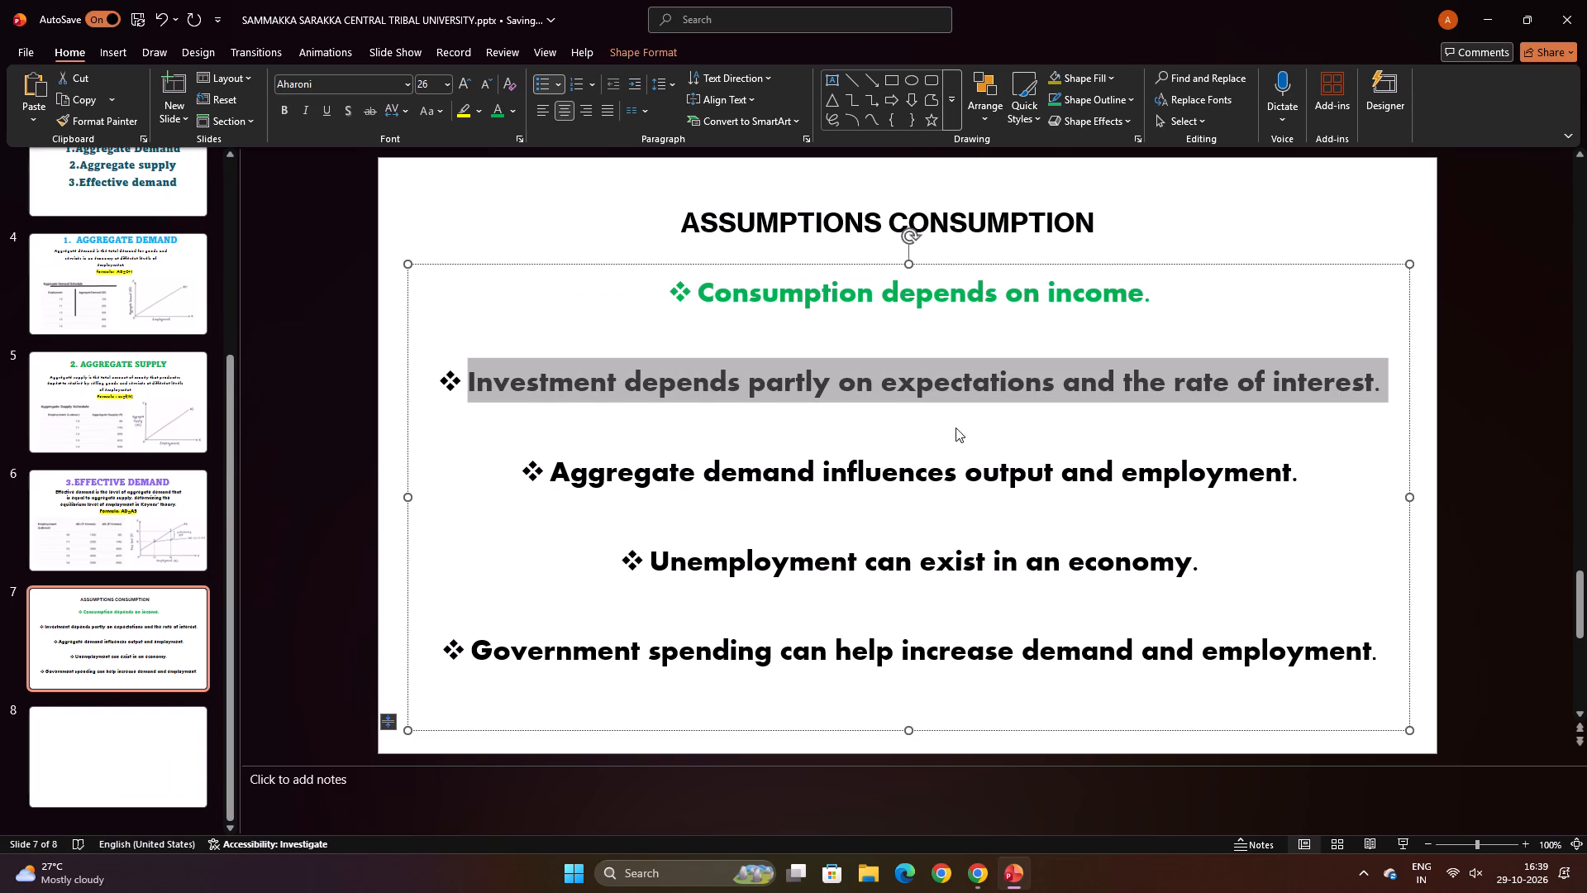
left_click_drag(956, 427, 1385, 389)
left_click(1504, 359)
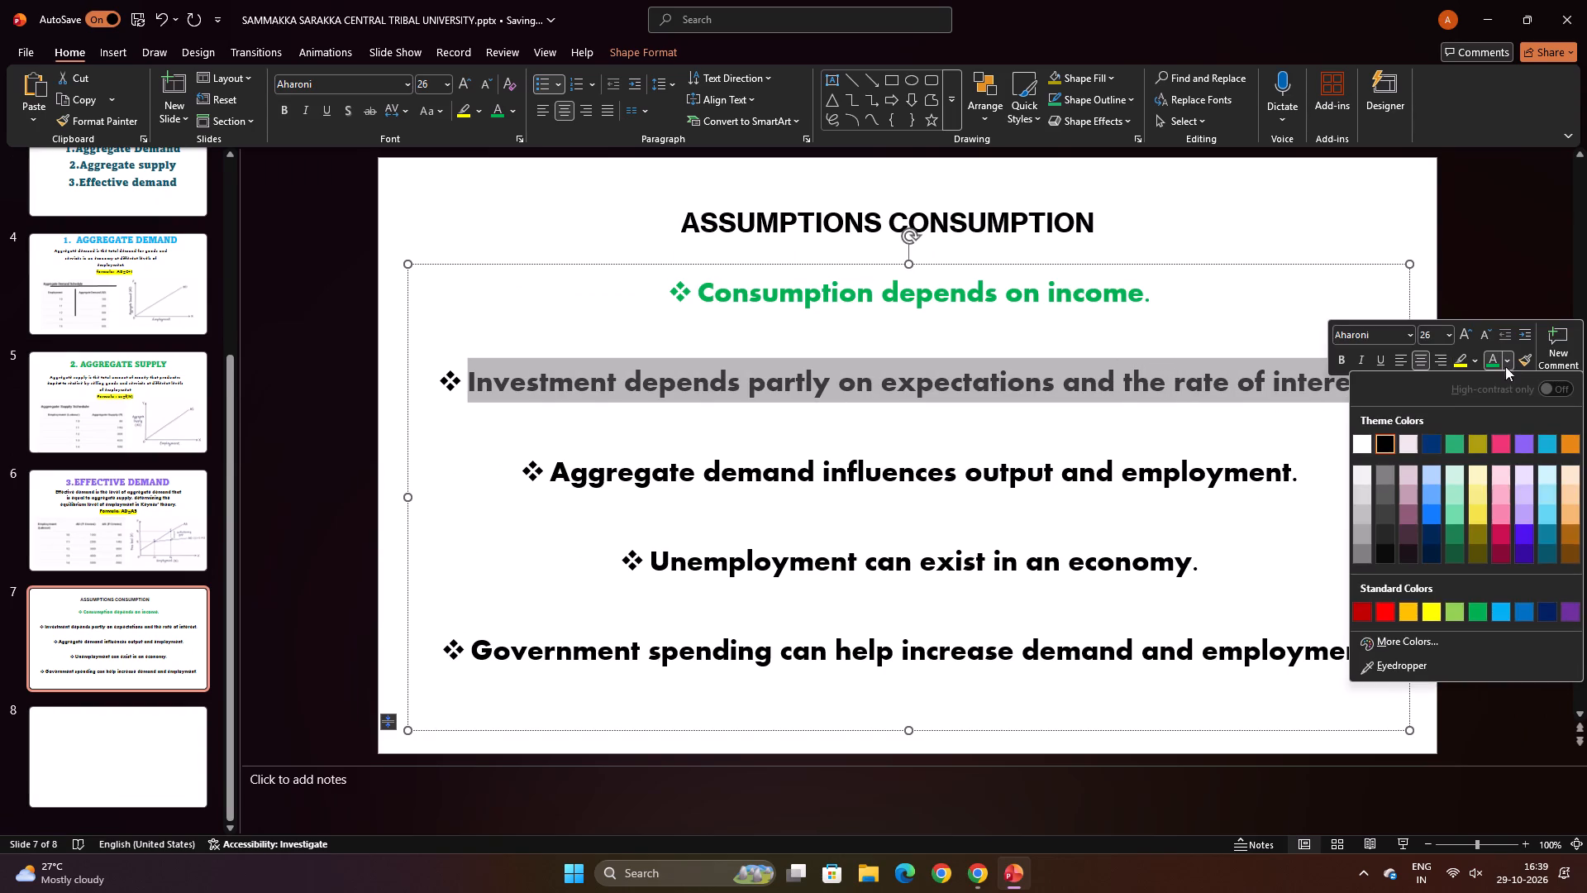
left_click(1506, 506)
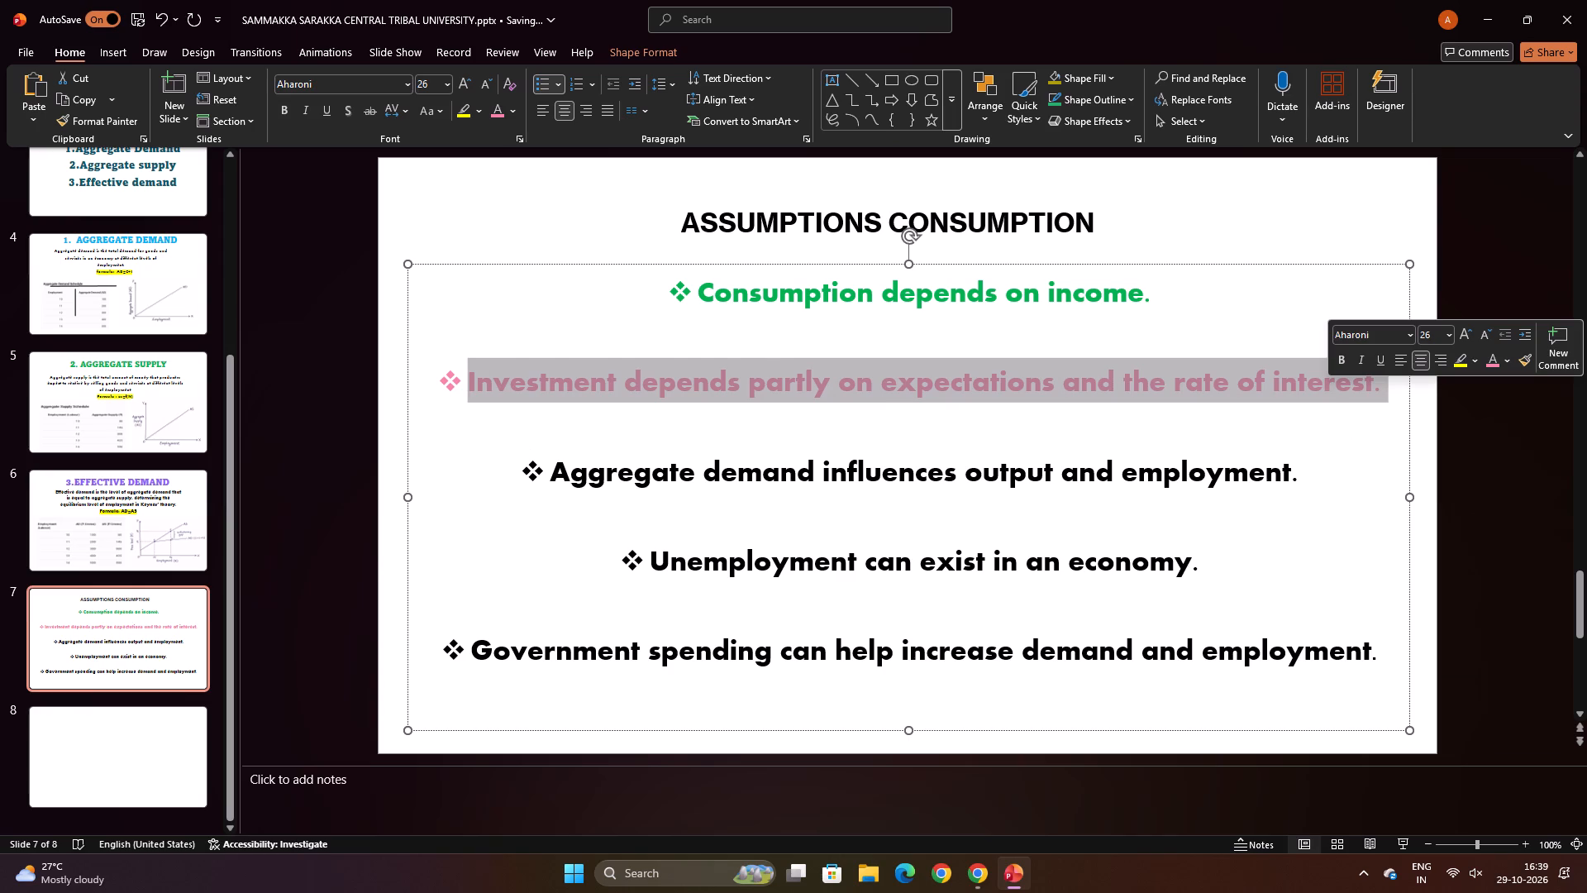
Change the font colour of the "Aggregate demand influences output and employment" text to a dark teal theme shade.
left_click_drag(552, 465, 1289, 469)
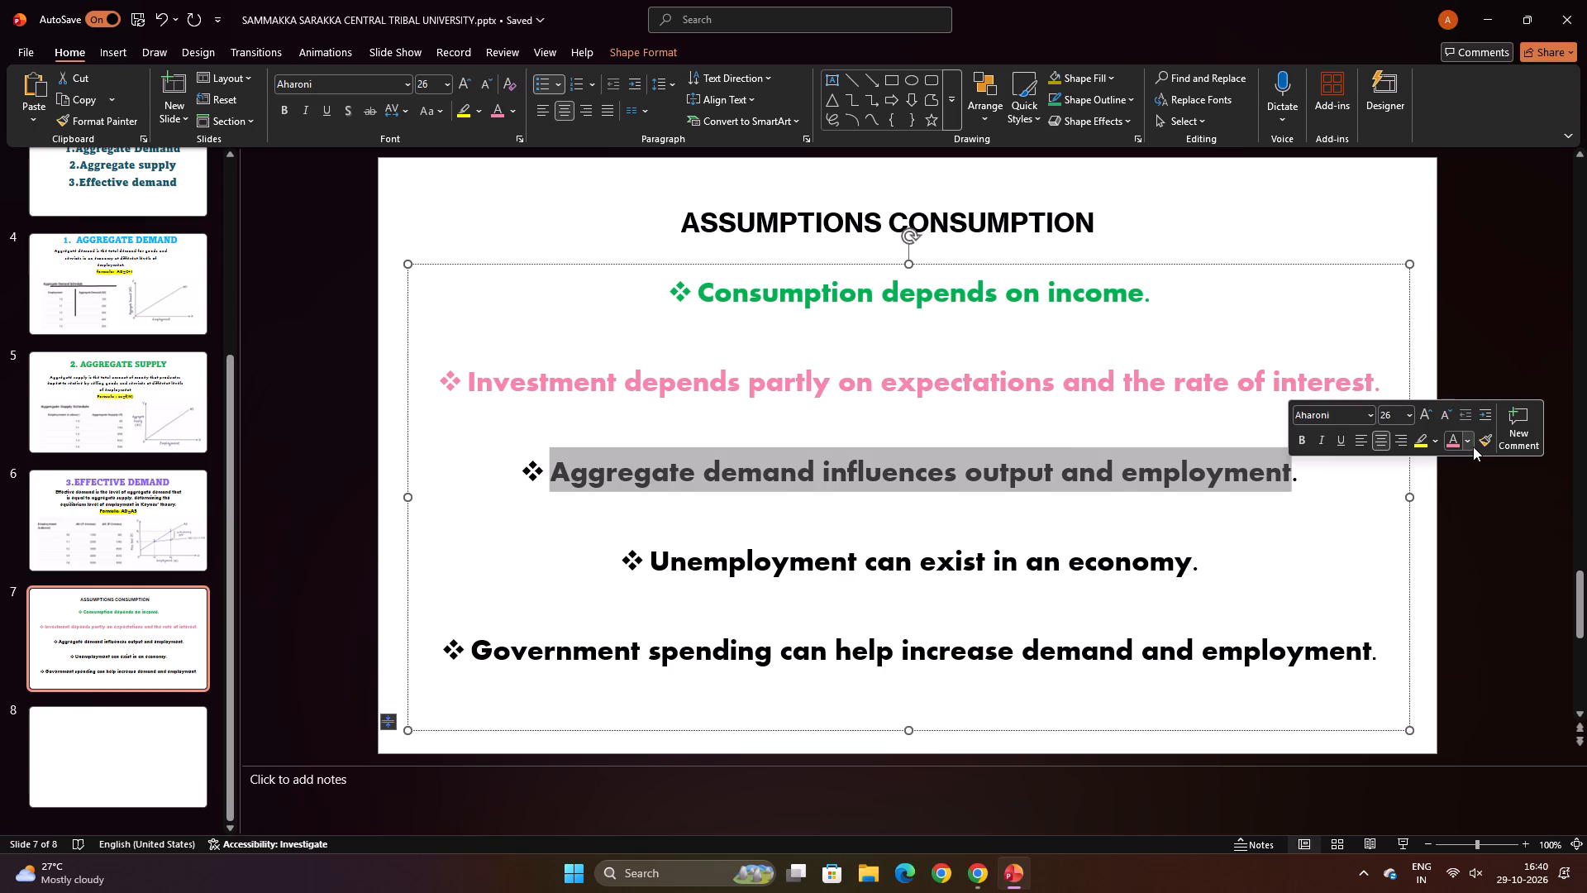
left_click(1470, 440)
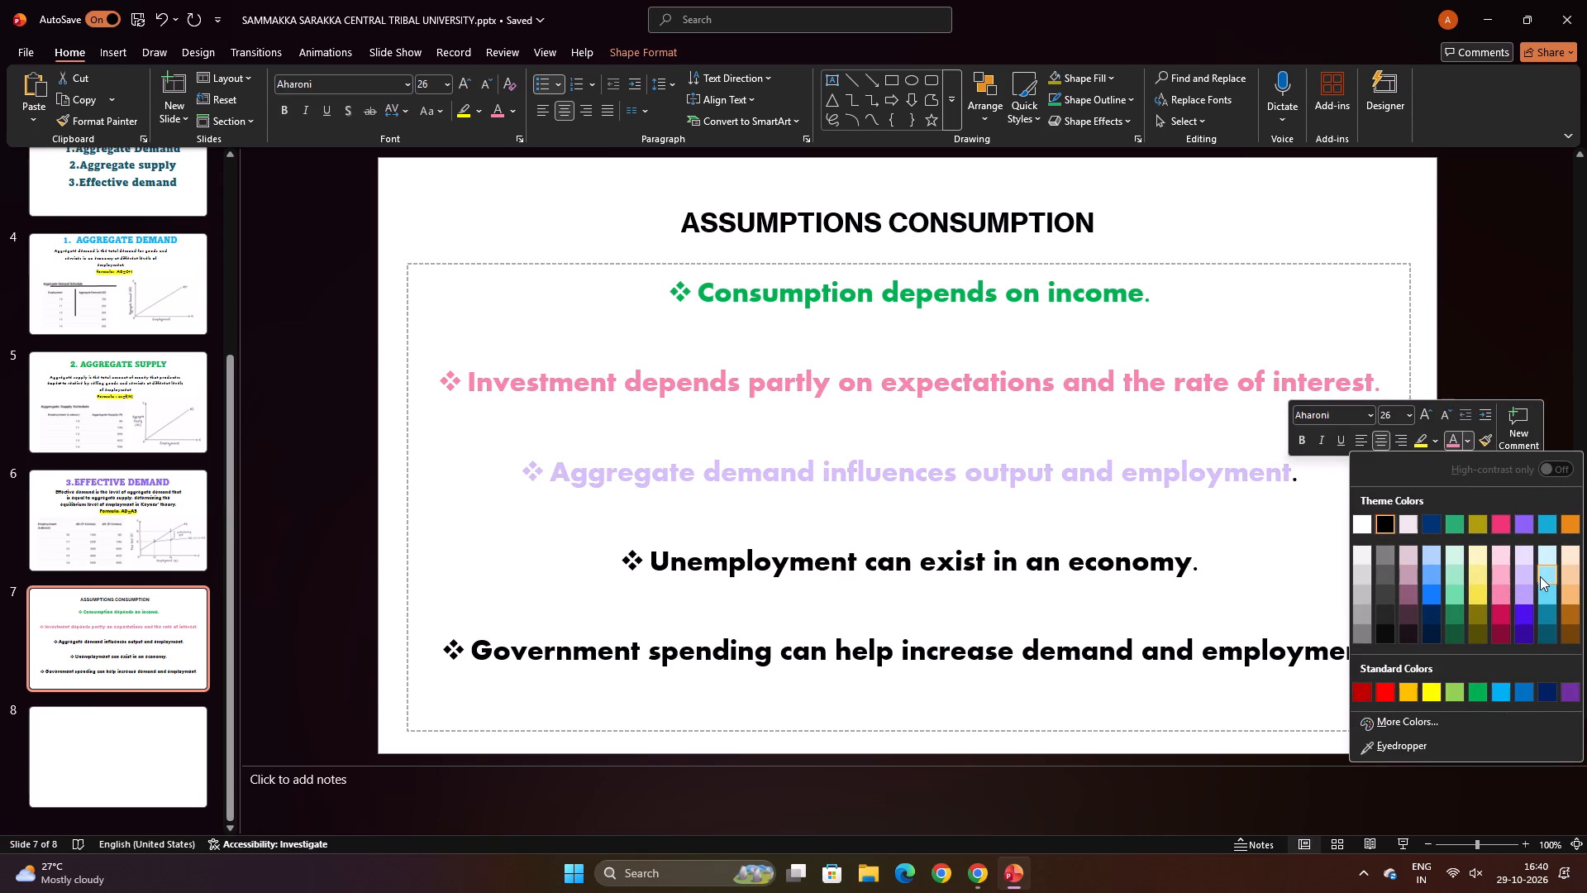
left_click(1557, 609)
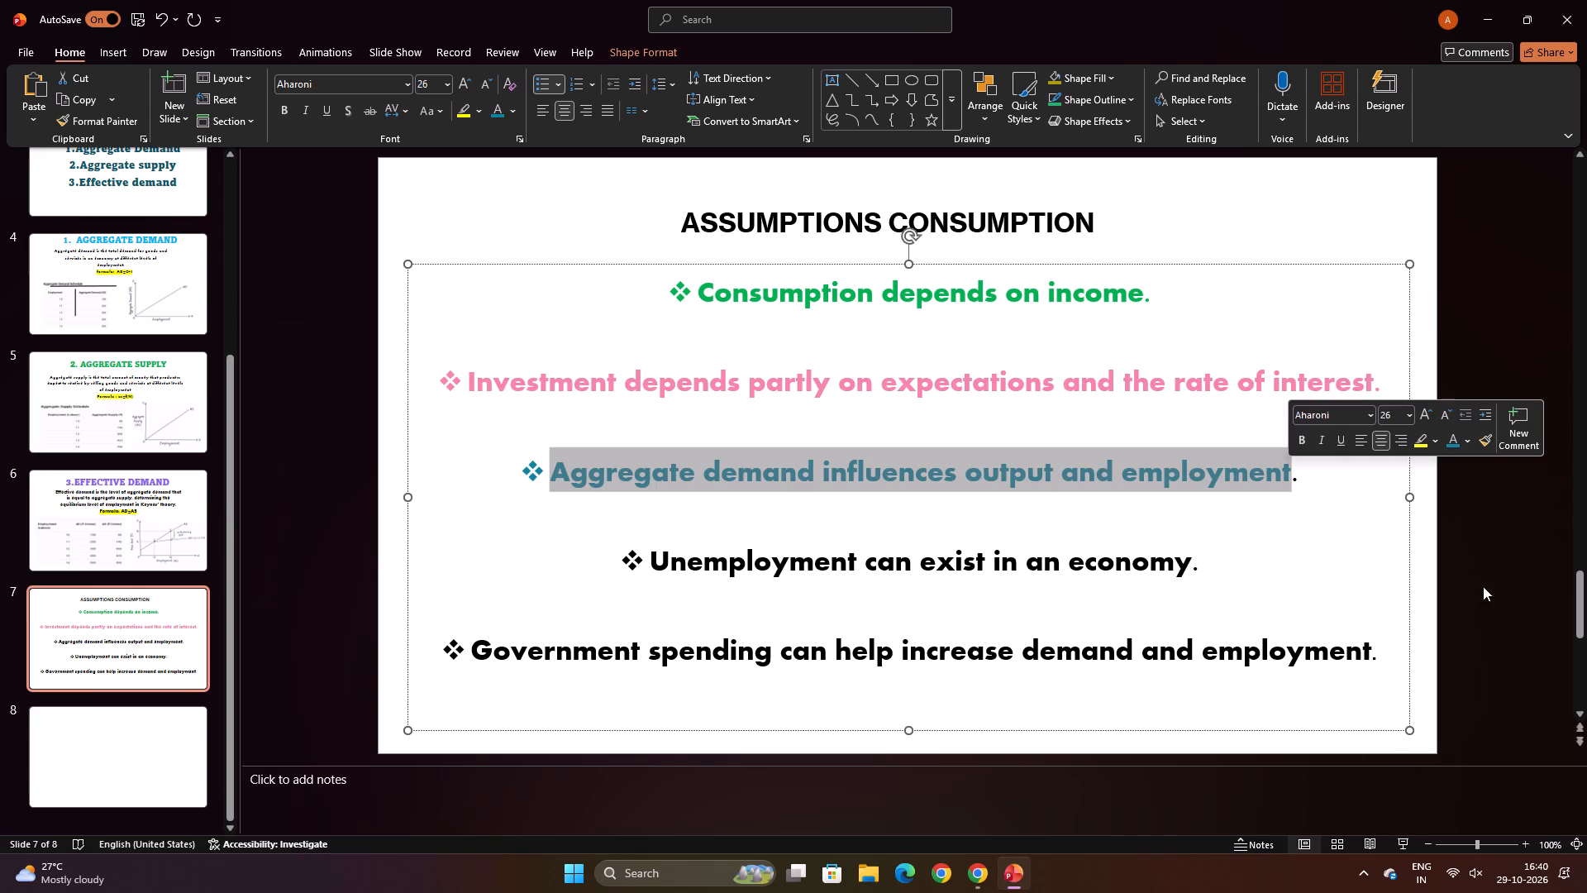
Change the font colour of the "Unemployment can exist in an economy" line to the standard blue.
left_click_drag(650, 562, 1141, 556)
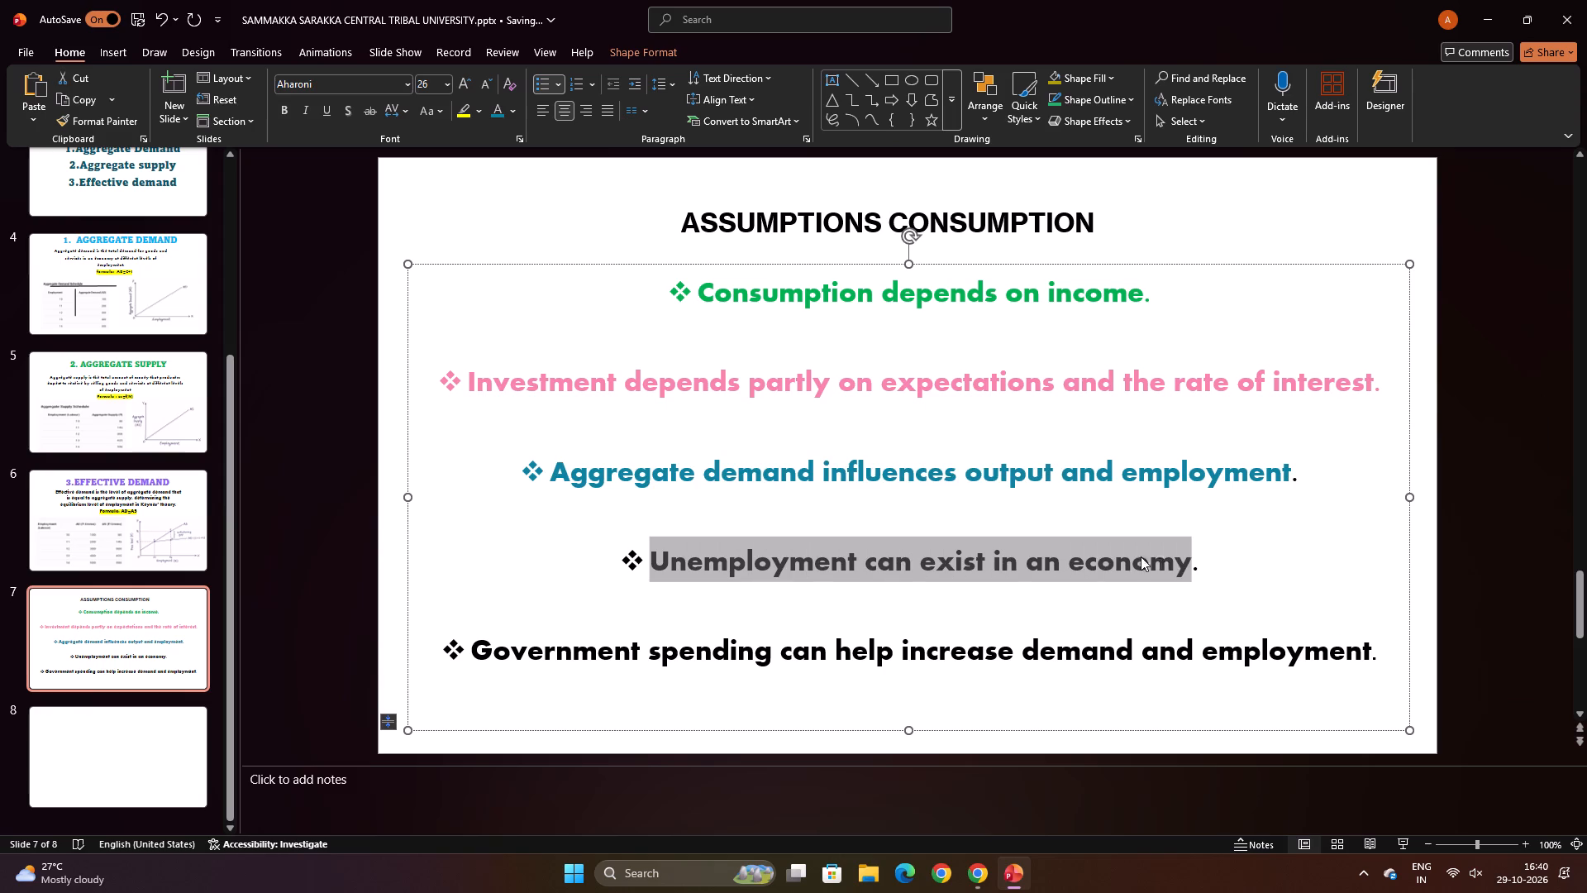
left_click_drag(1141, 556, 1205, 562)
left_click(1385, 535)
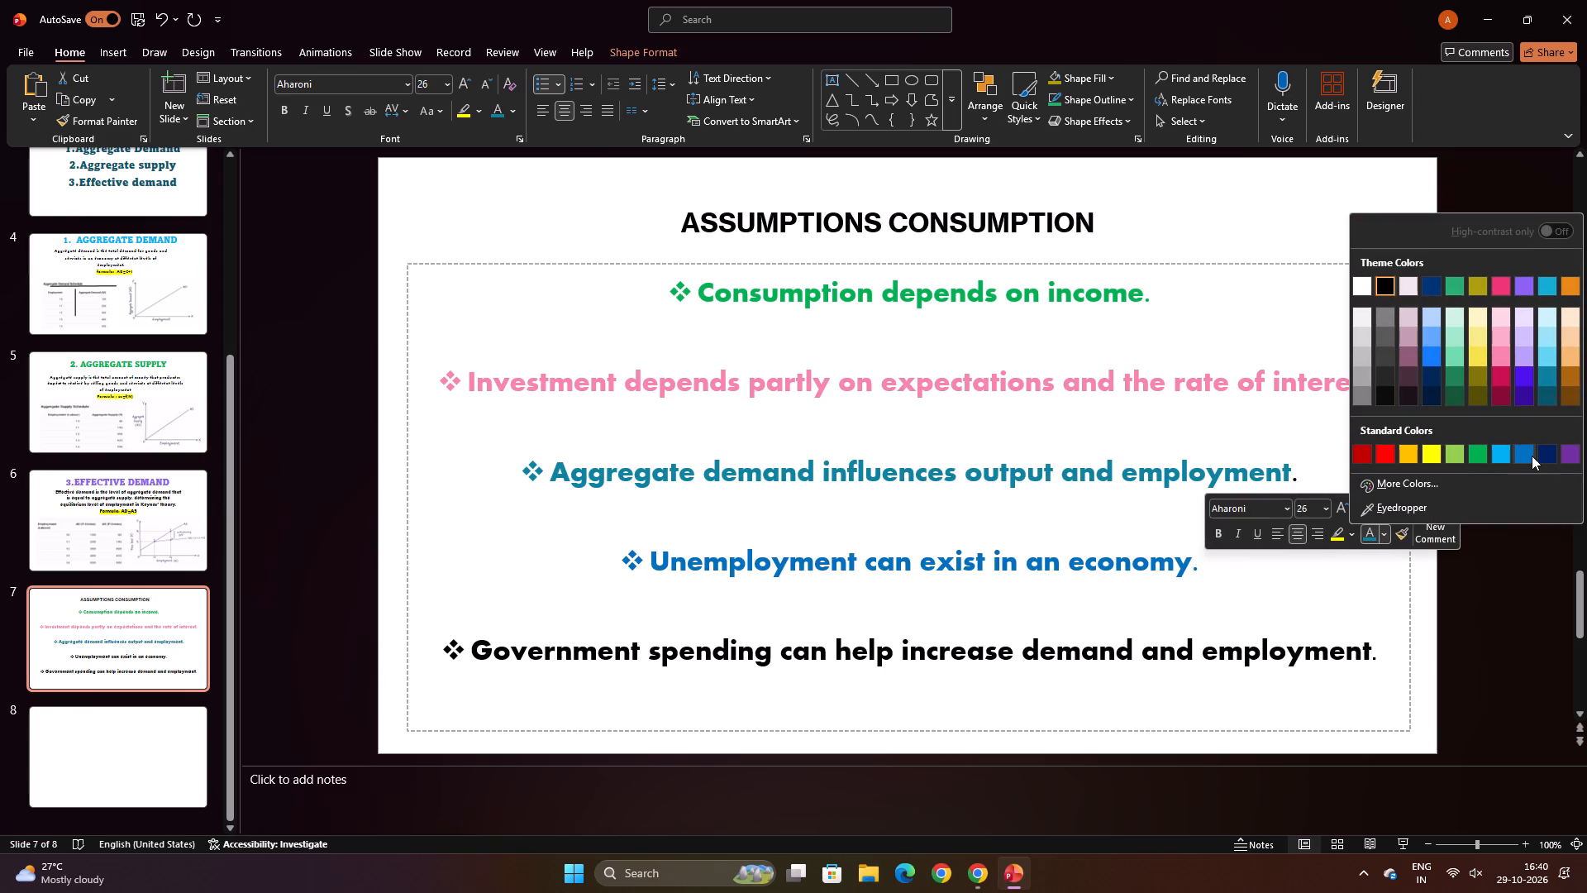
left_click(1532, 453)
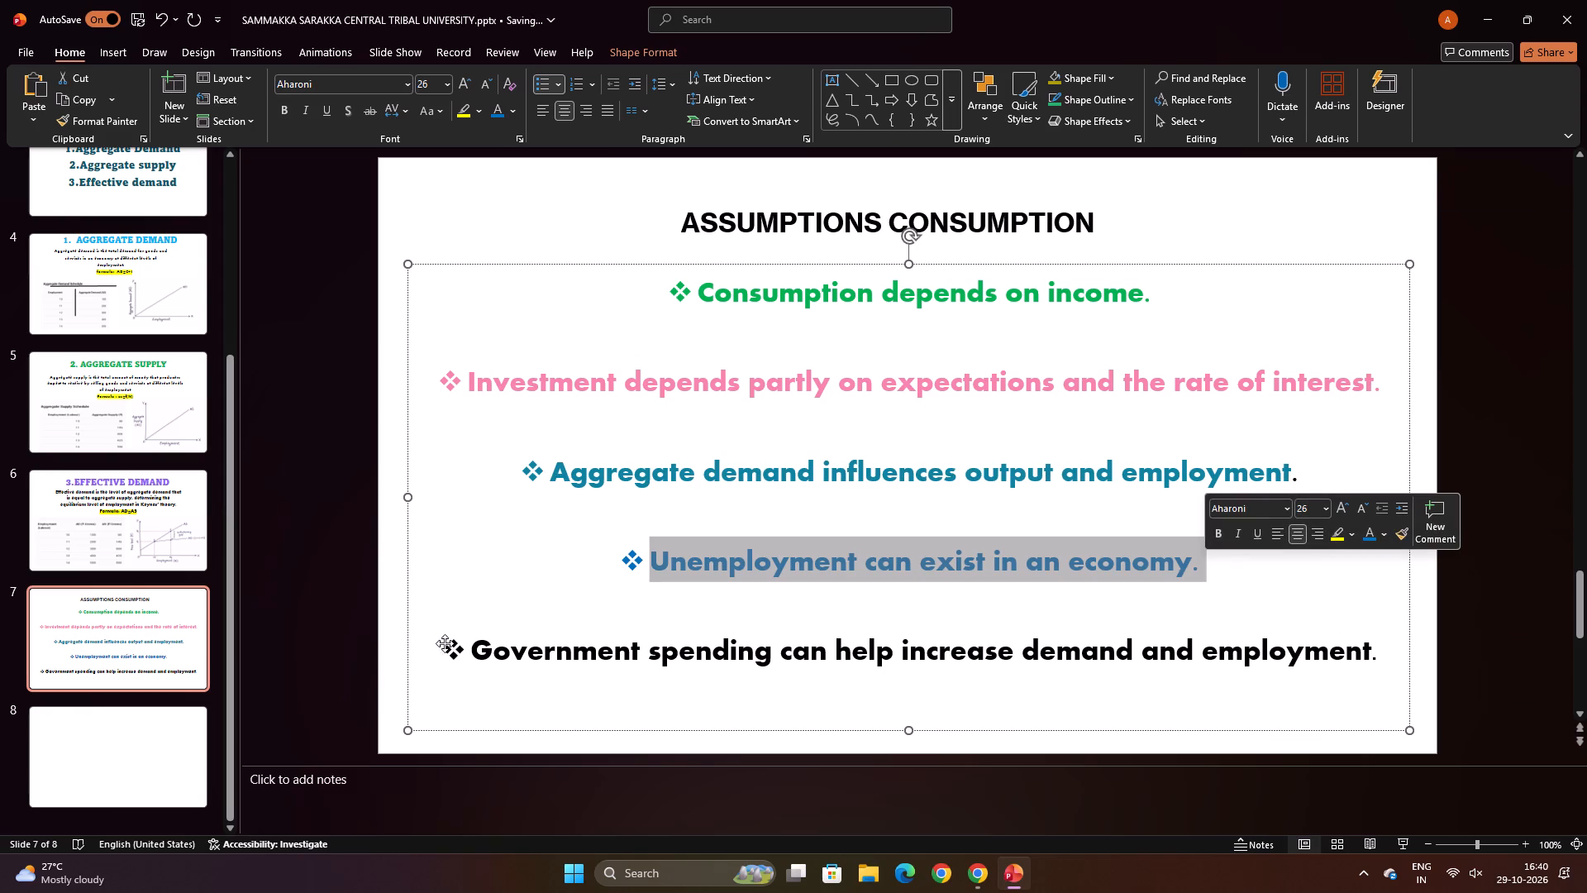
Change the font colour of the "Government spending can help increase demand" line to the standard purple.
left_click_drag(475, 647, 1382, 644)
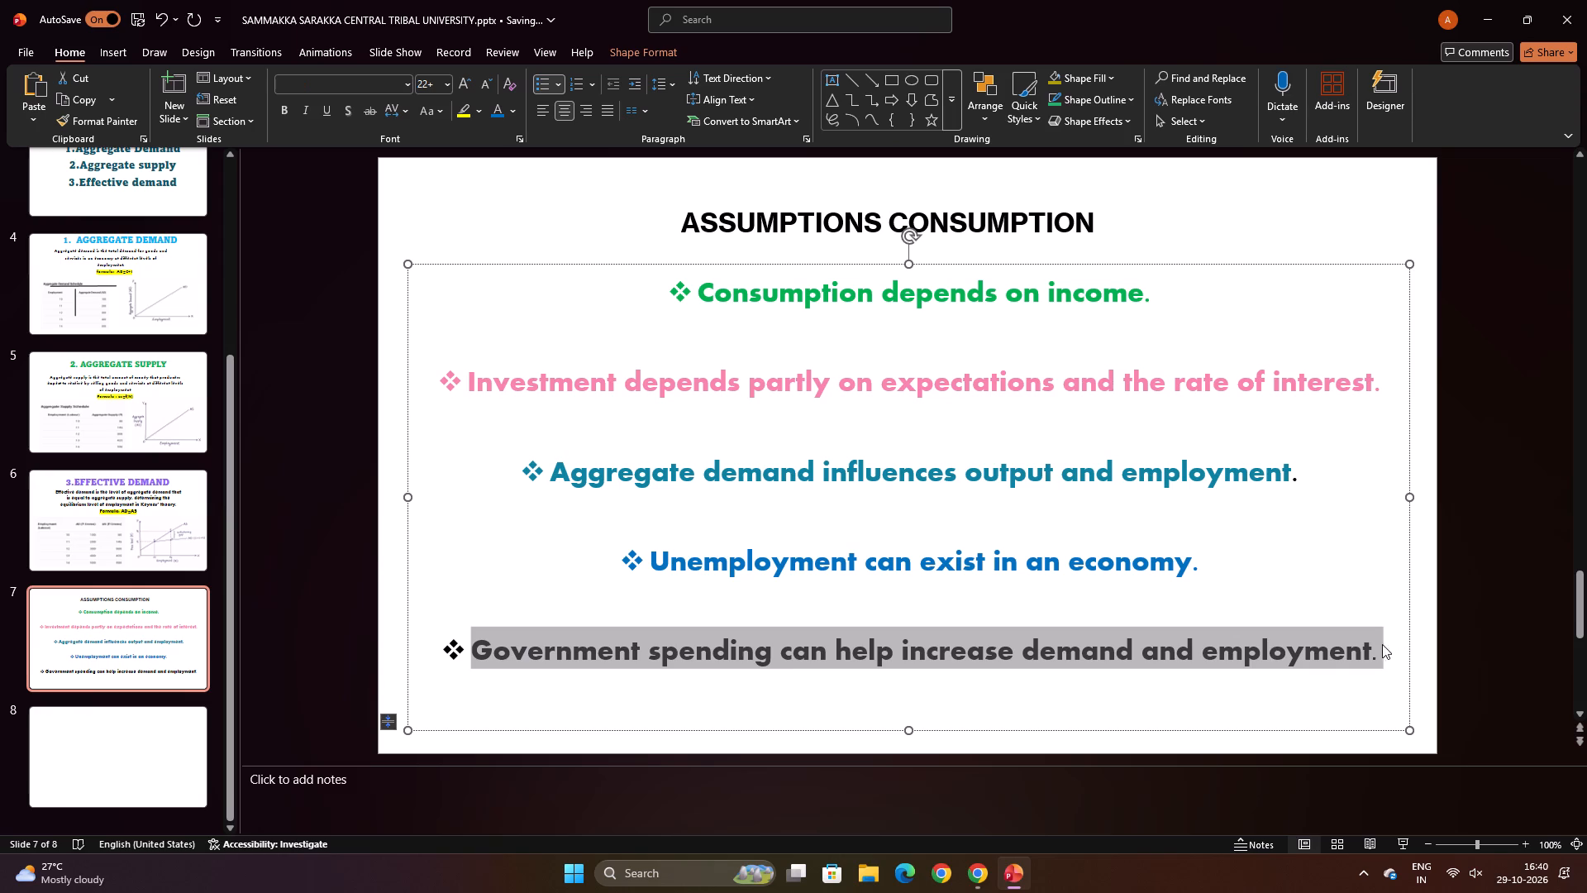
left_click_drag(1382, 644, 1377, 645)
left_click(1507, 611)
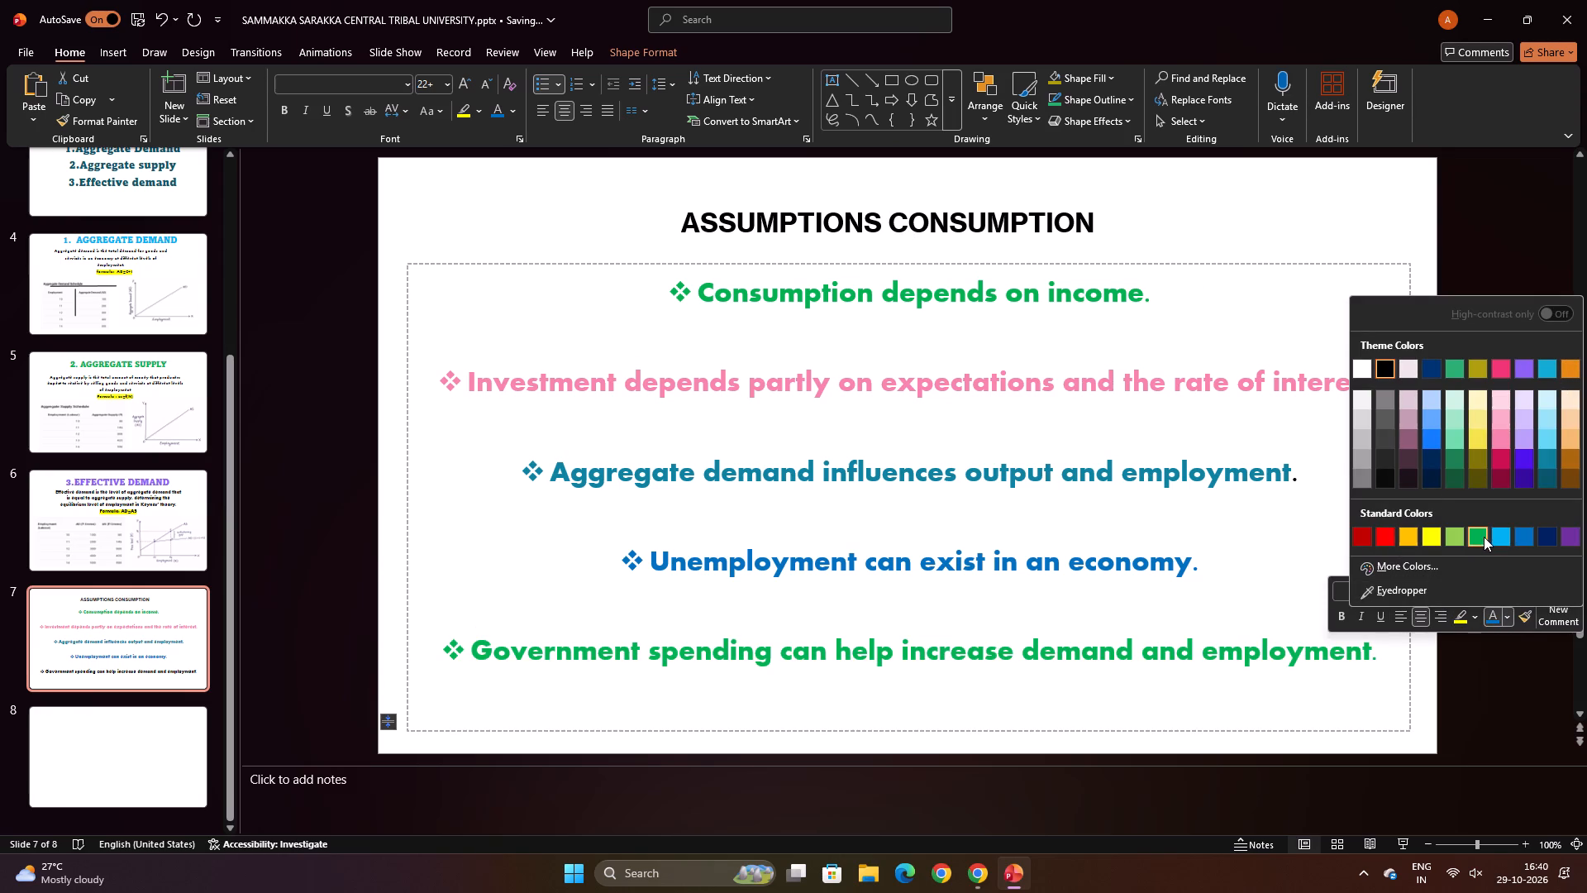
left_click(1566, 532)
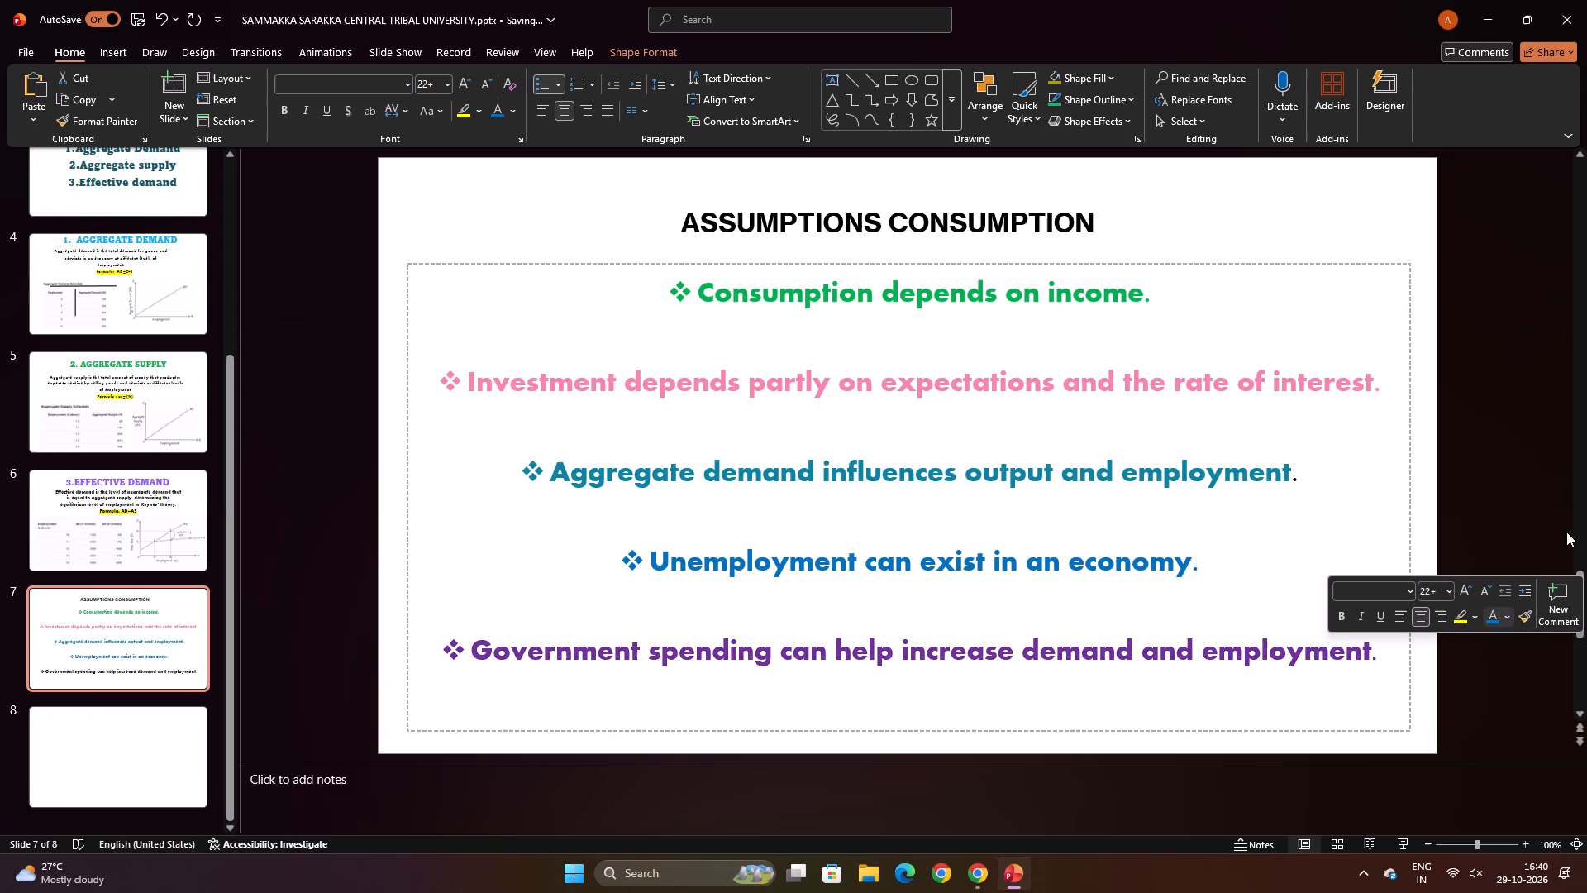
left_click(1040, 313)
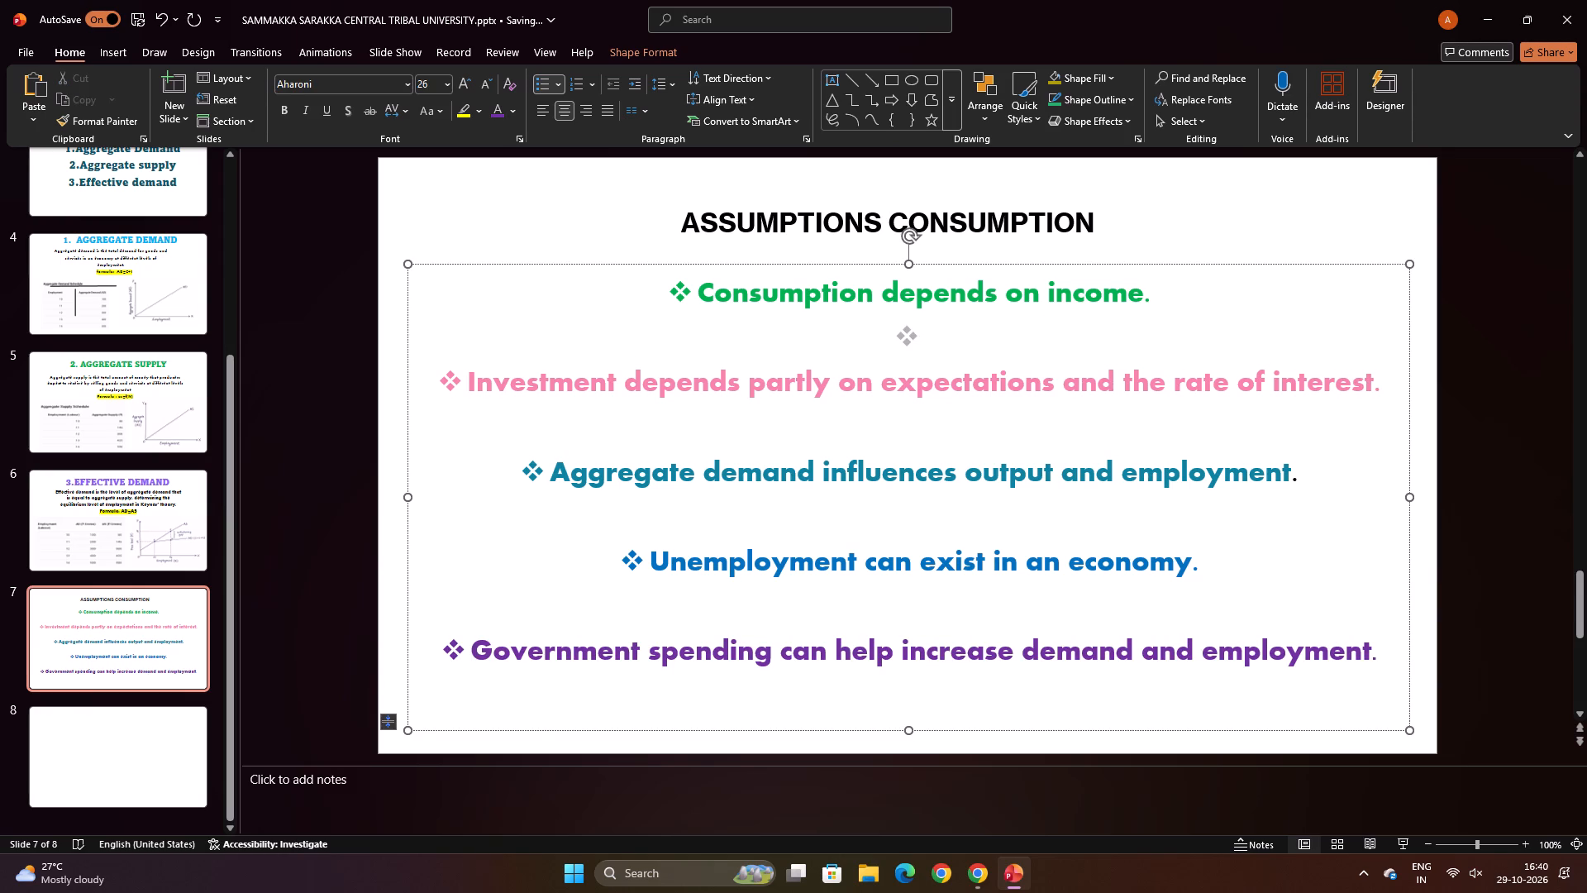
Increase the font size of the "ASSUMPTIONS CONSUMPTION" title to 36.
left_click_drag(690, 218, 1109, 232)
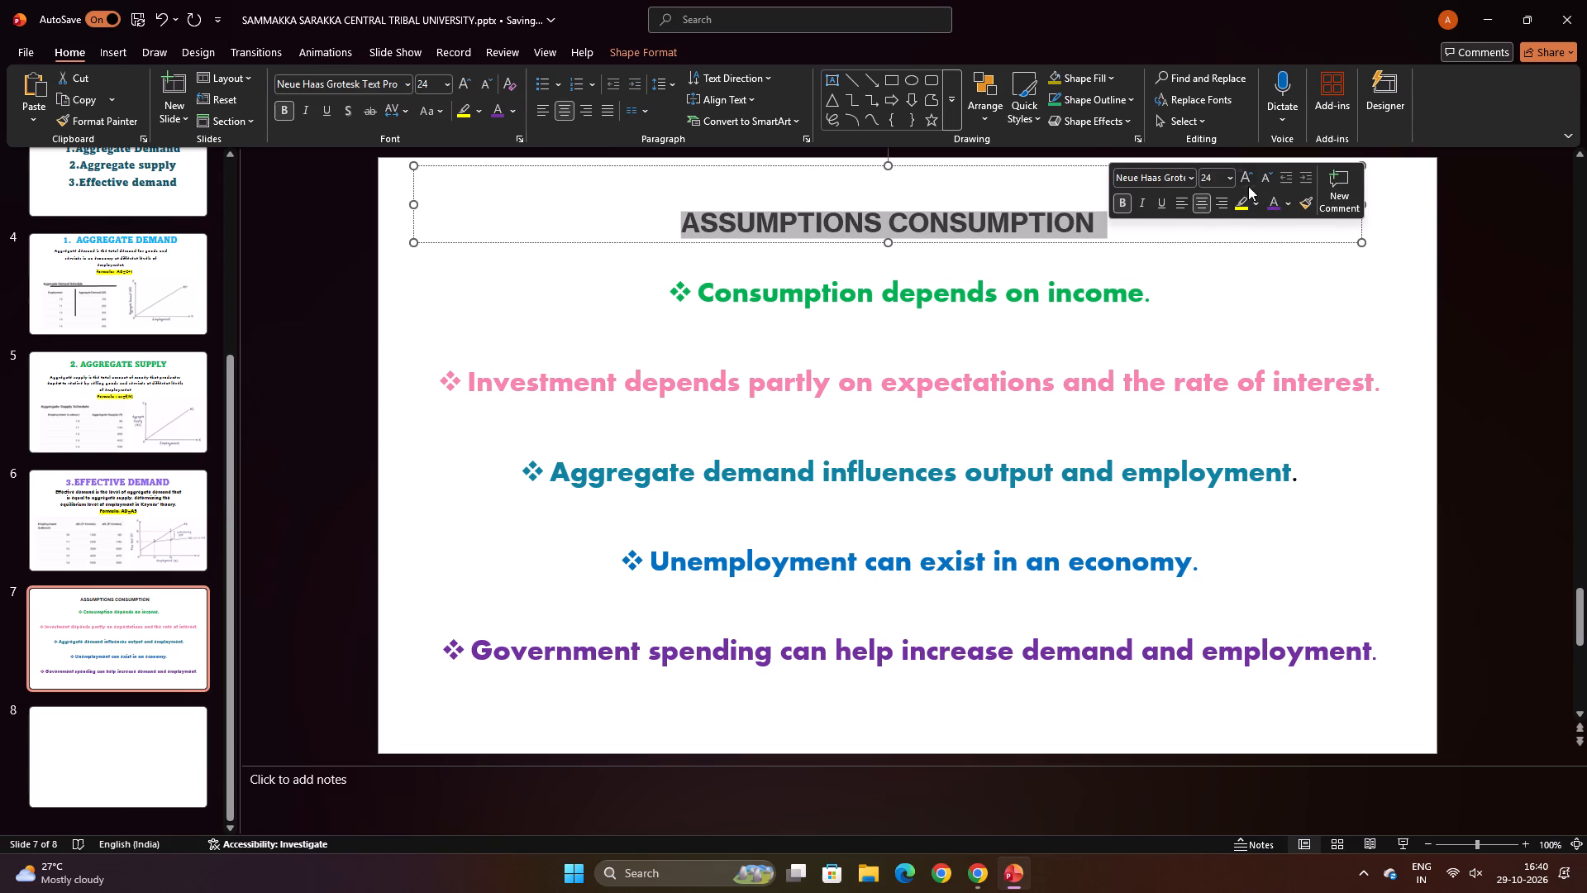
left_click(1249, 175)
left_click(1249, 175)
left_click(1249, 175)
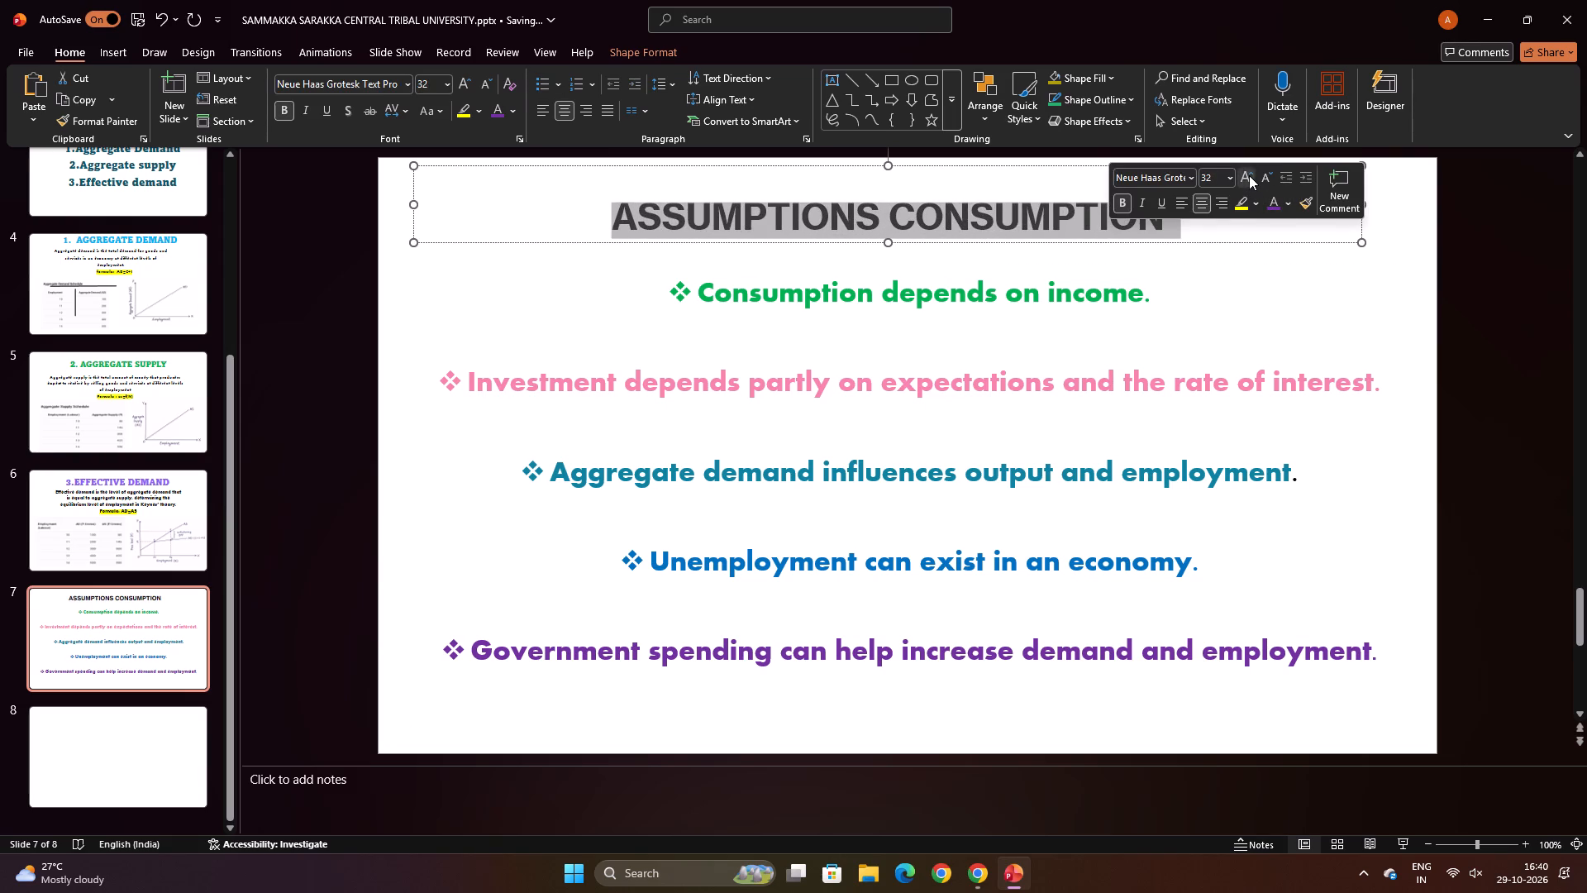
Set the slide title's font colour to black and its font to Amasis MT Pro Black.
left_click(1291, 205)
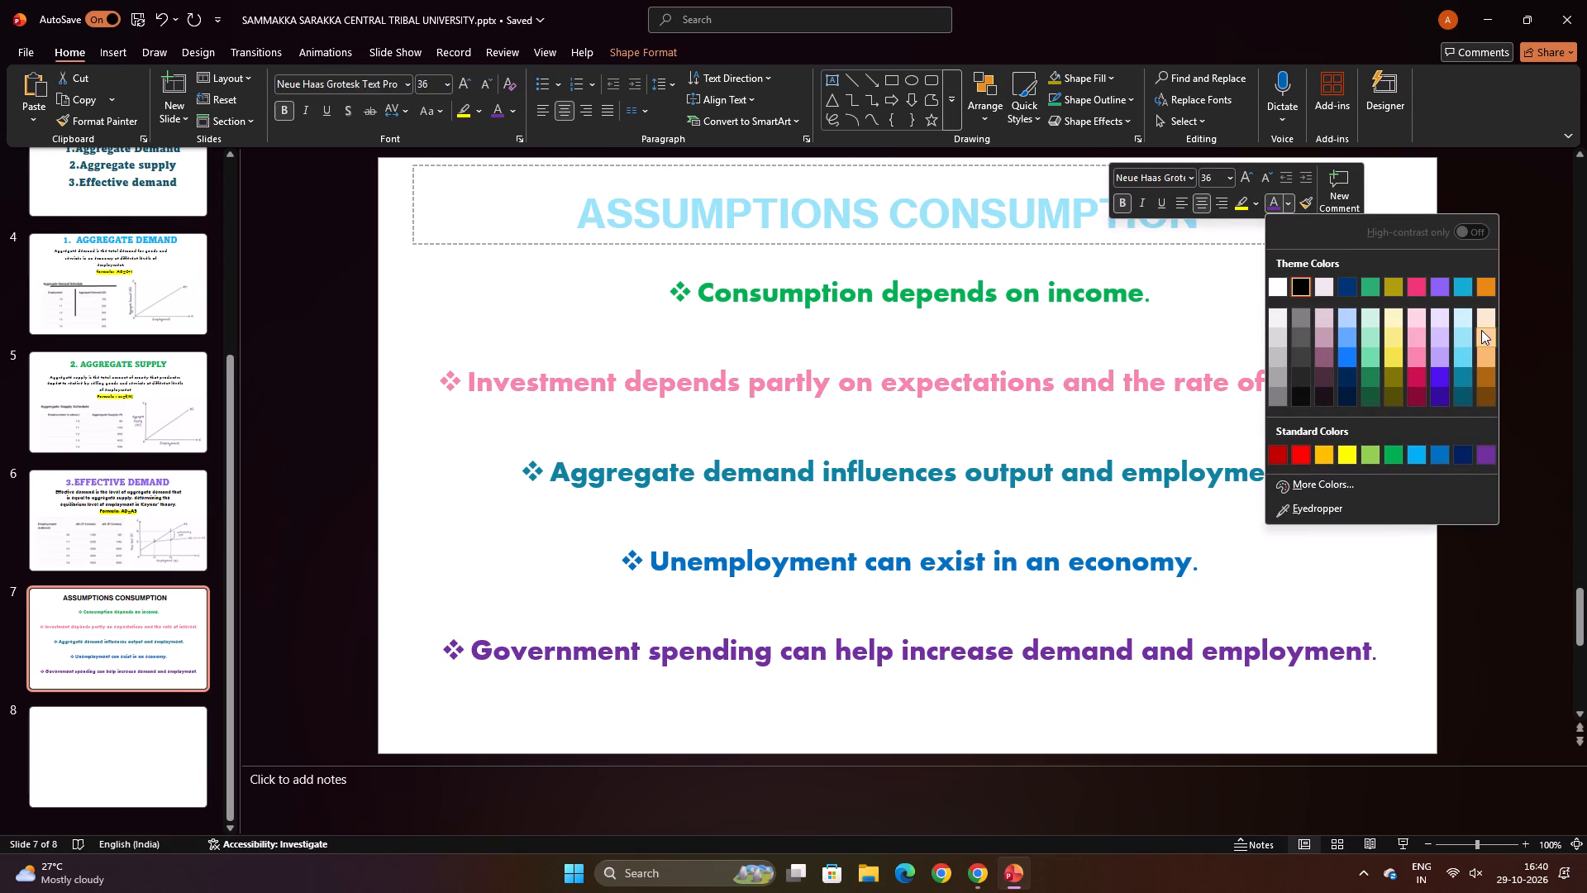
left_click(1298, 283)
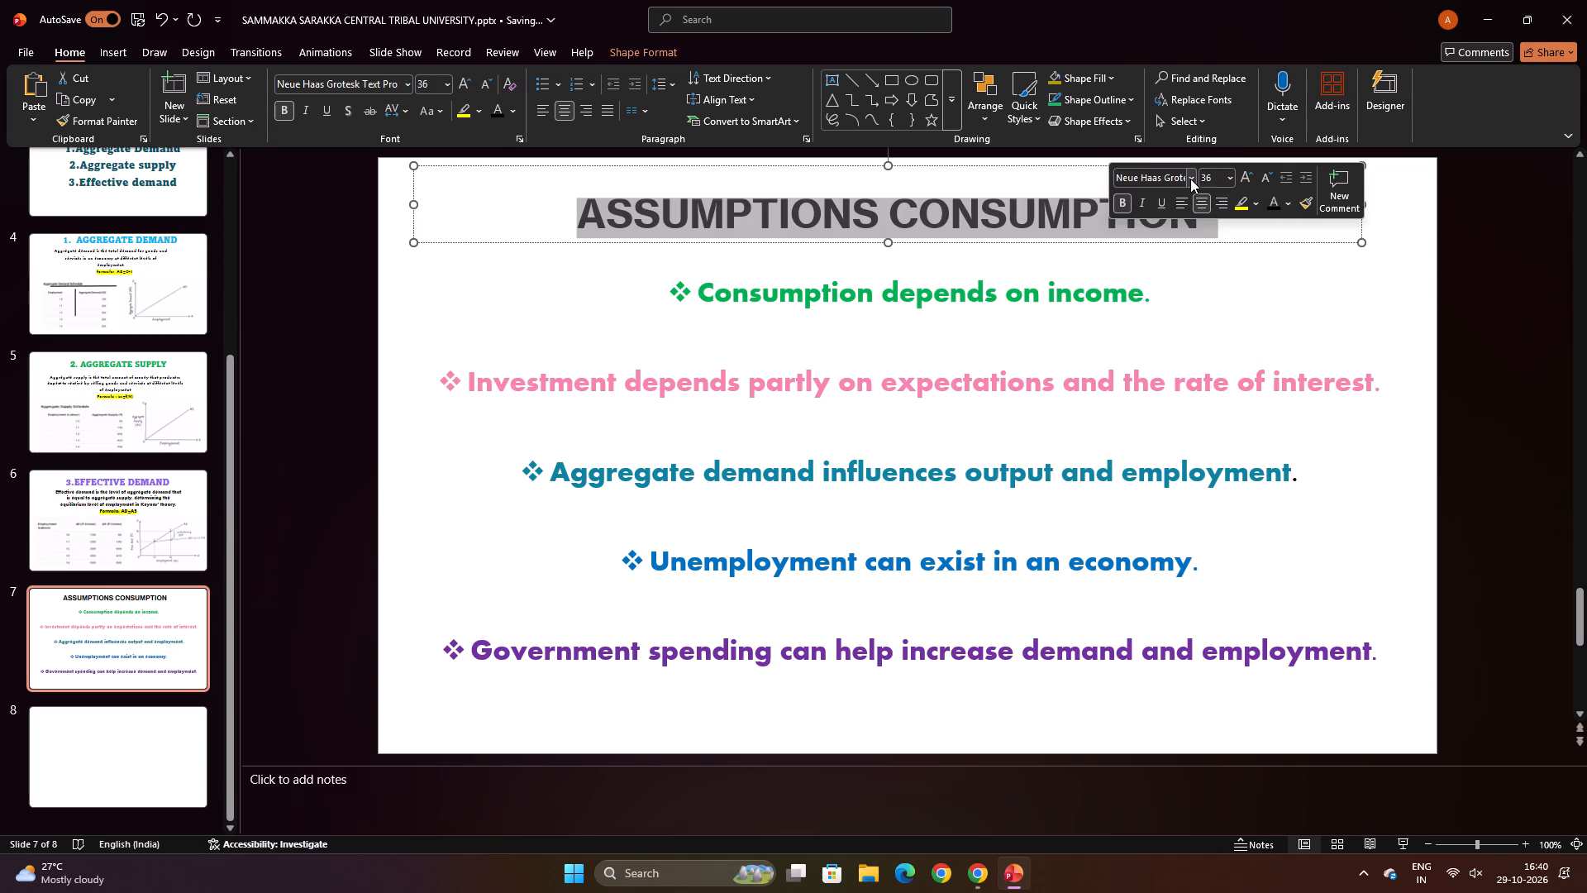
left_click(1190, 179)
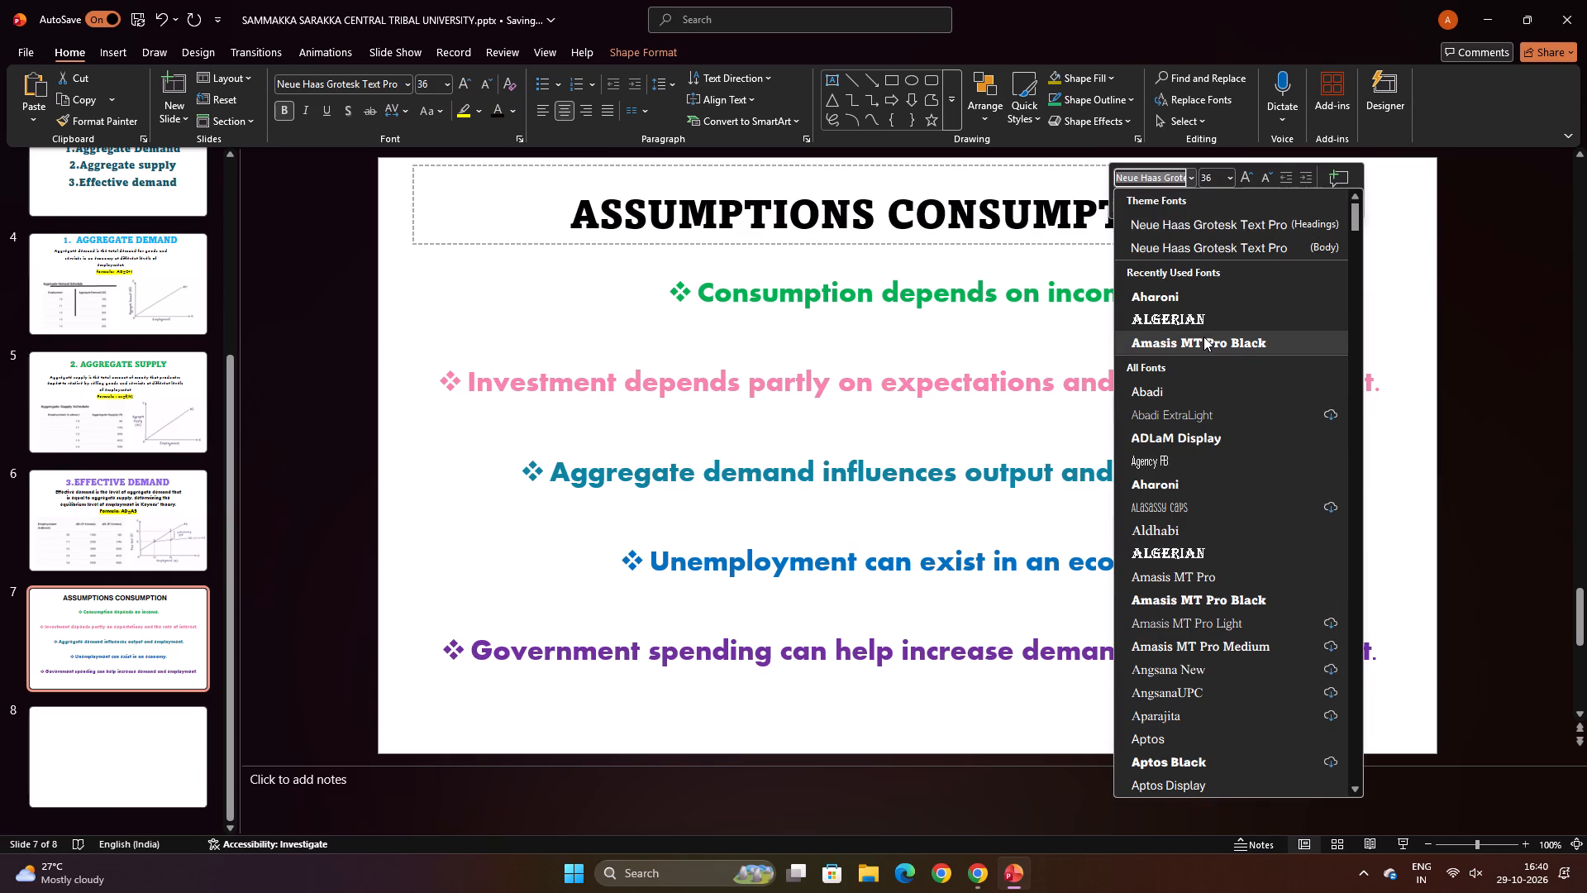
left_click(1203, 337)
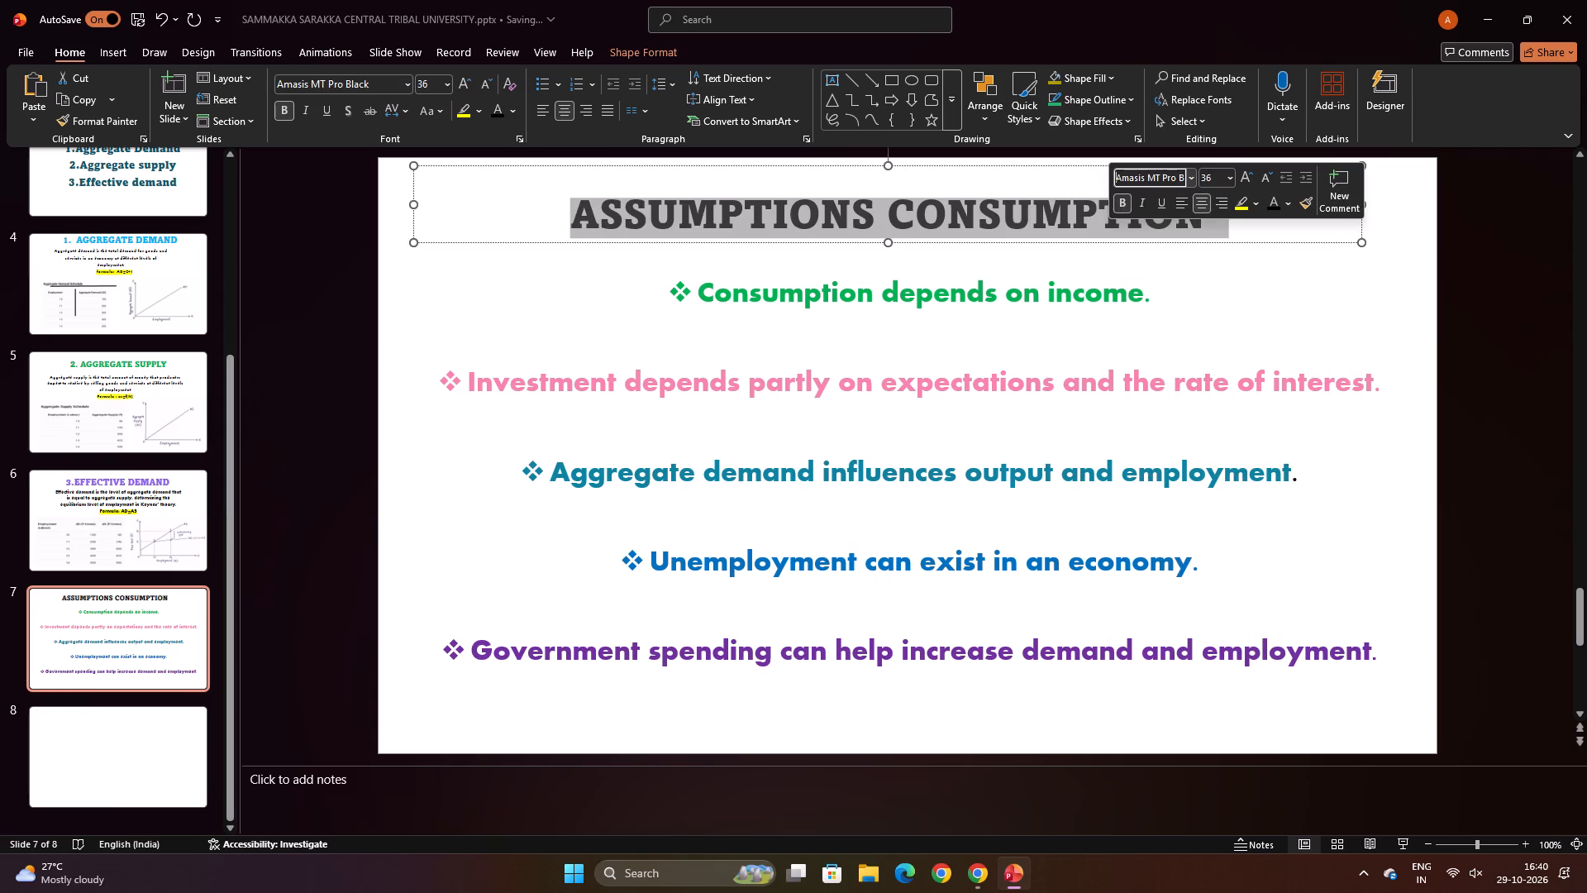
Leave the title text selection on slide 7 and open the empty slide 8.
left_click(1178, 333)
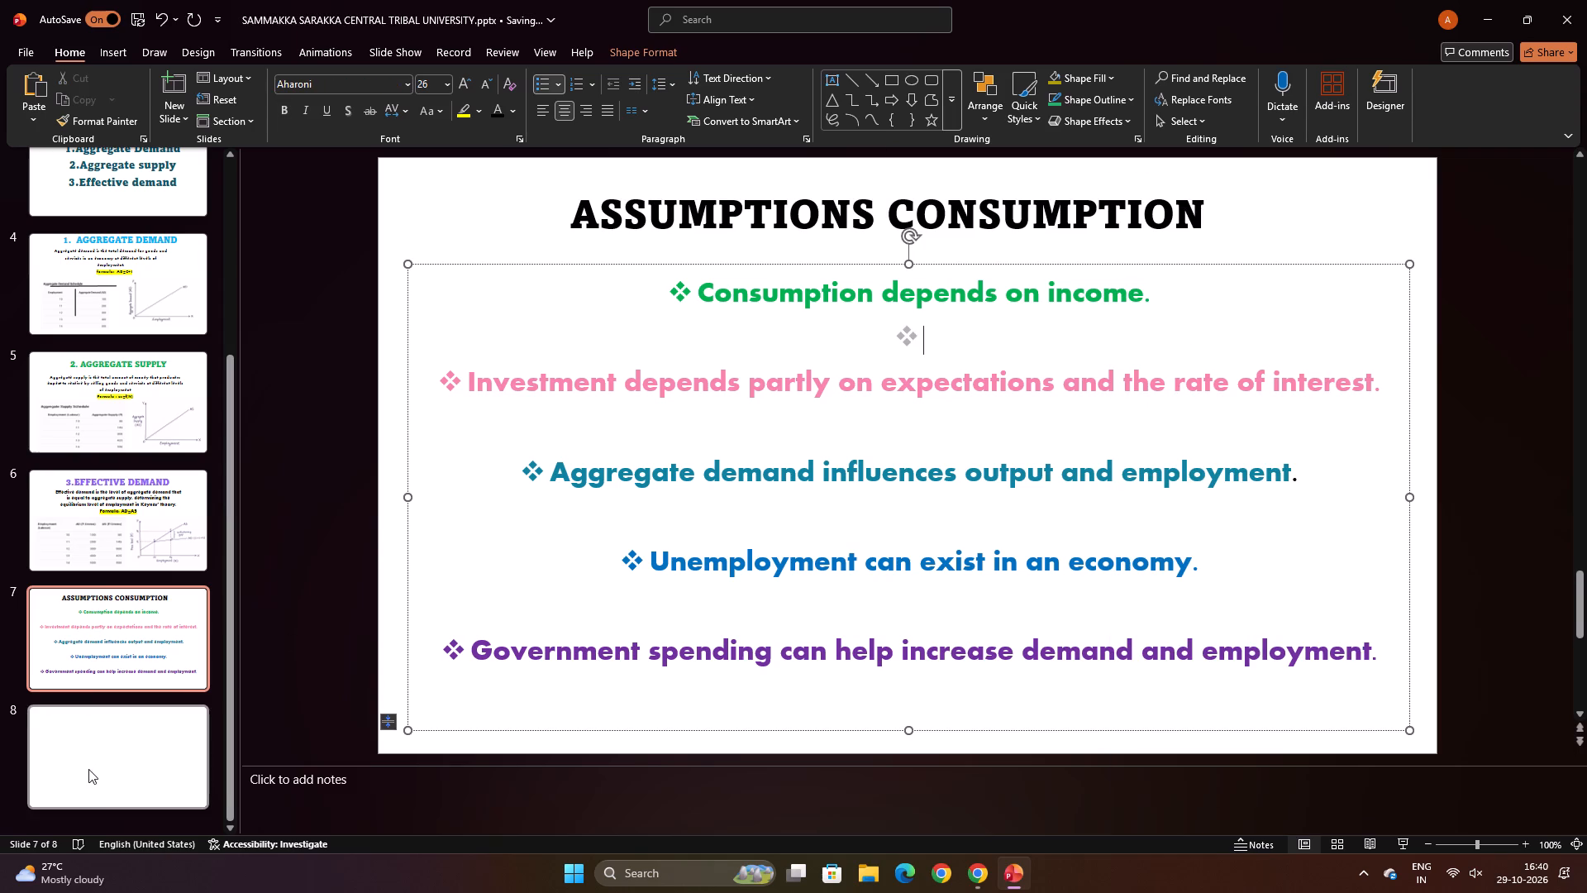
left_click(90, 768)
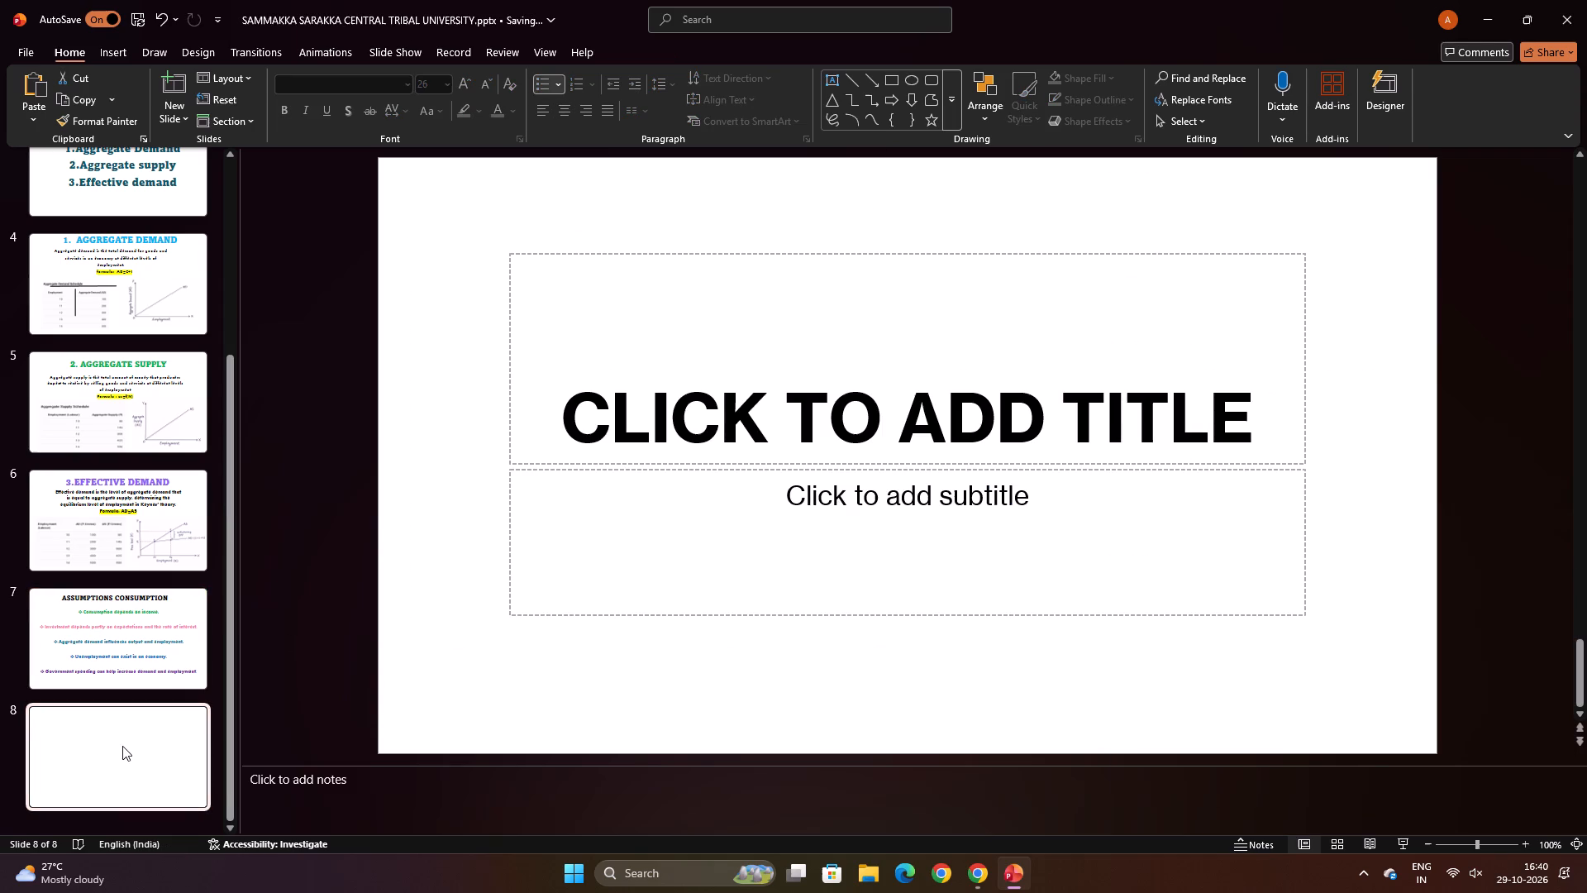
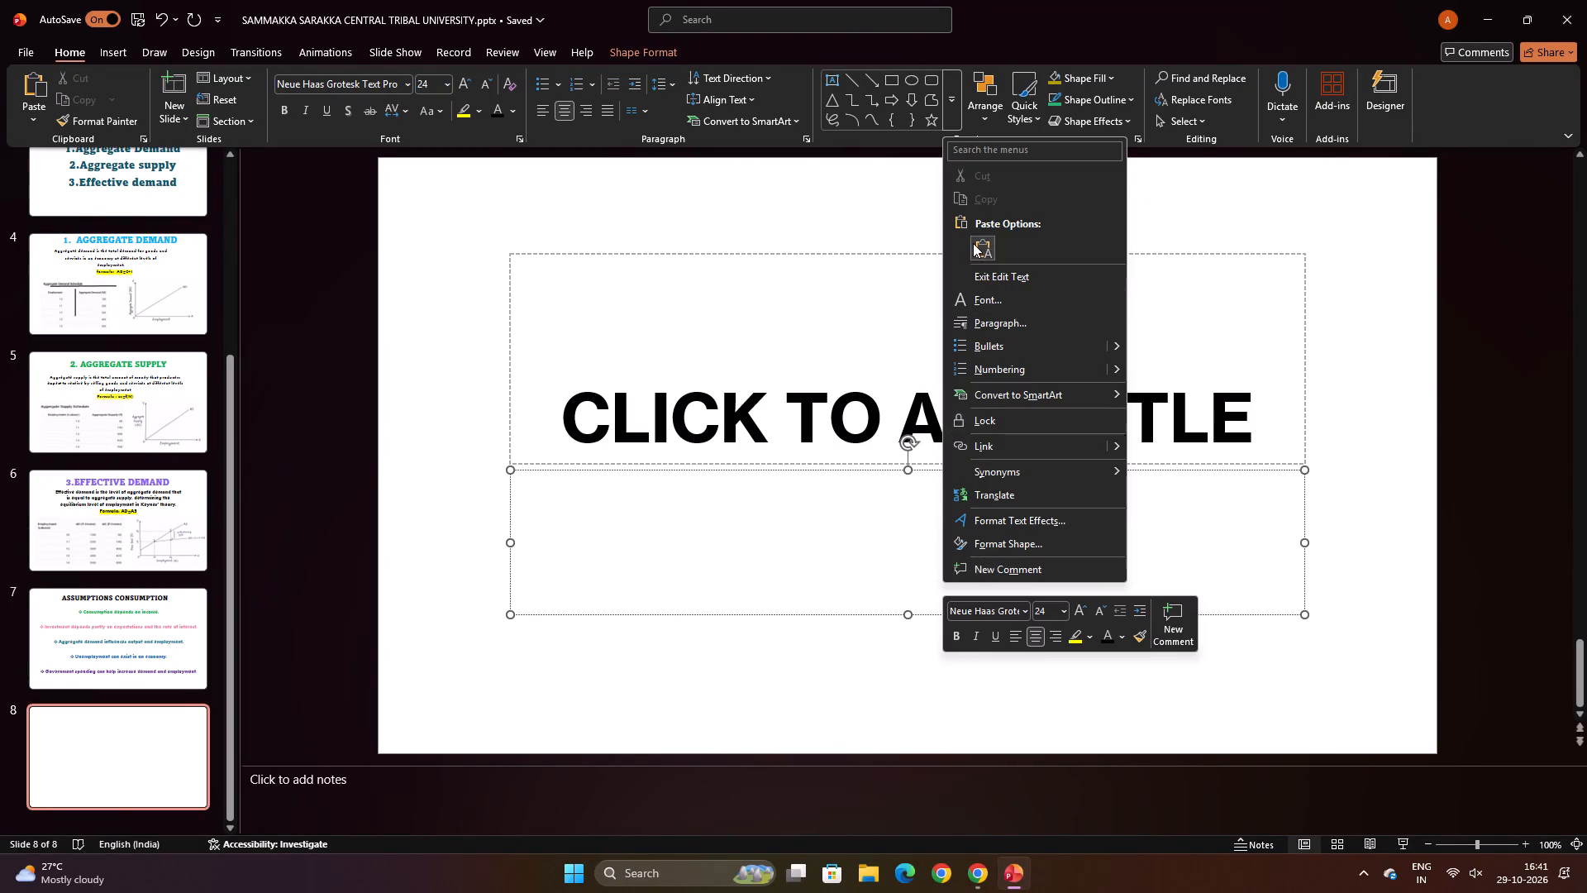
Paste the copied paragraph on Keynes' view of unemployment and insufficient aggregate demand into slide 8's subtitle placeholder, keeping text only.
left_click(974, 249)
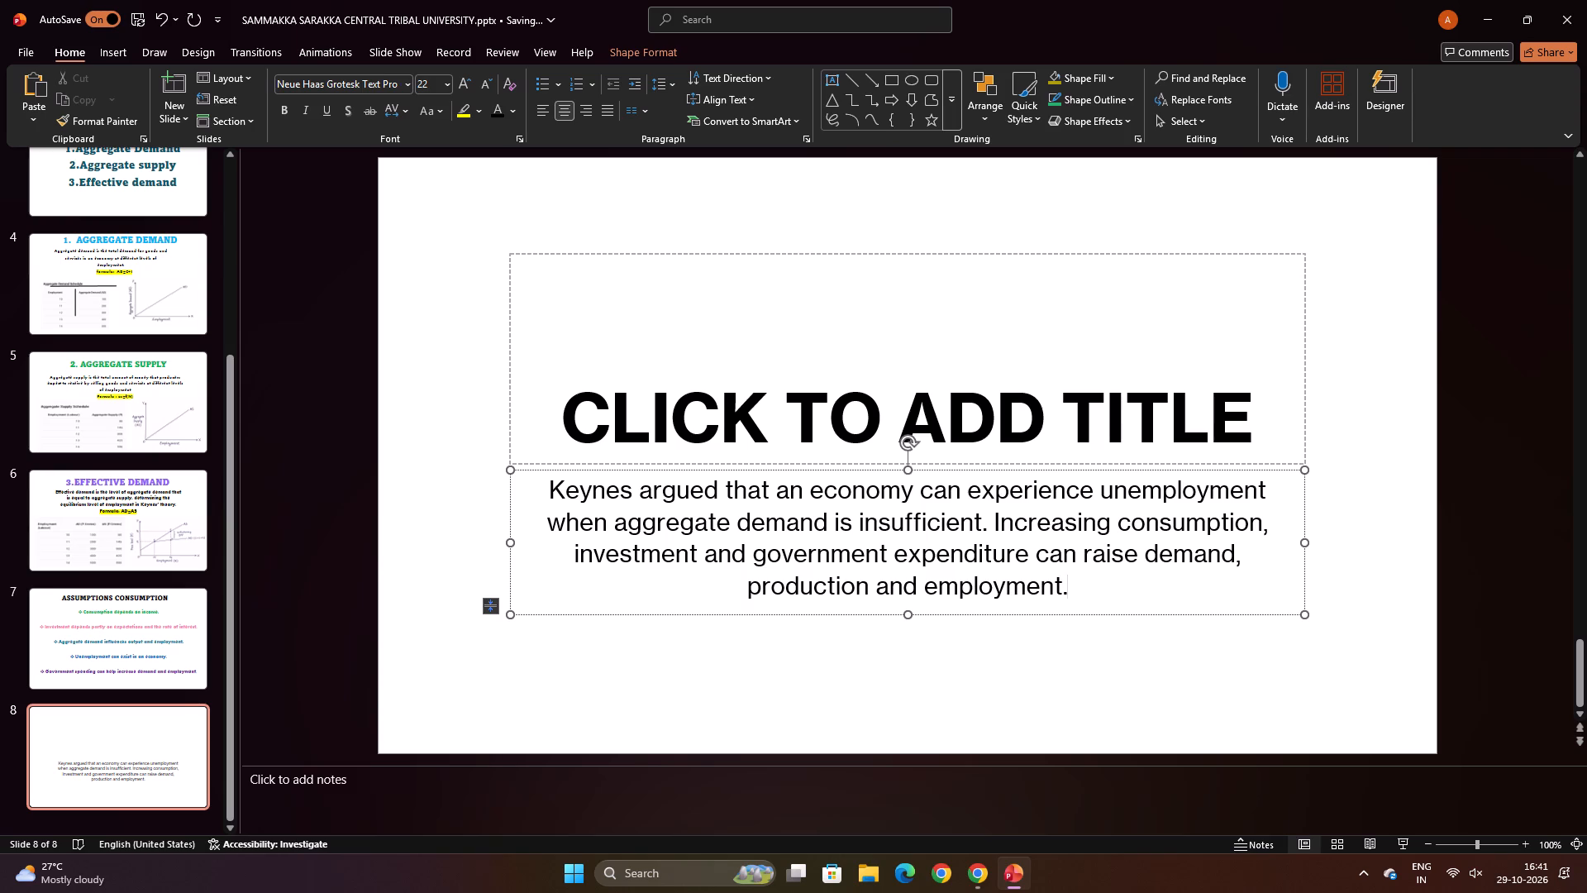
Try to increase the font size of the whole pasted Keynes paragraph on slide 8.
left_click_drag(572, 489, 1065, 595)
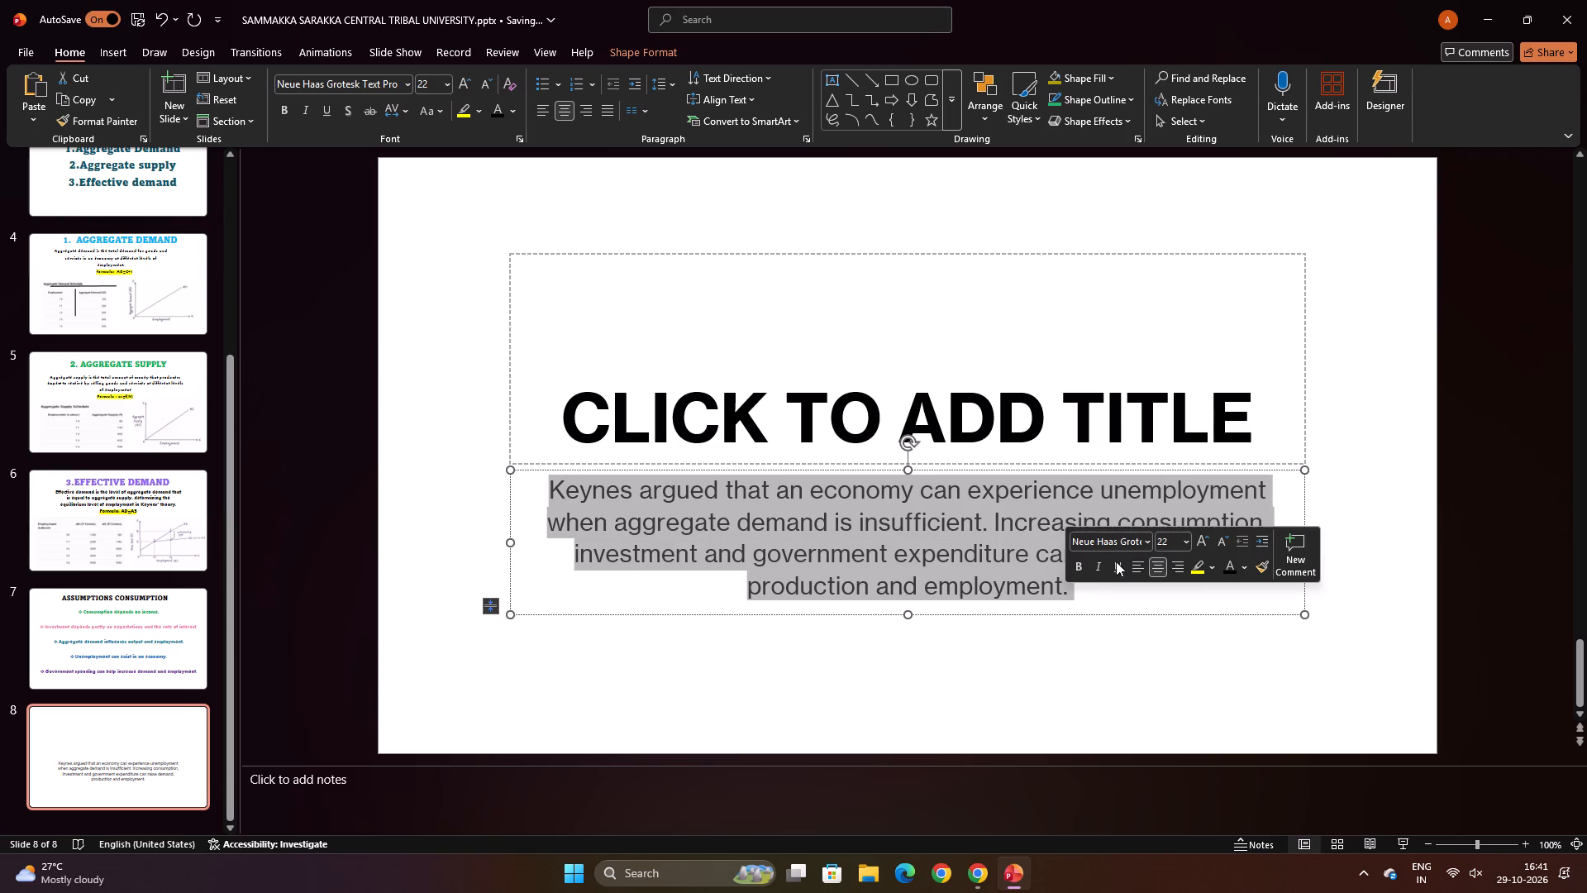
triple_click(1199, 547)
Shorten the empty title placeholder on slide 8 from its bottom edge and enter the title "CONCLUSTION".
left_click(942, 440)
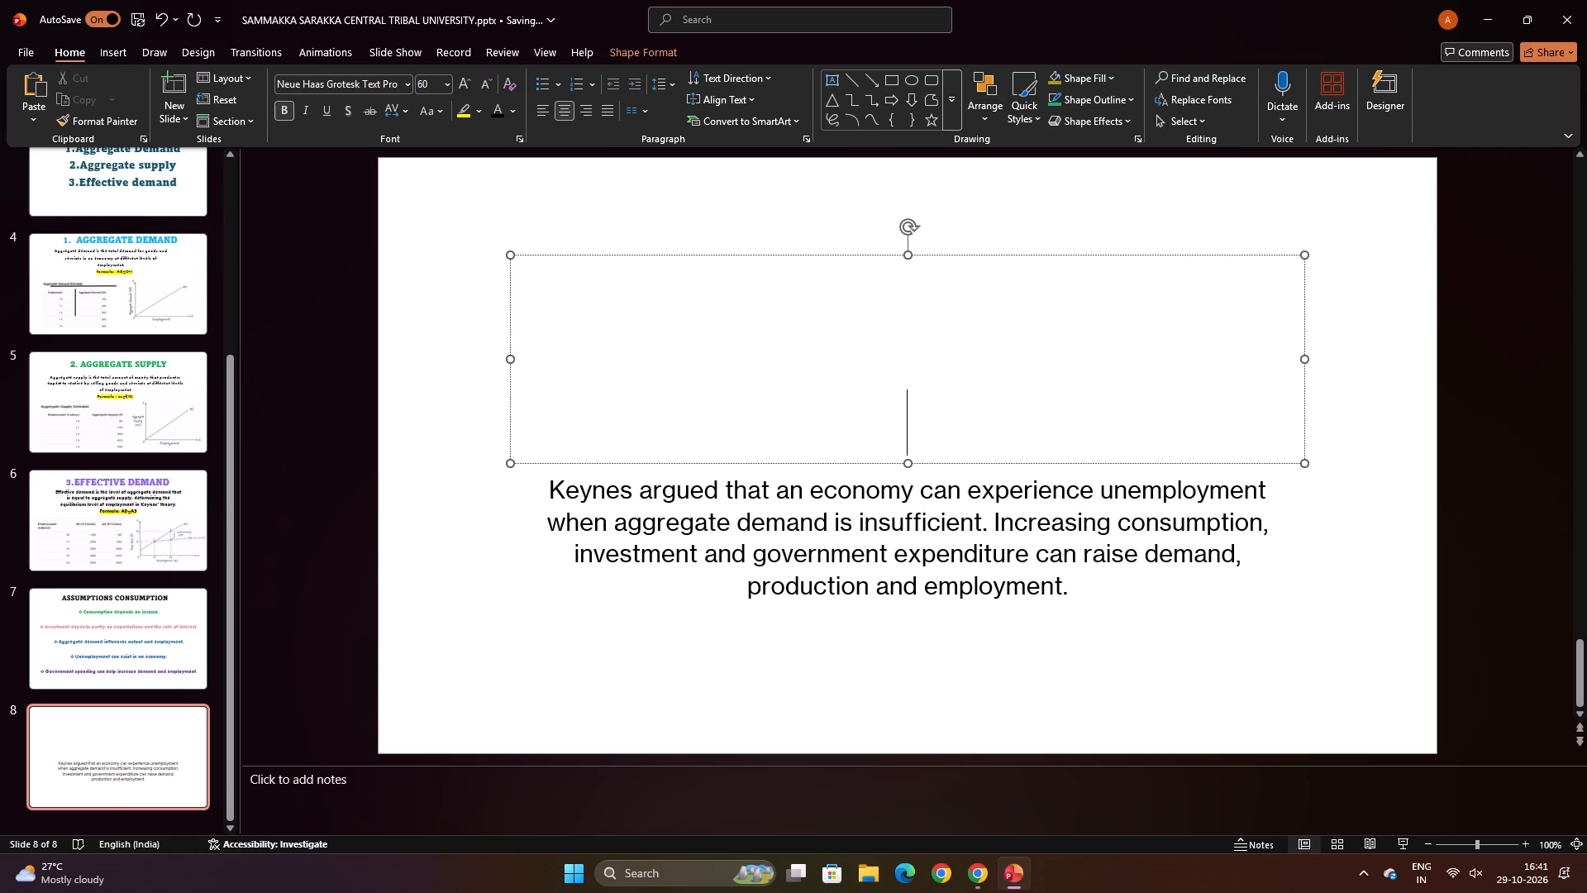
left_click_drag(910, 468, 913, 408)
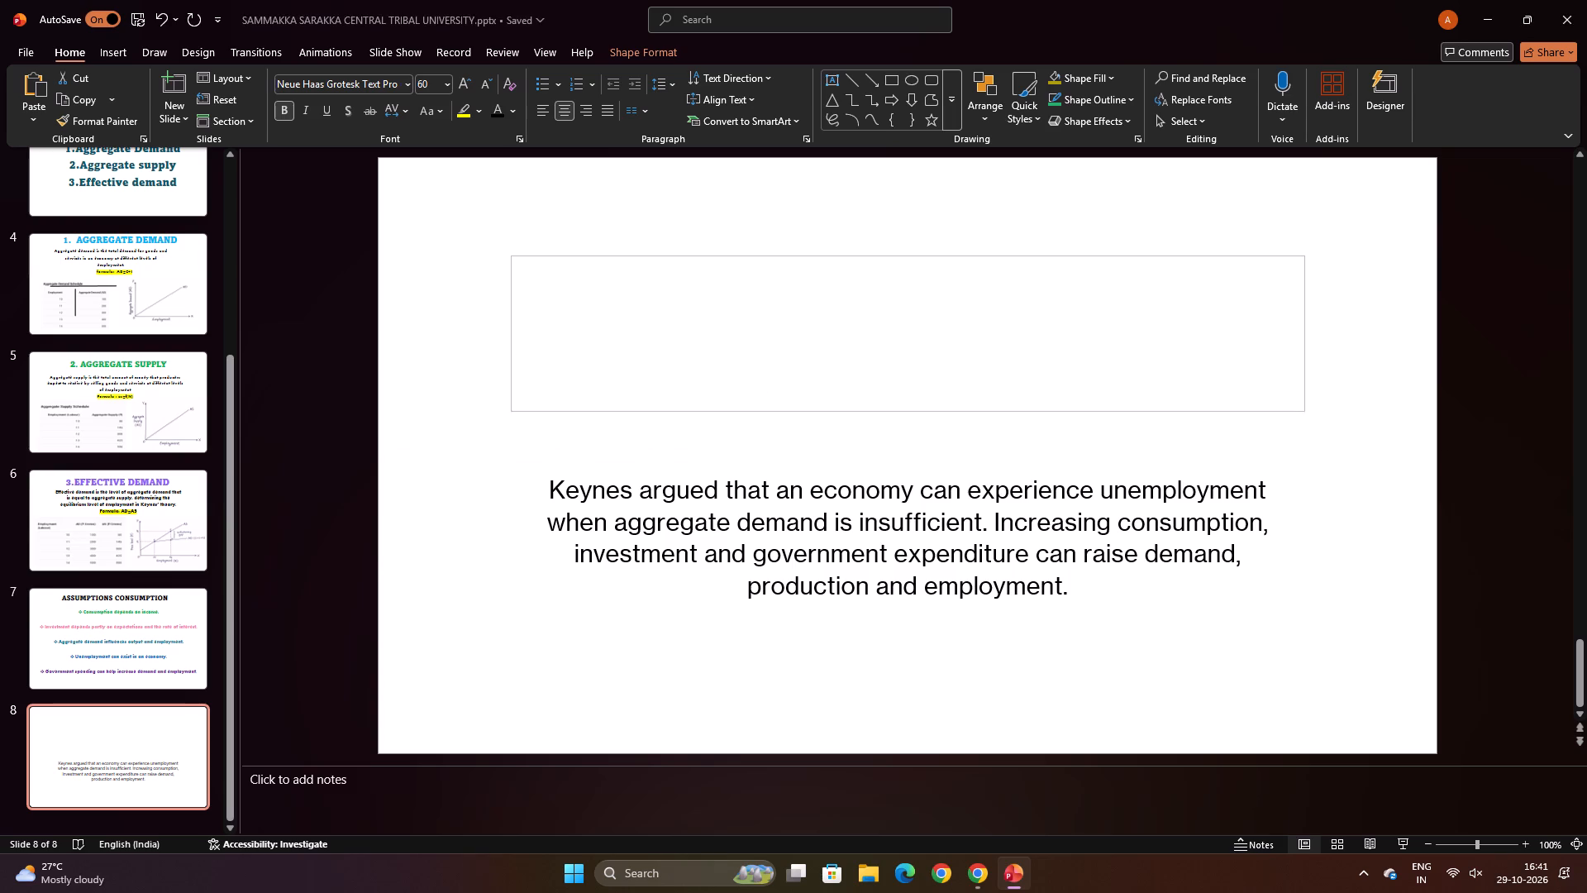
left_click_drag(913, 408, 913, 403)
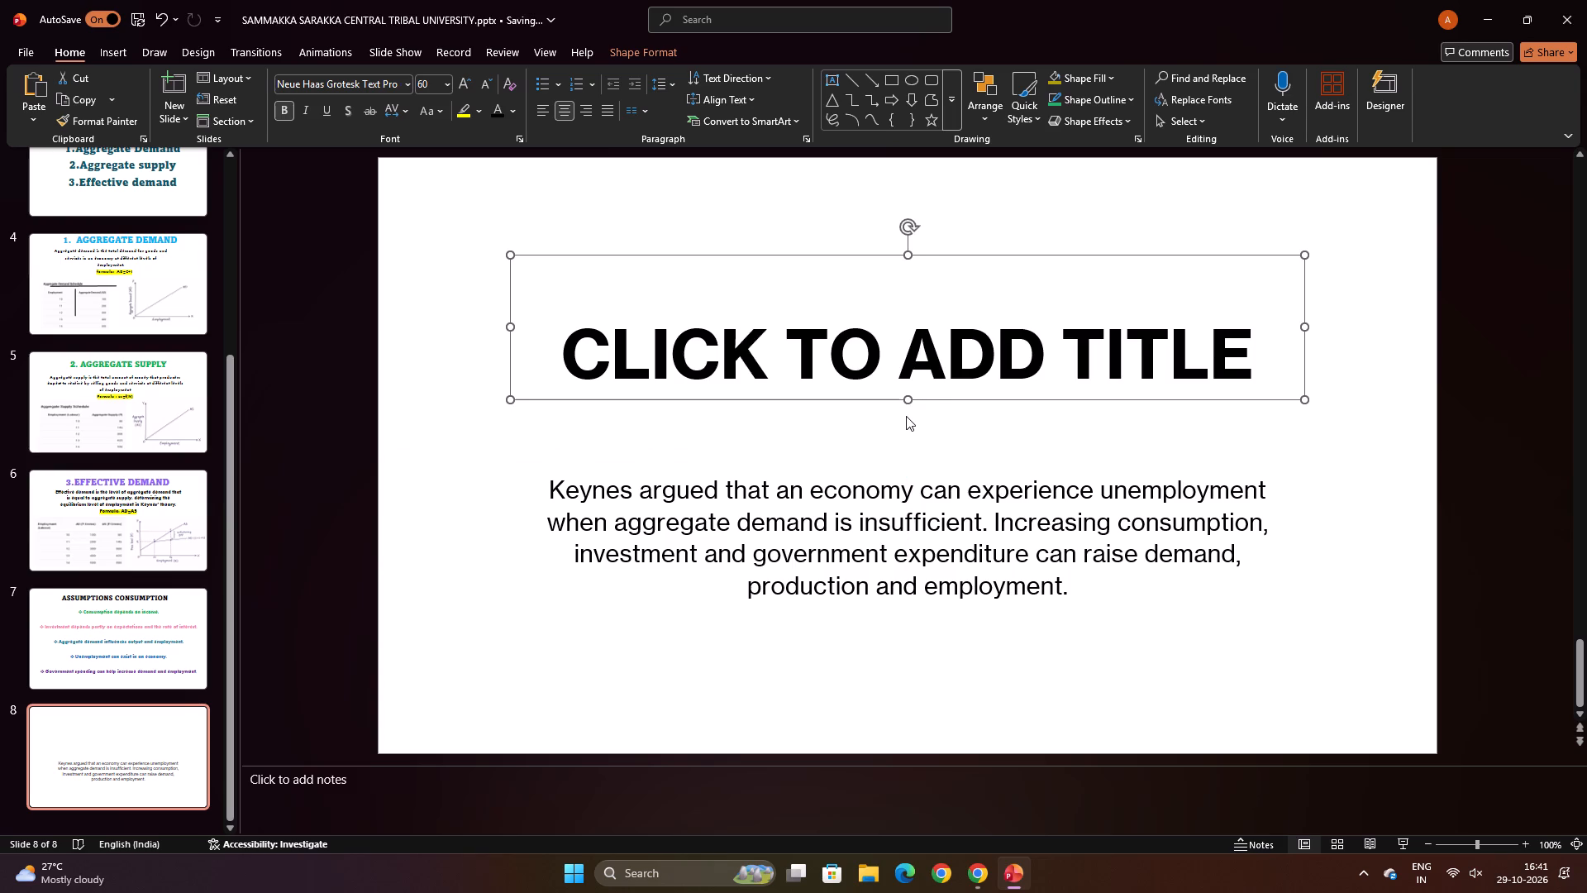
key("c")
key("o")
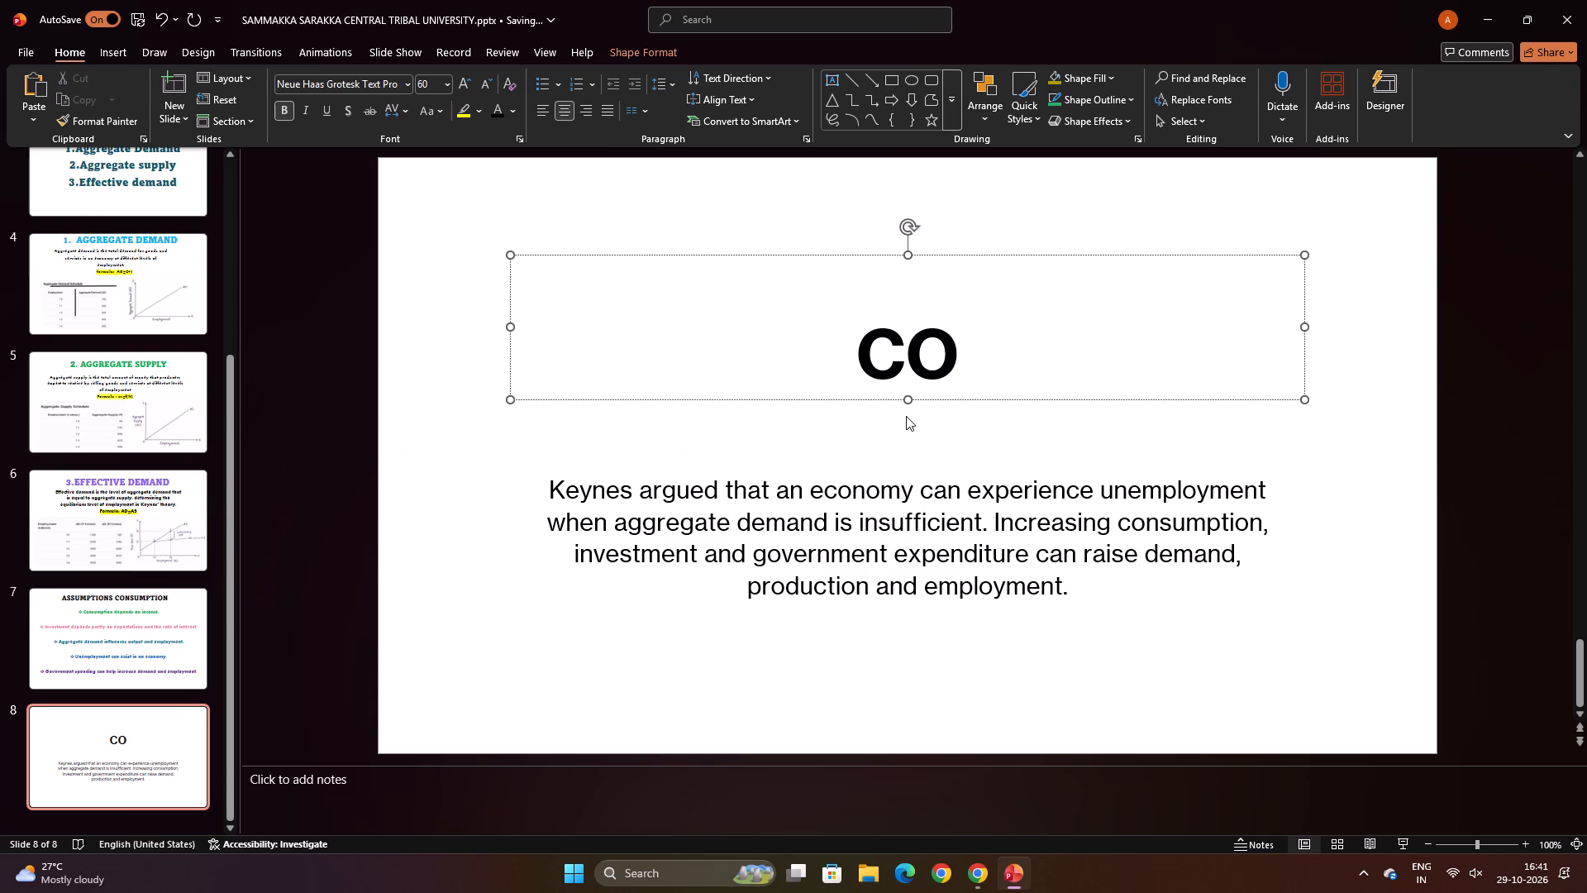
key("BackSpace")
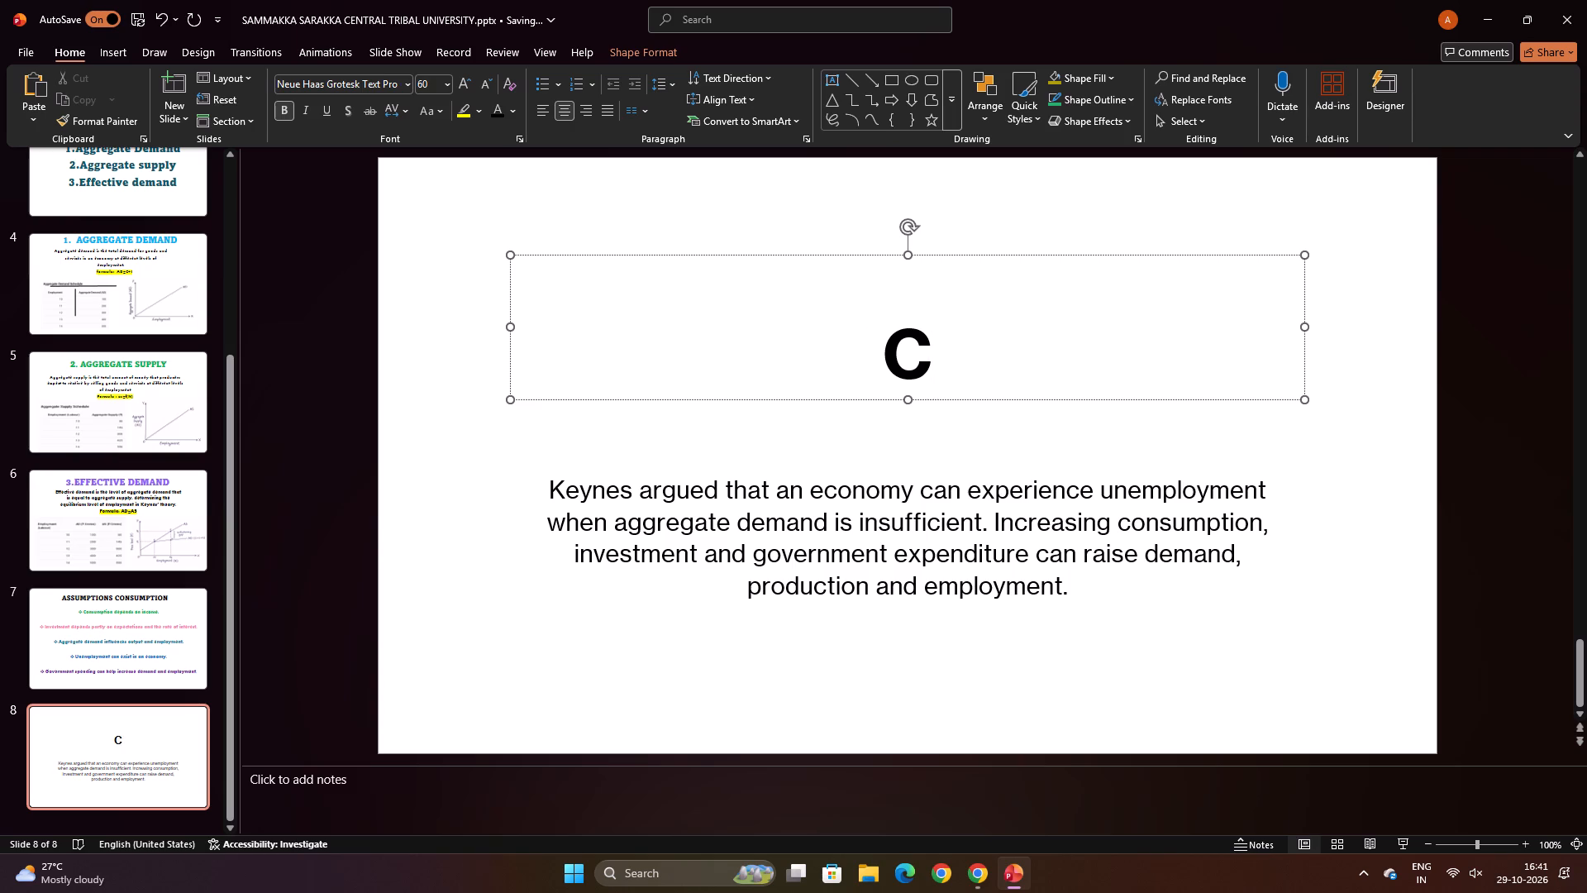
type("ONCLUSTIO")
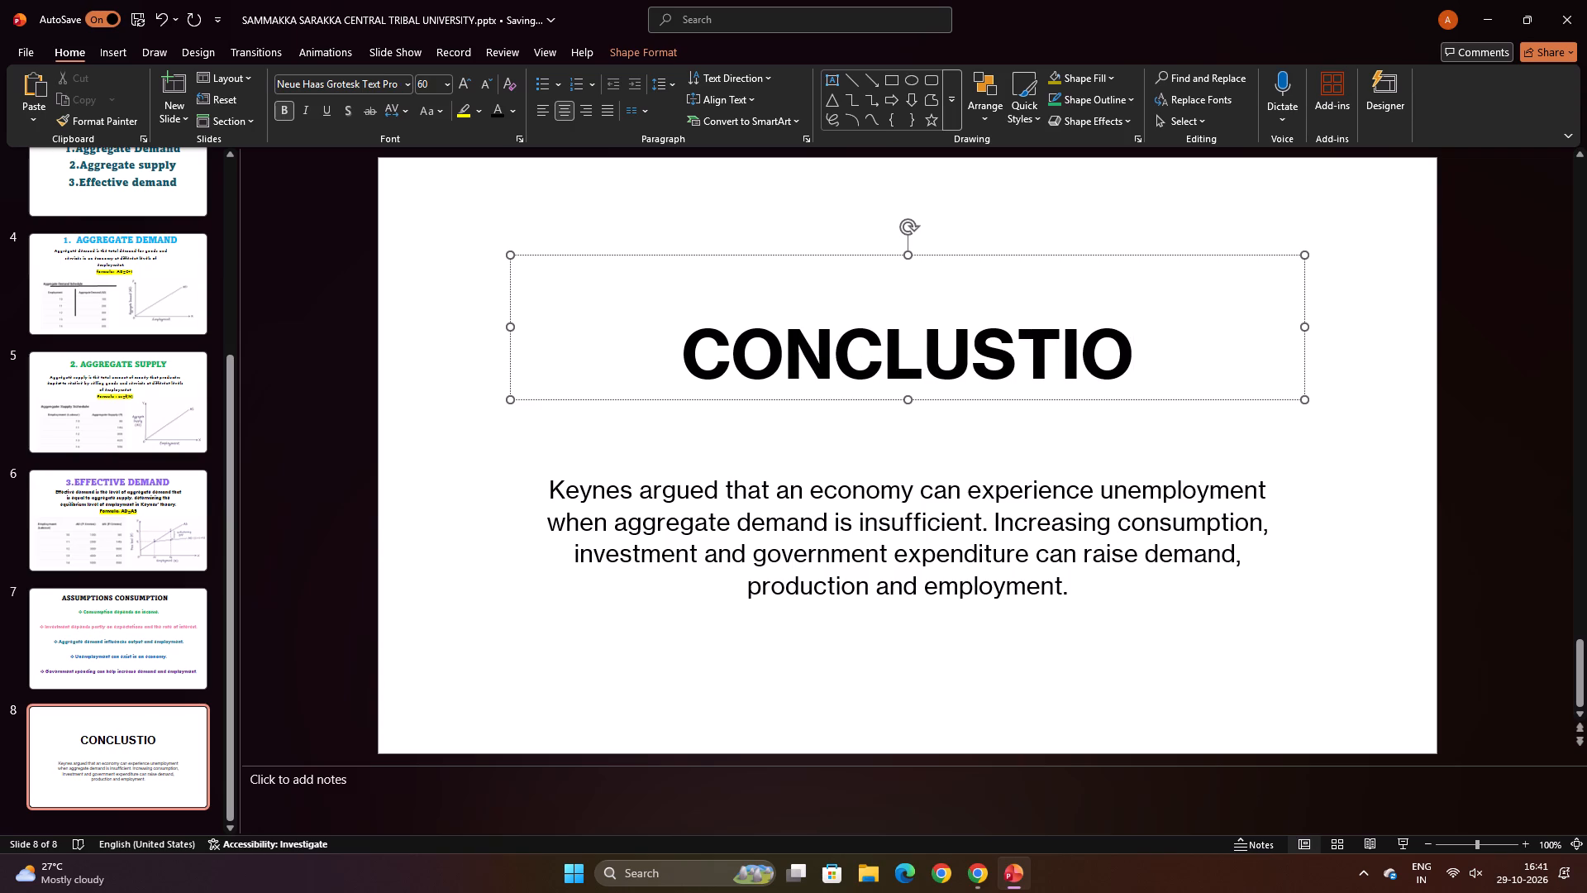
key("n")
Resize the "CONCLUSTION" title box into a shallow band along the top edge of slide 8.
scroll(489, 757, "up", 1)
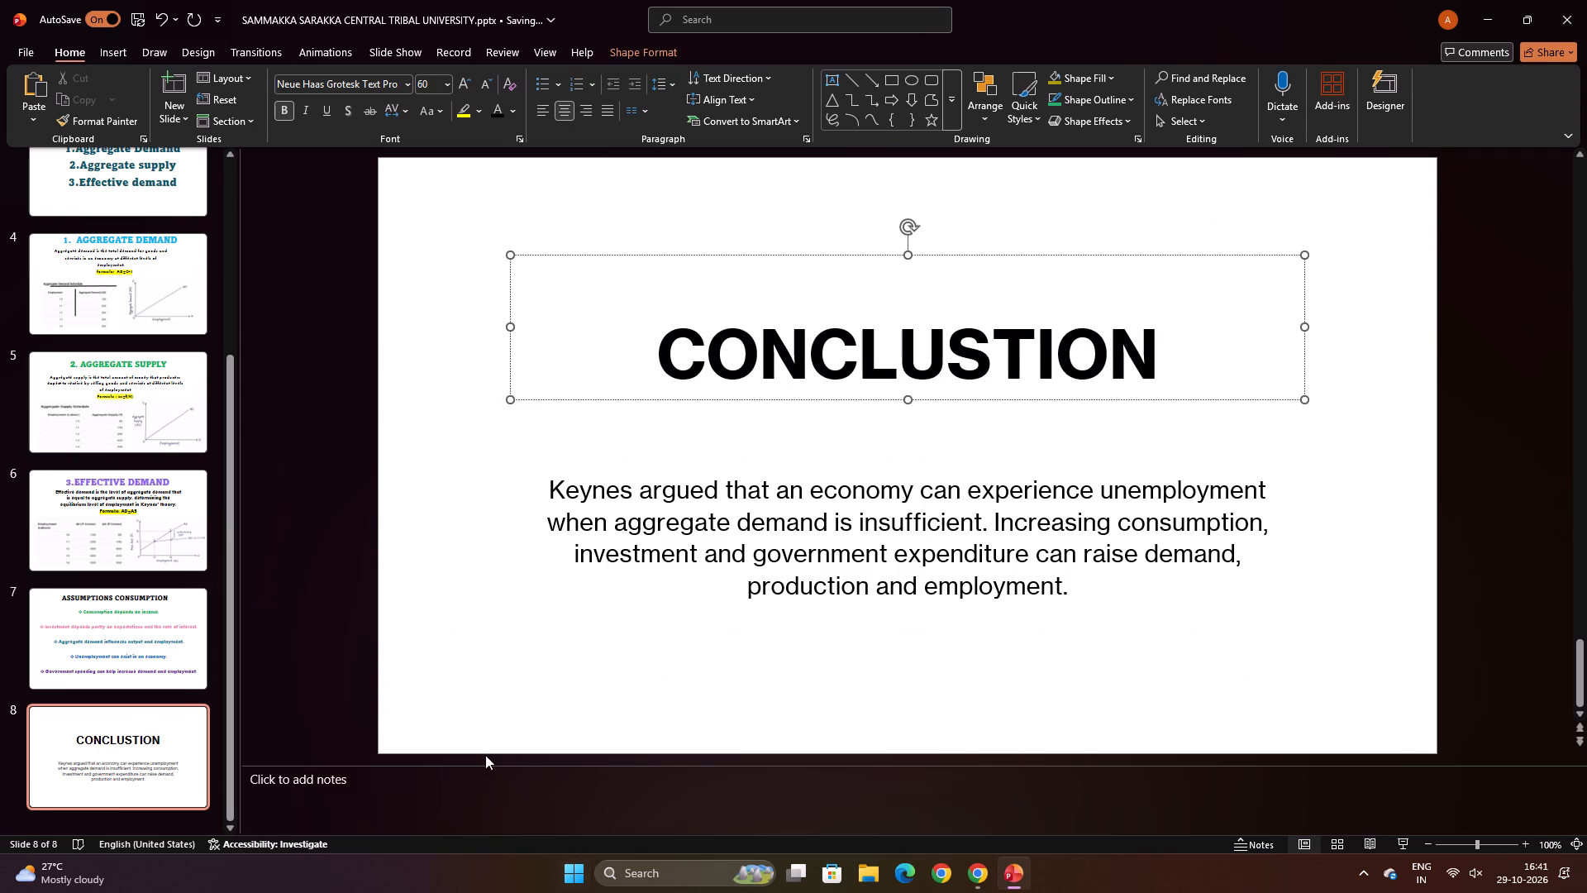
scroll(485, 755, "up", 1)
left_click(175, 785)
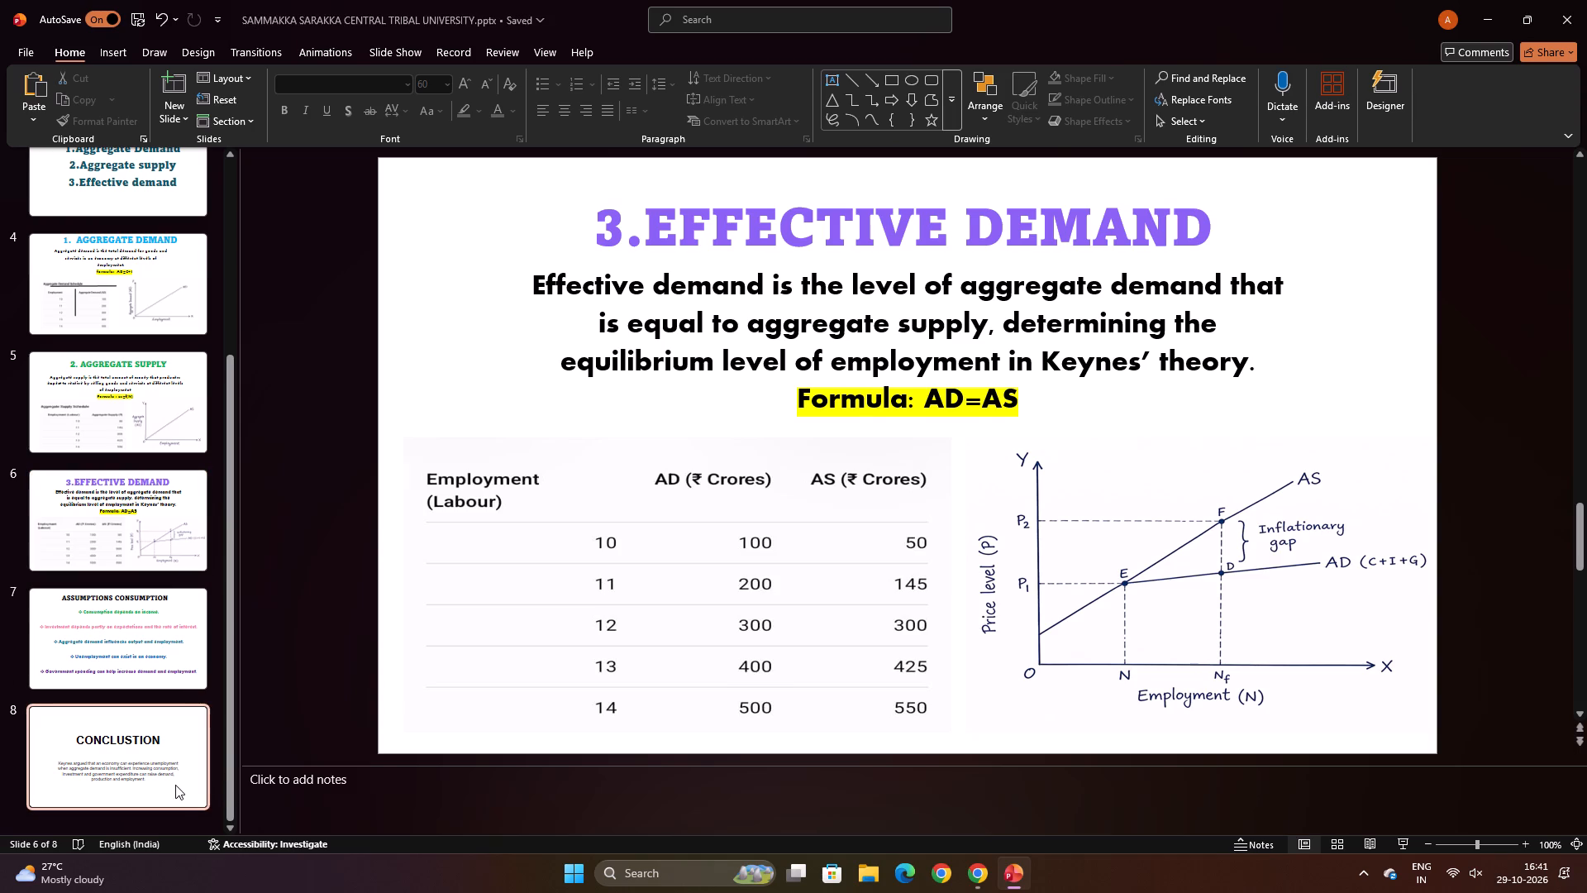
left_click(676, 410)
left_click(693, 375)
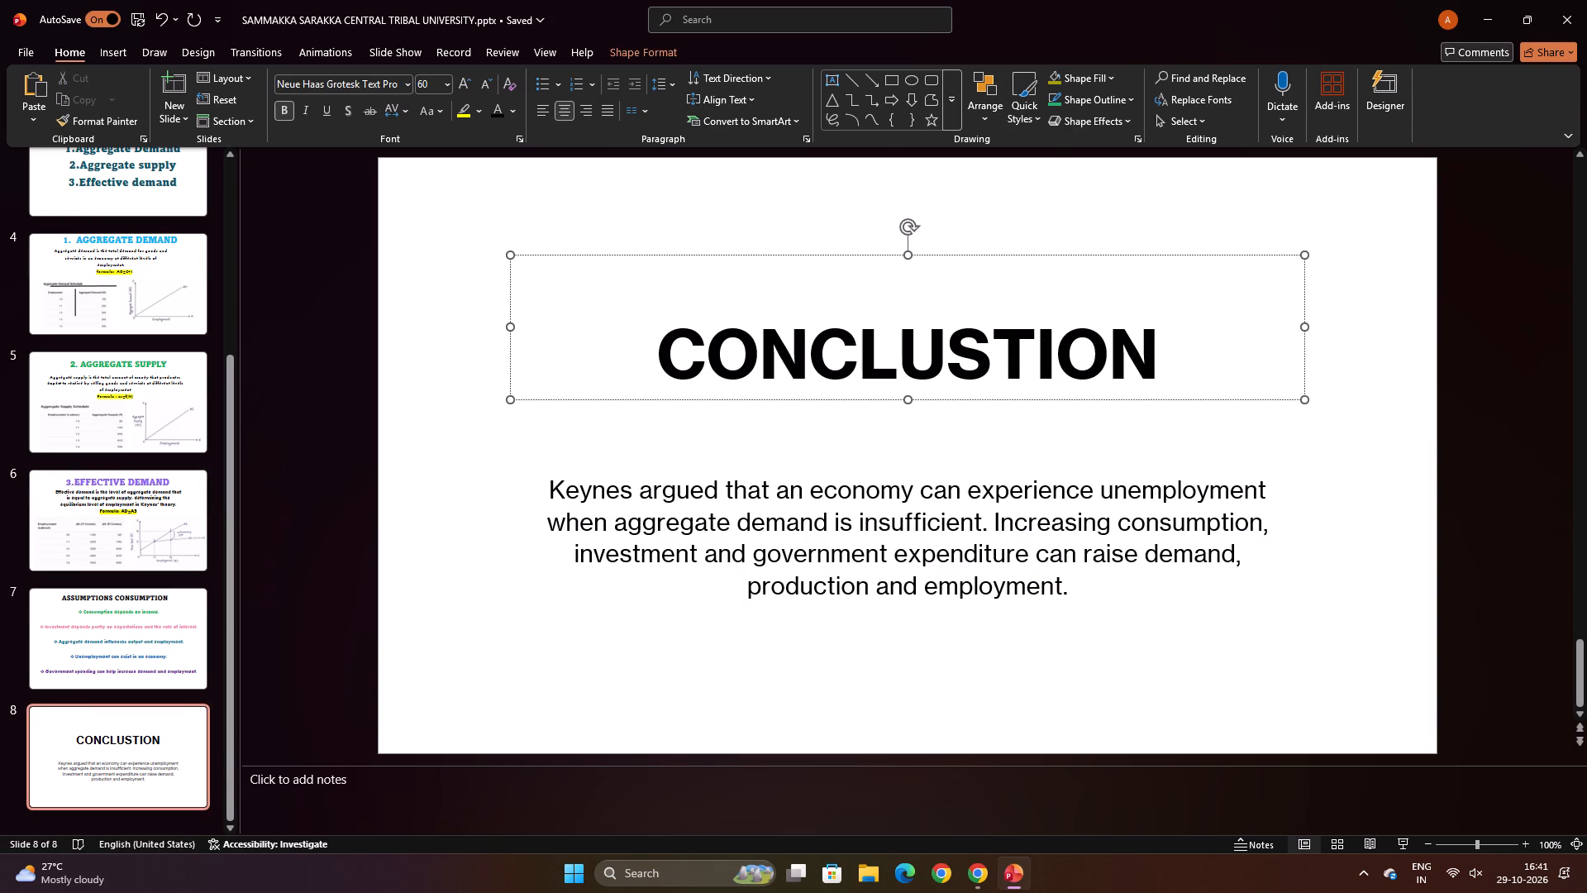
left_click_drag(908, 252, 905, 241)
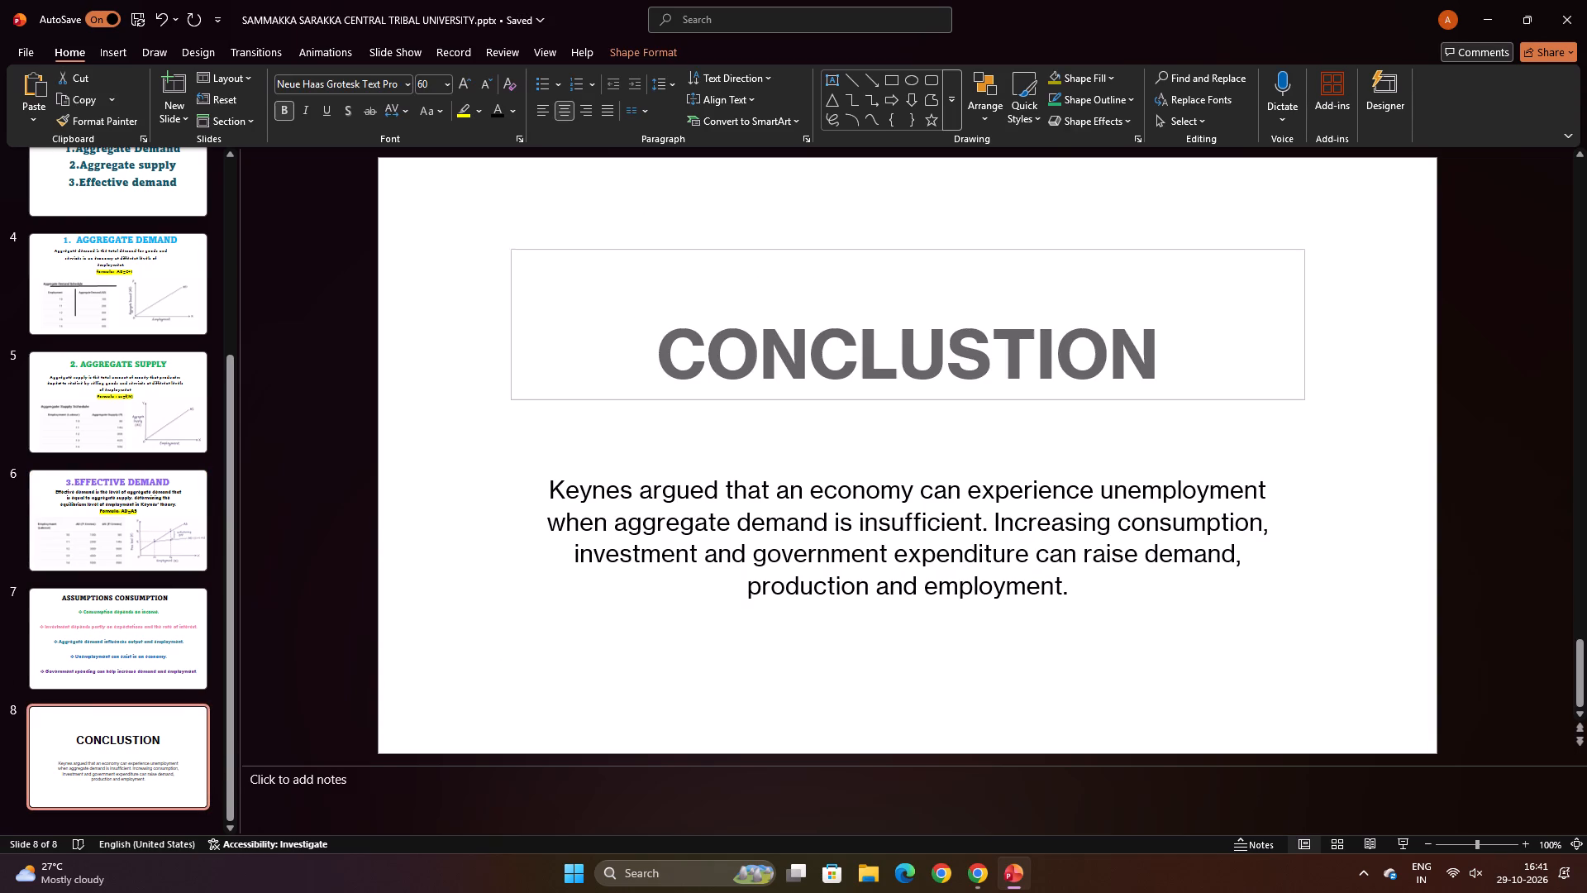
left_click_drag(905, 241, 894, 153)
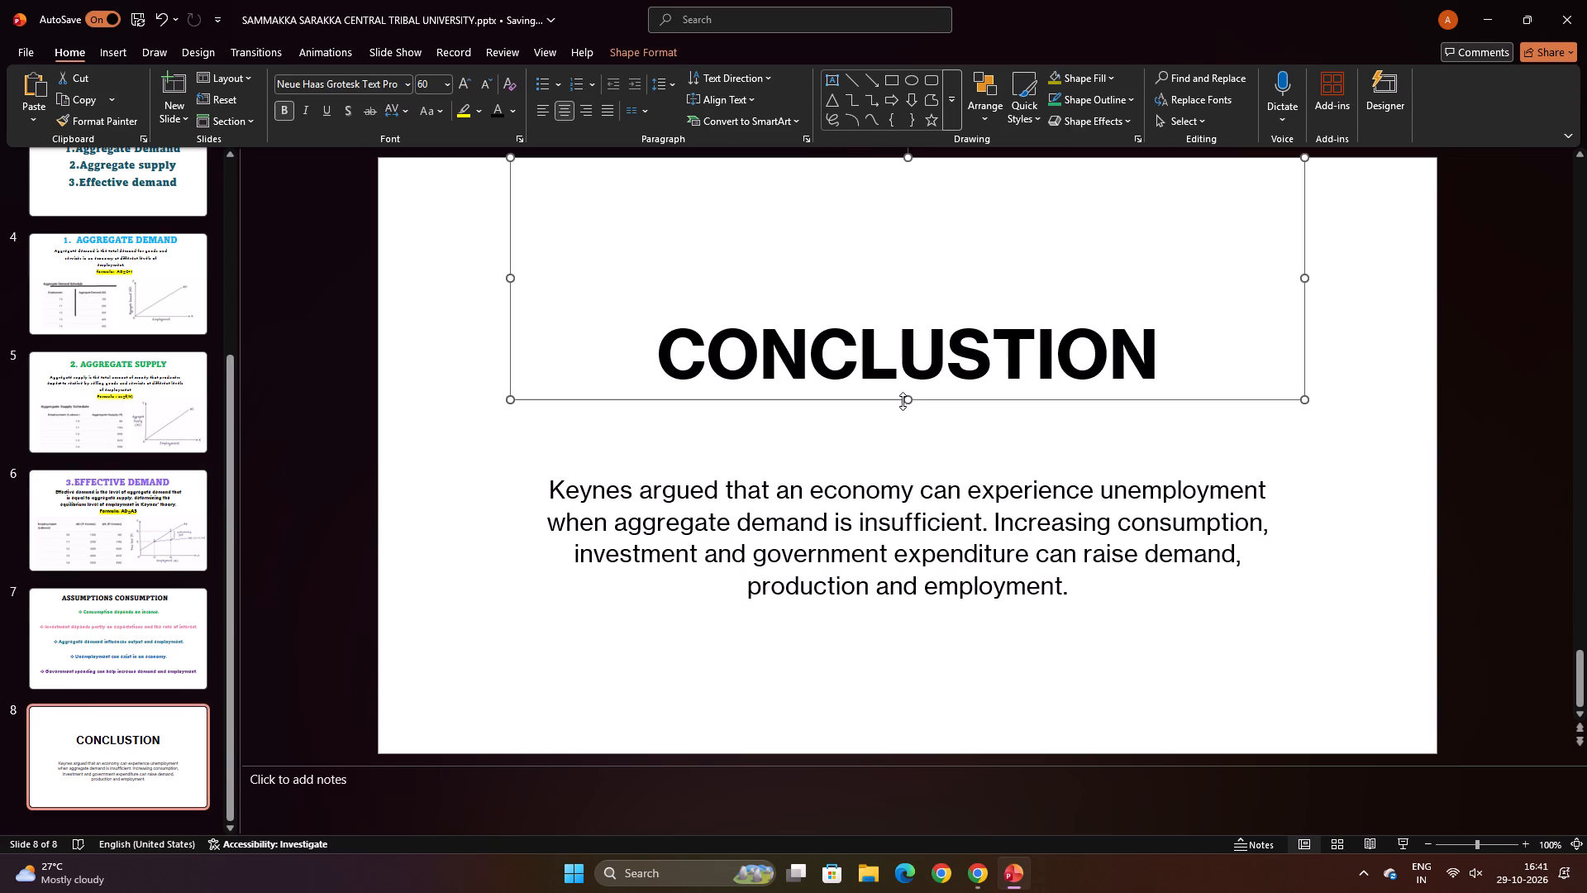
left_click_drag(905, 401, 842, 247)
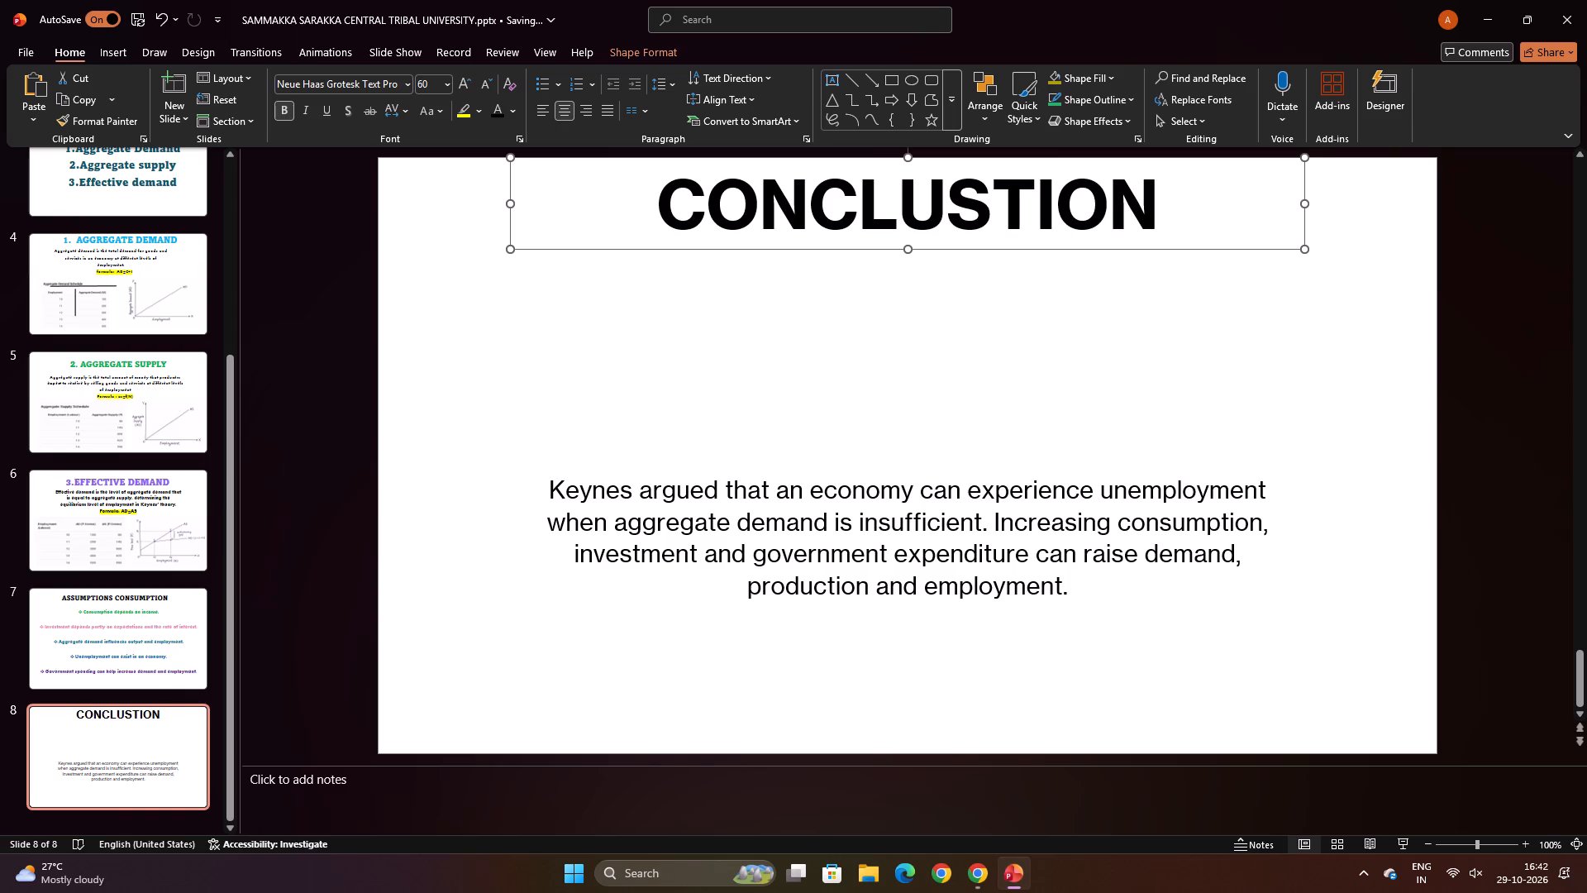
Enlarge the Keynes paragraph's text box to start just below the title and span most of the slide's width and height.
left_click(691, 498)
left_click_drag(903, 443, 903, 437)
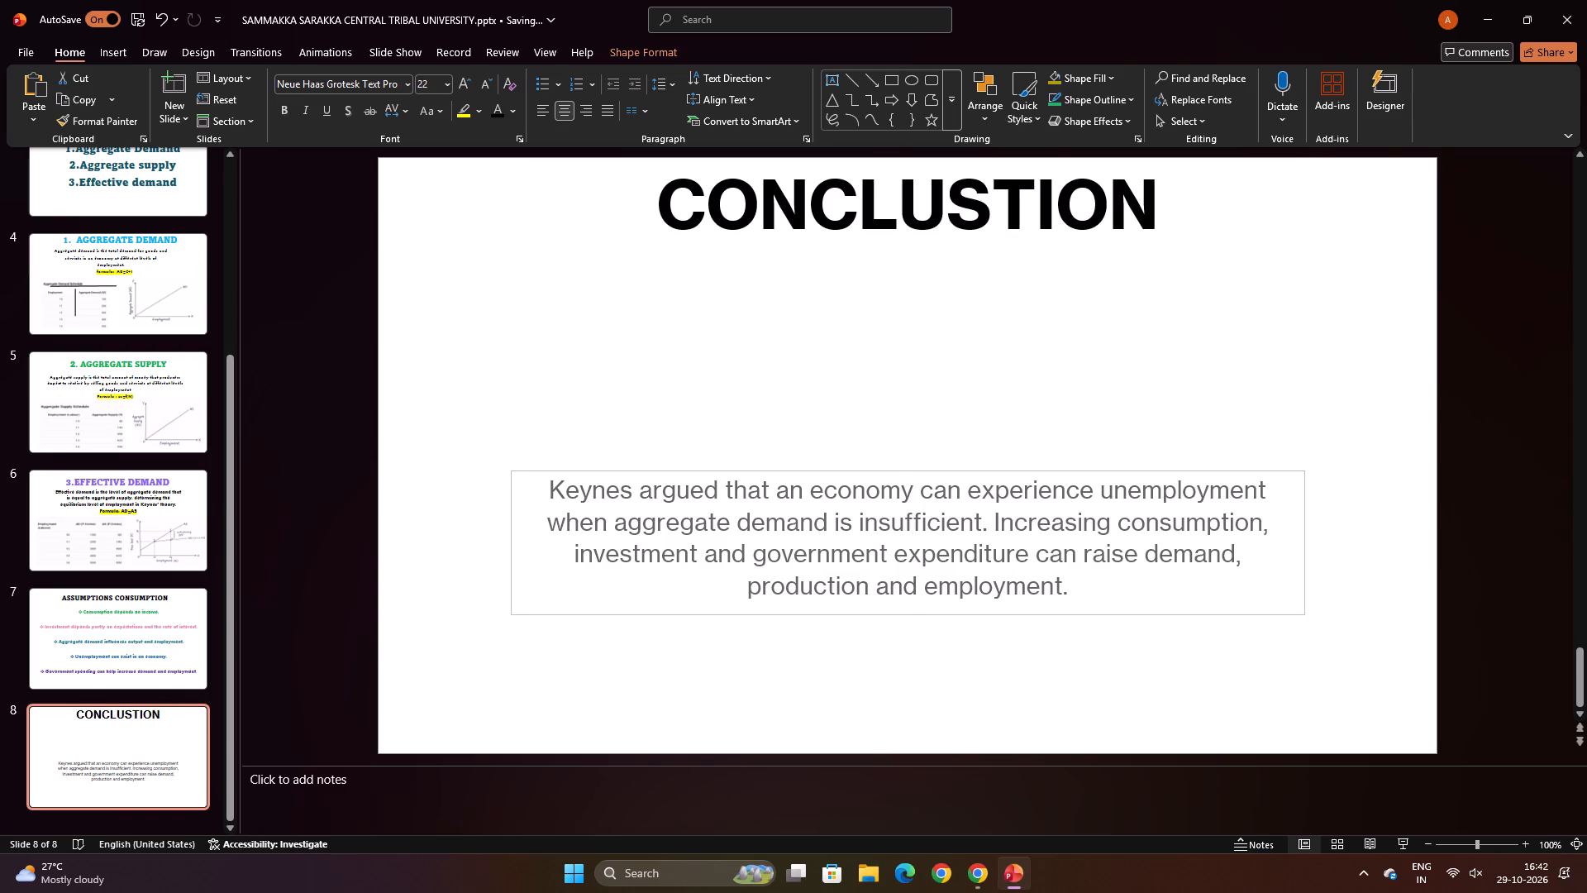
left_click_drag(903, 437, 903, 436)
left_click_drag(903, 466, 849, 290)
left_click_drag(908, 618, 892, 655)
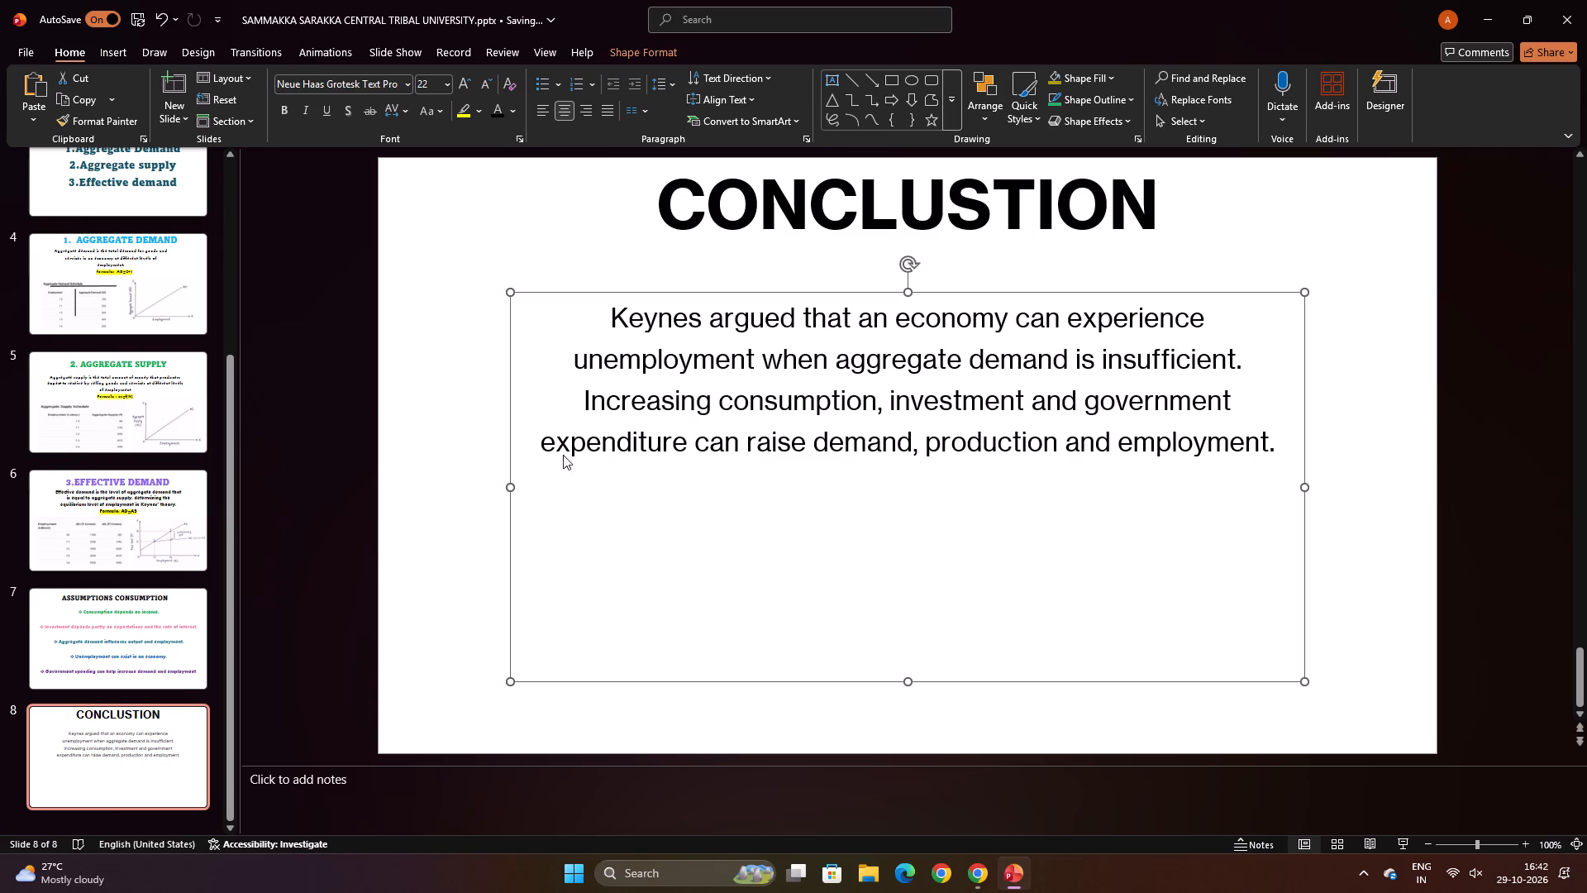
left_click_drag(511, 485, 438, 514)
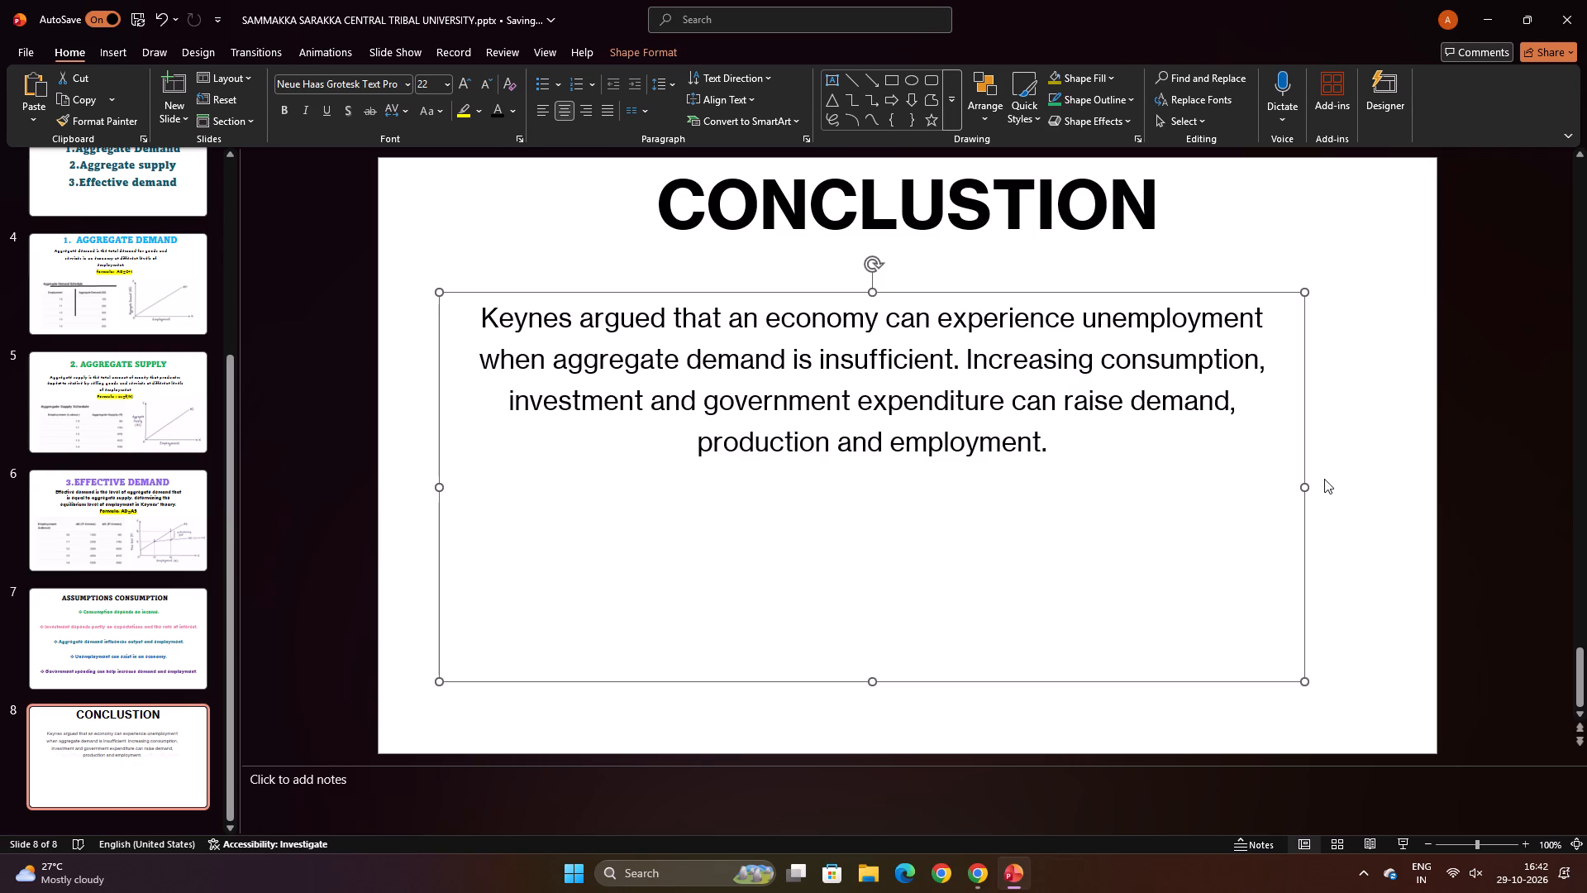
left_click_drag(1300, 484, 1441, 479)
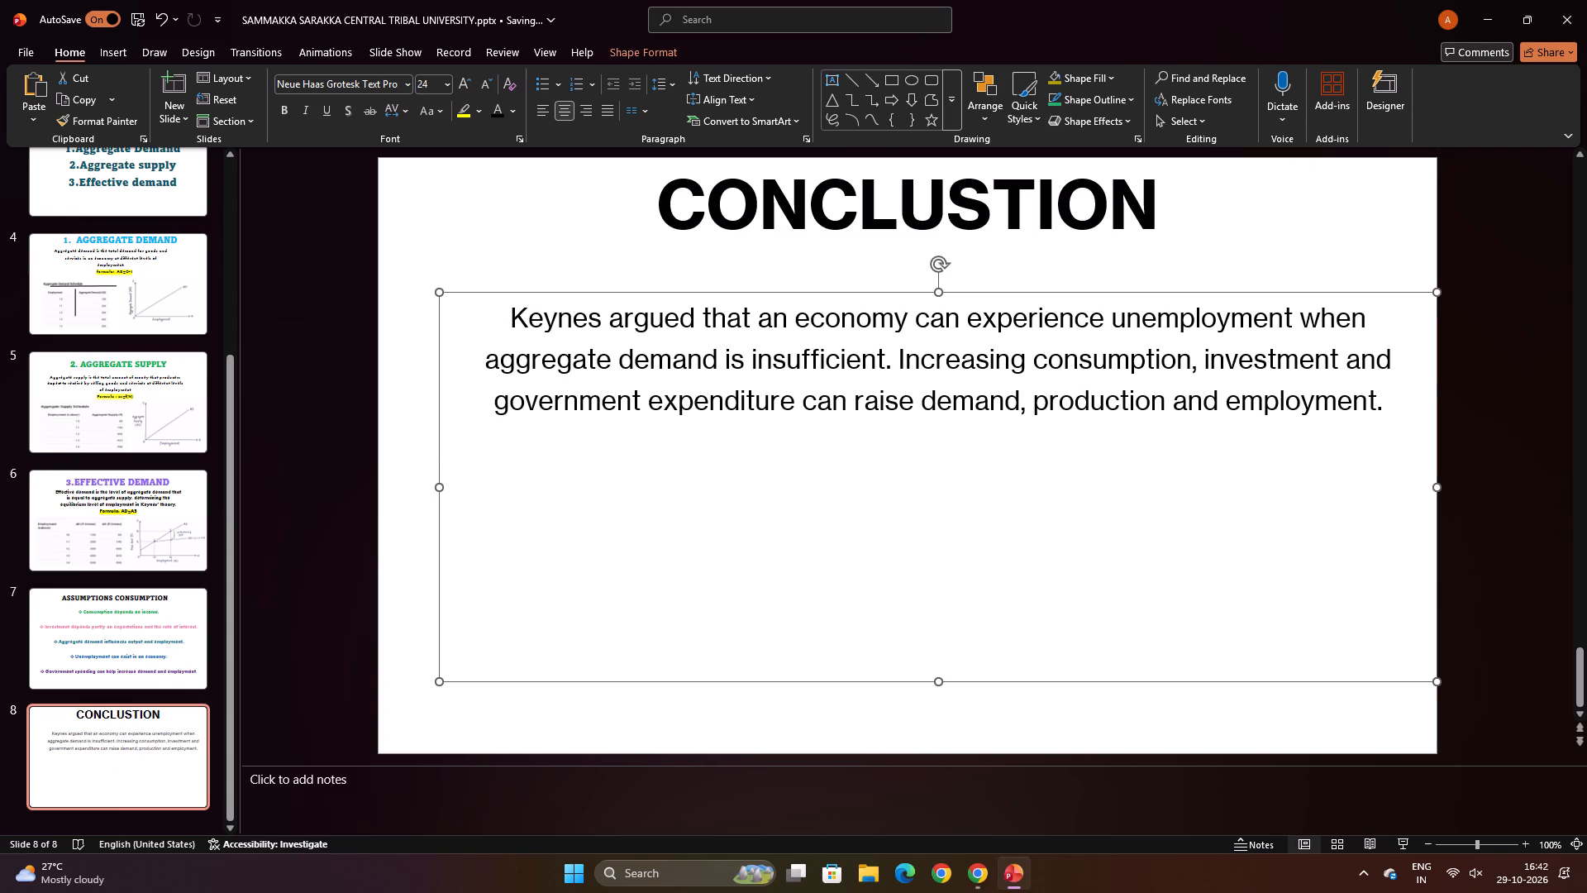
left_click_drag(939, 295, 932, 288)
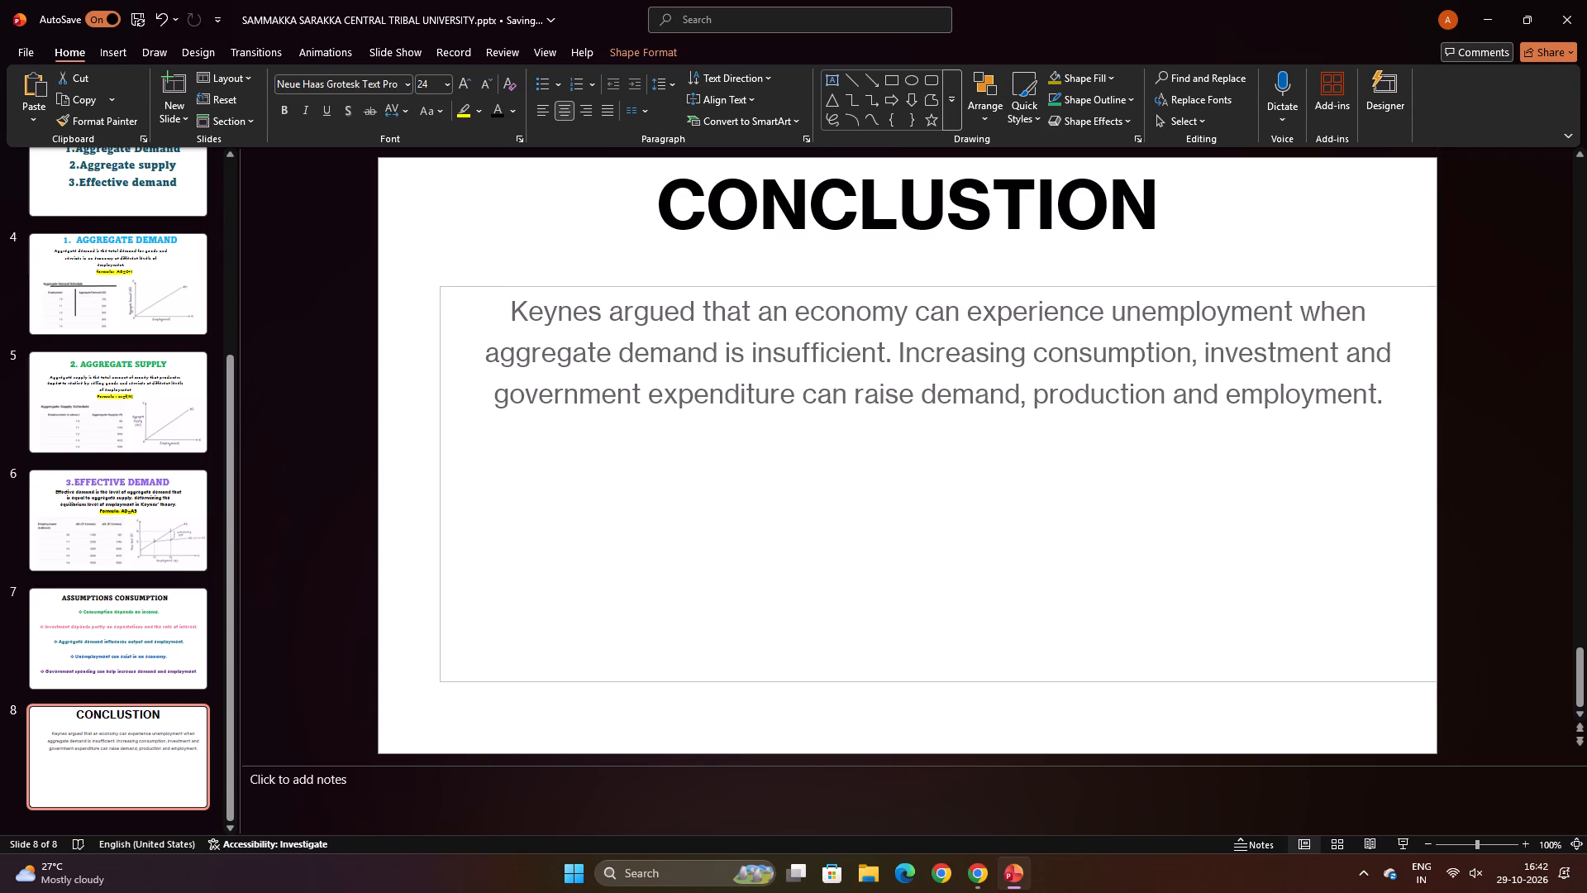
left_click_drag(932, 288, 922, 296)
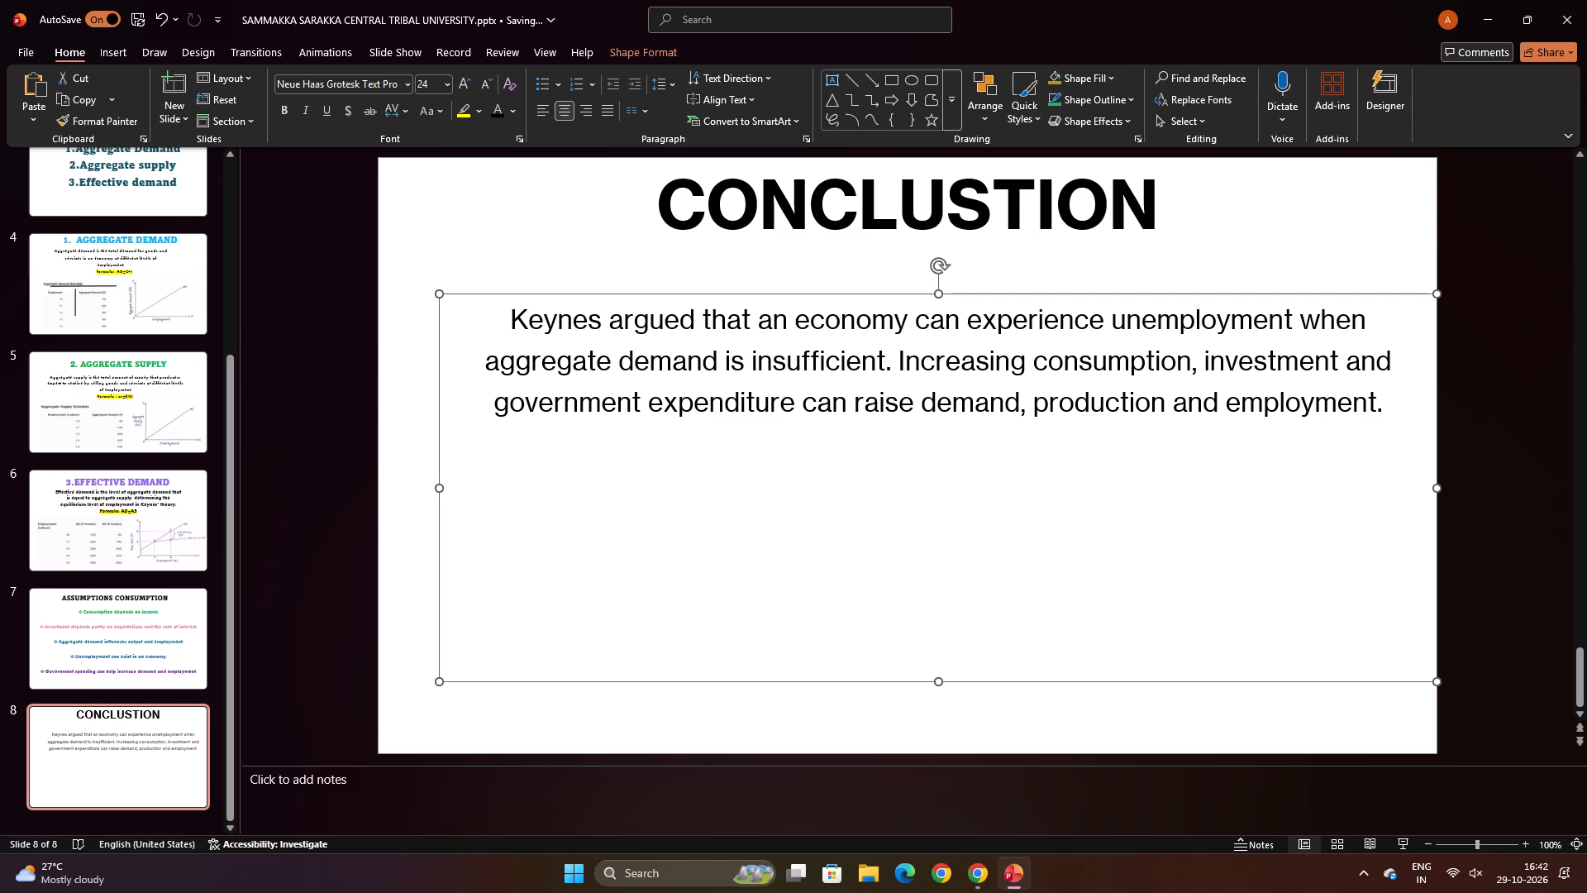
Set the whole Keynes conclusion paragraph to the Aharoni font at size 40.
left_click_drag(506, 325, 1314, 412)
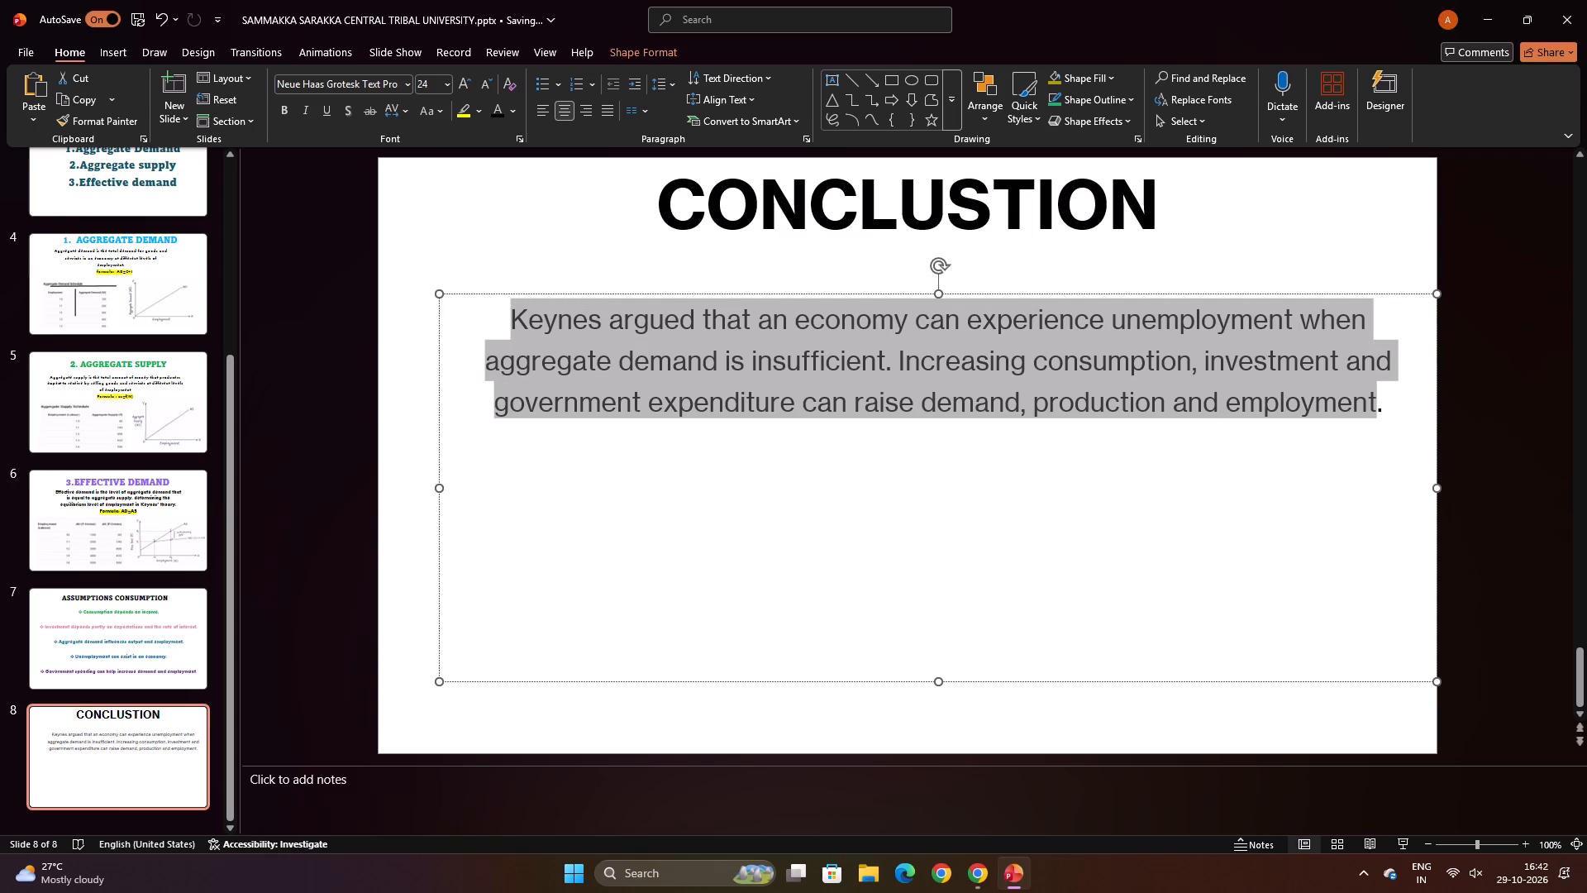
left_click_drag(1314, 412, 1389, 418)
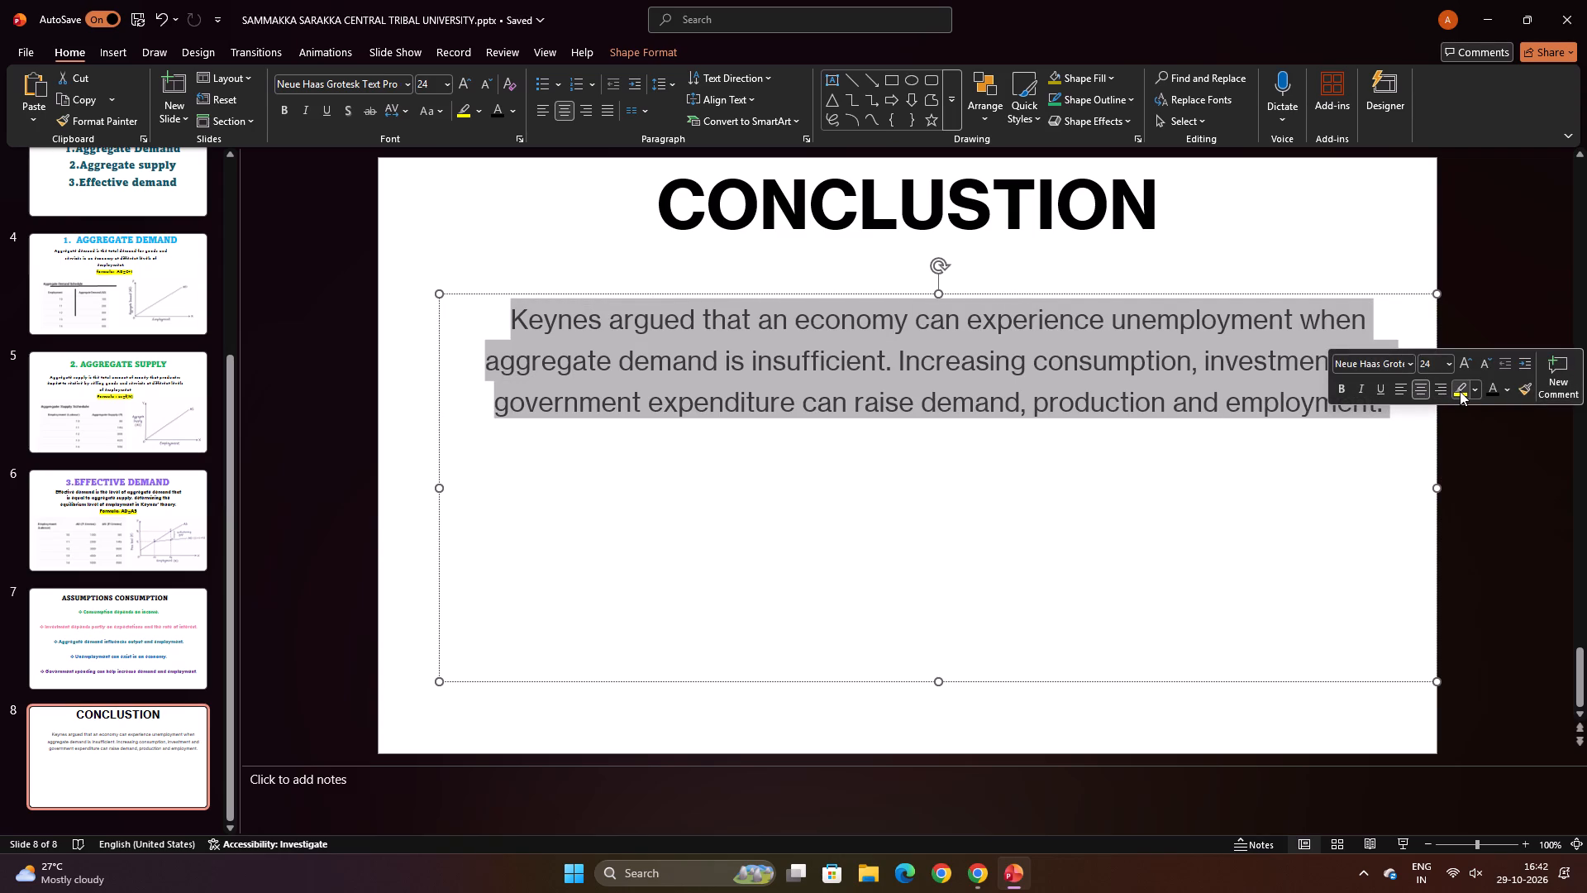
left_click(1409, 360)
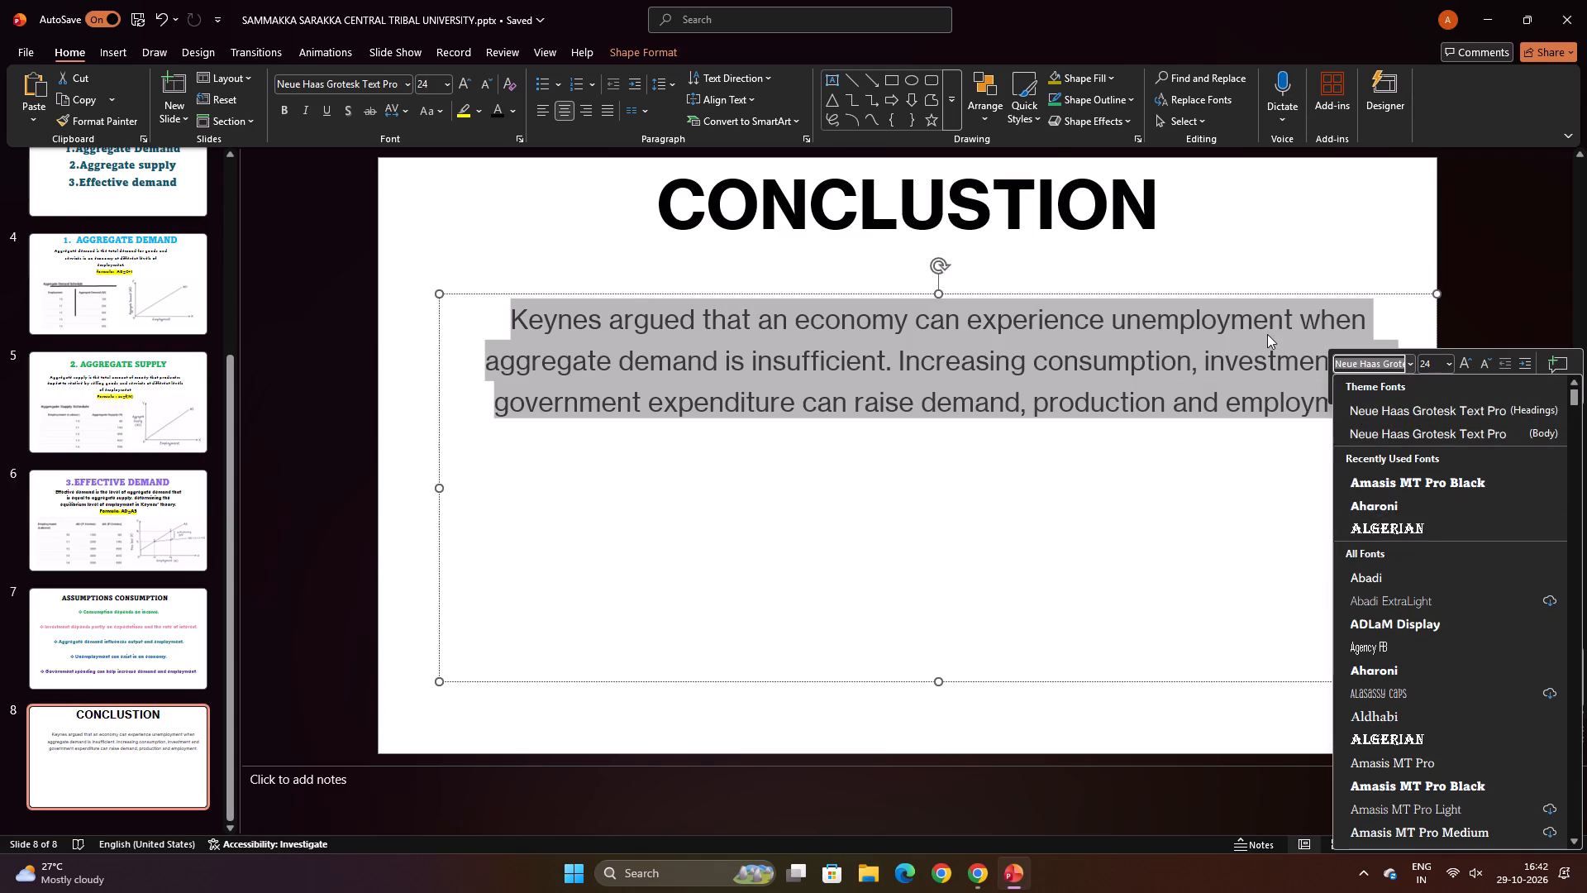
left_click(1376, 506)
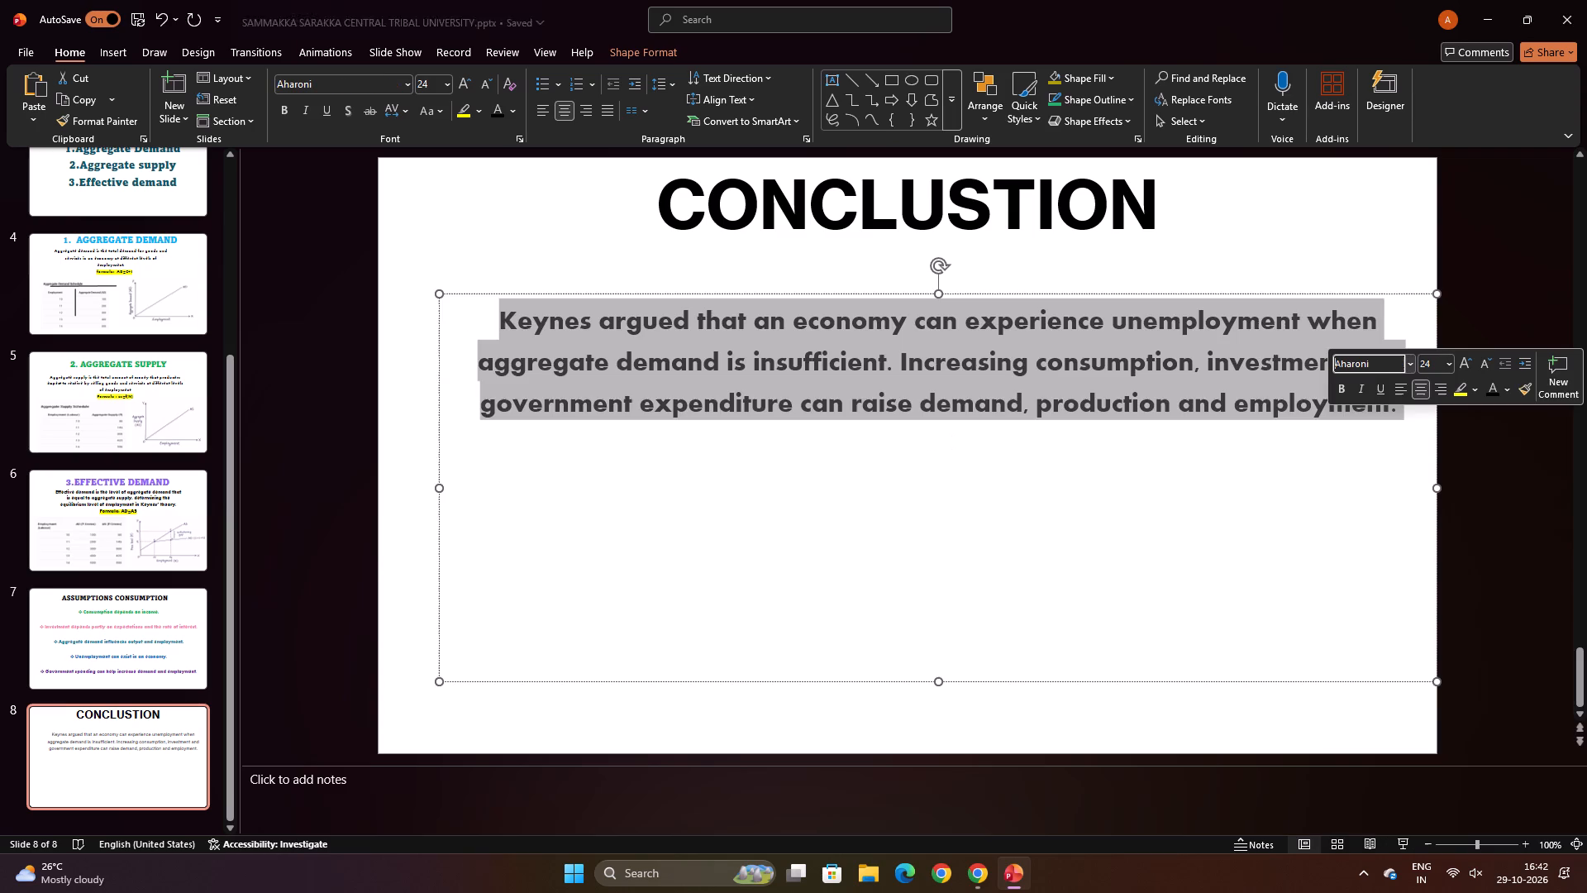
left_click(1465, 360)
left_click(1458, 369)
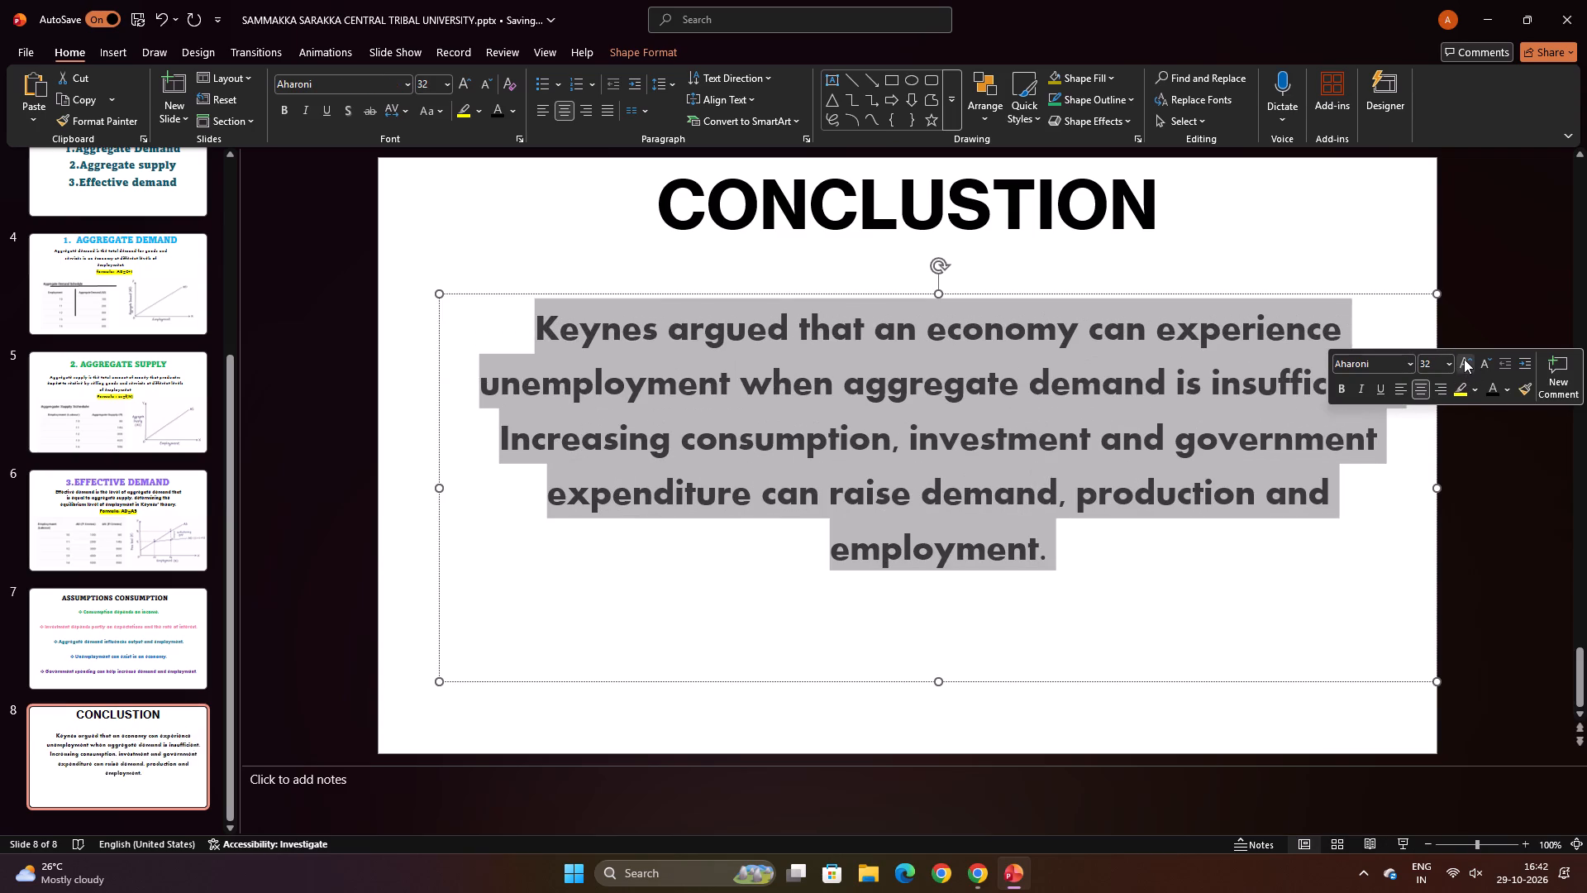
left_click(1464, 359)
left_click(1465, 356)
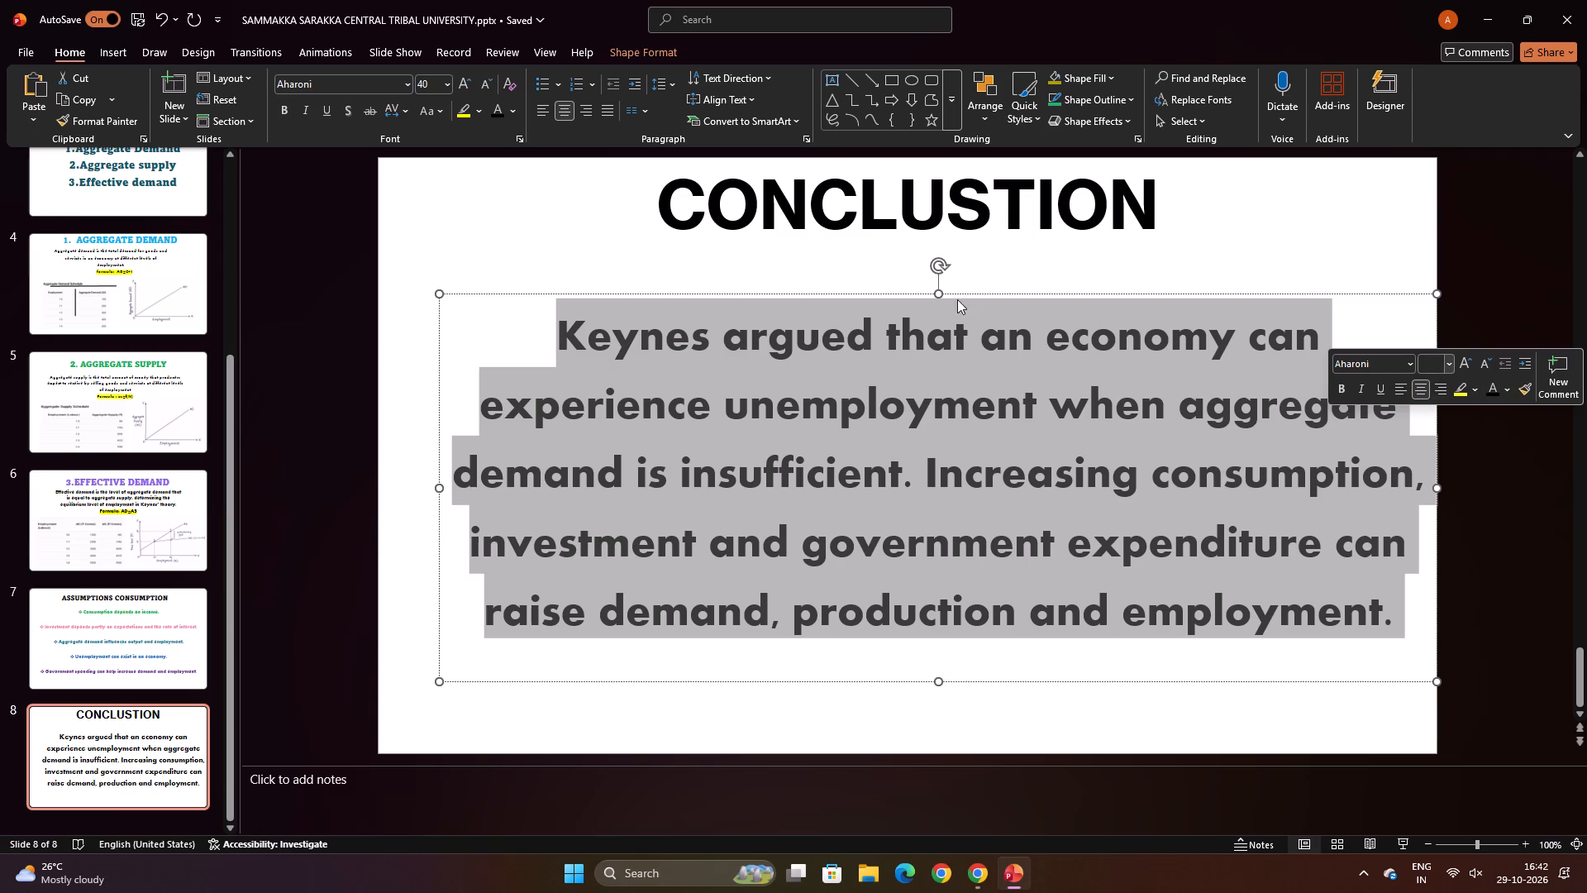
Extend the paragraph's text box on its top, left and bottom sides, and pull its right edge slightly inside the slide.
left_click_drag(935, 292, 932, 260)
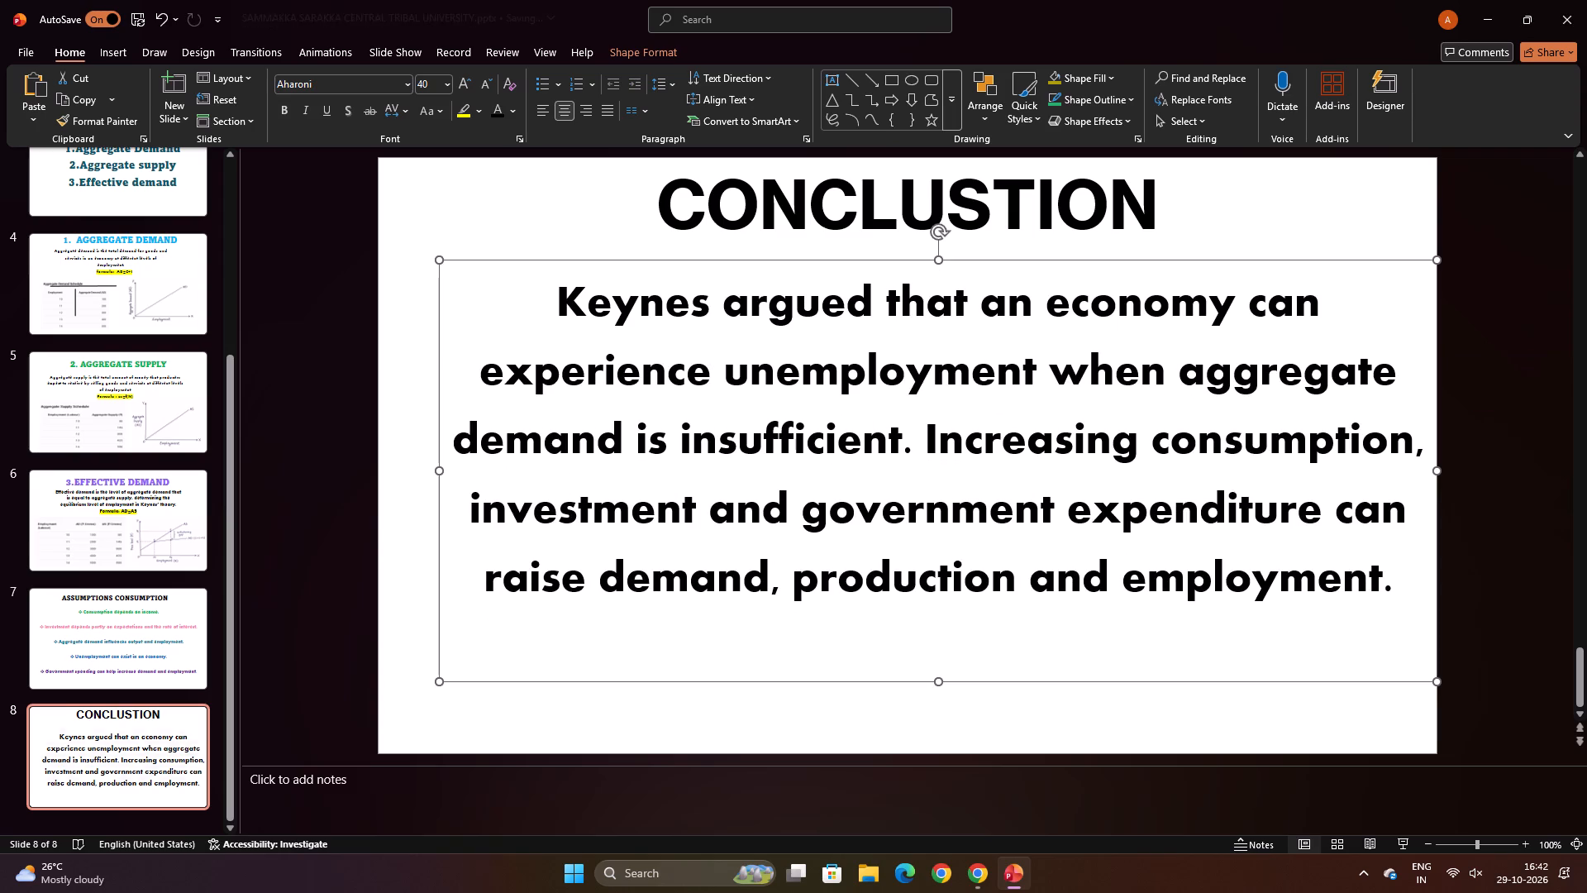
left_click_drag(435, 470, 435, 471)
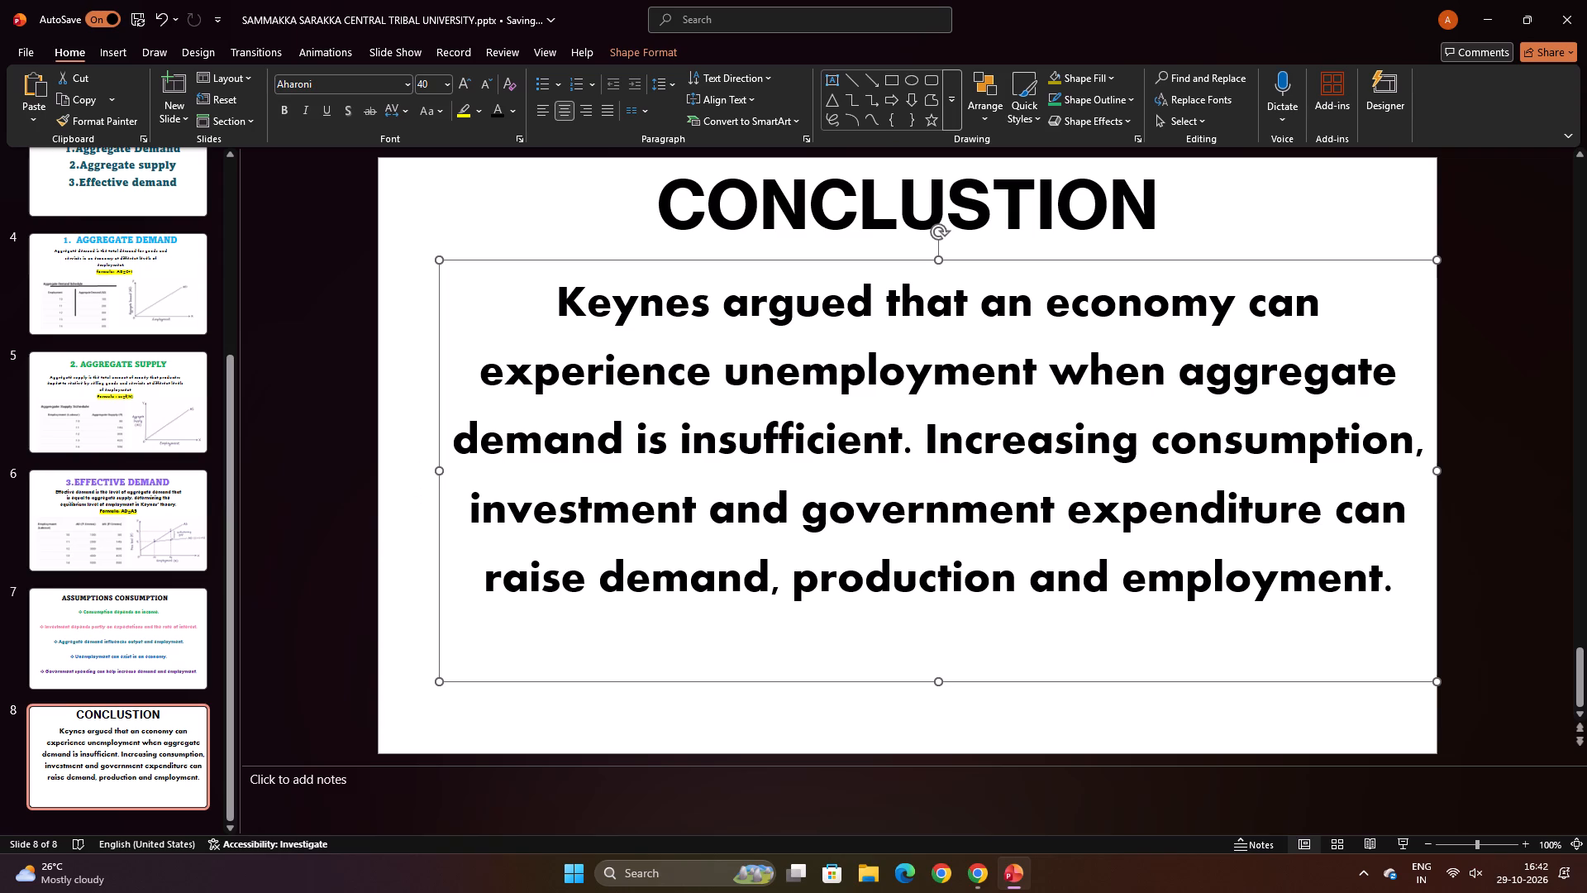
left_click_drag(435, 471, 396, 490)
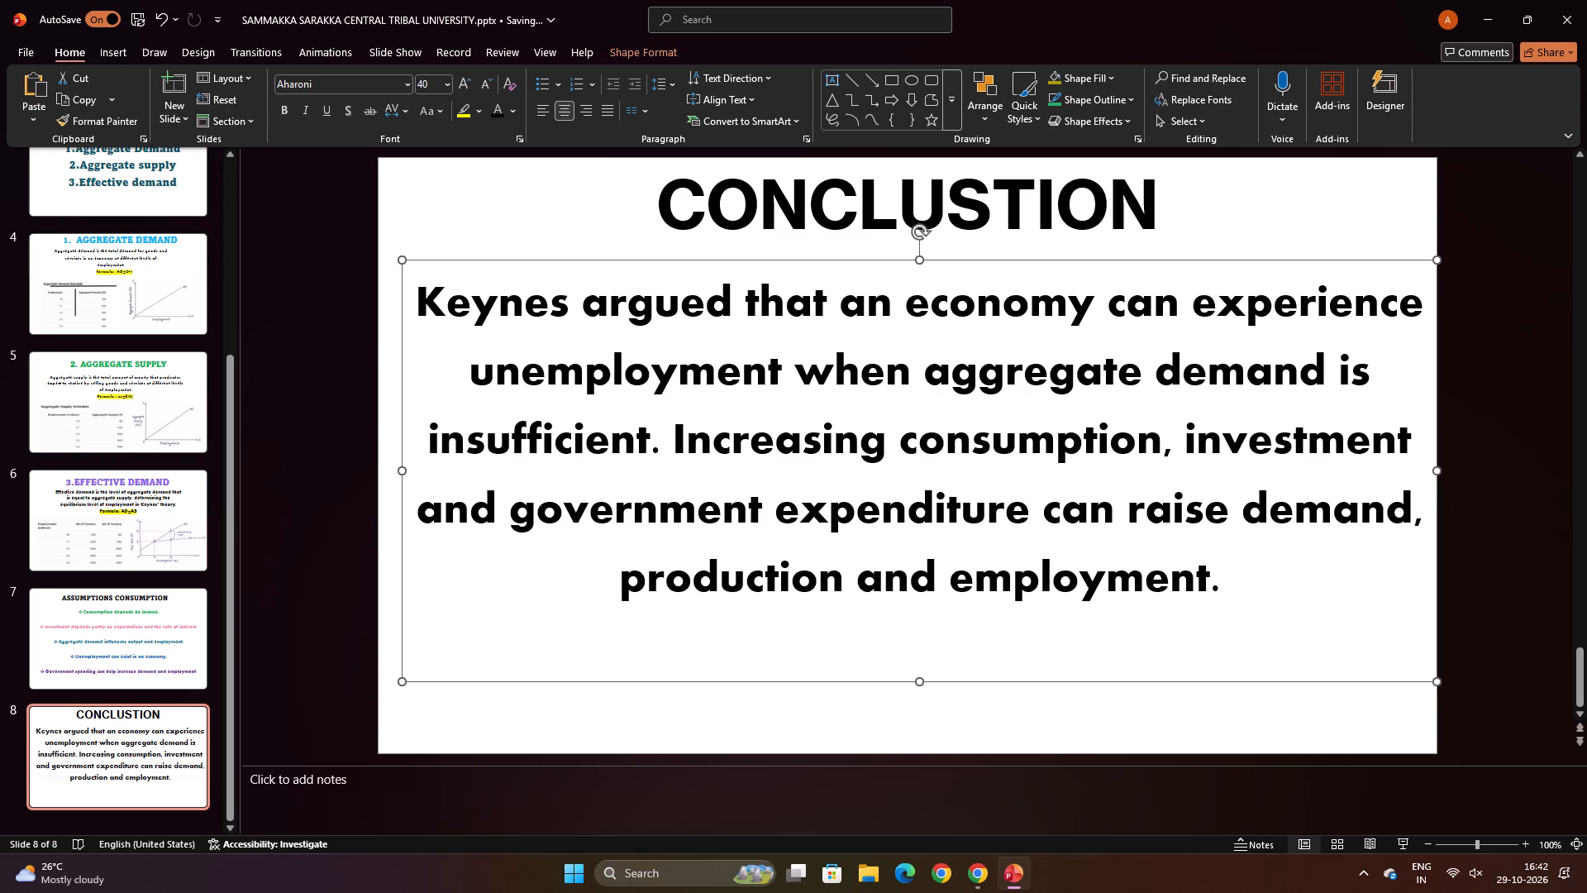
left_click_drag(924, 683, 927, 723)
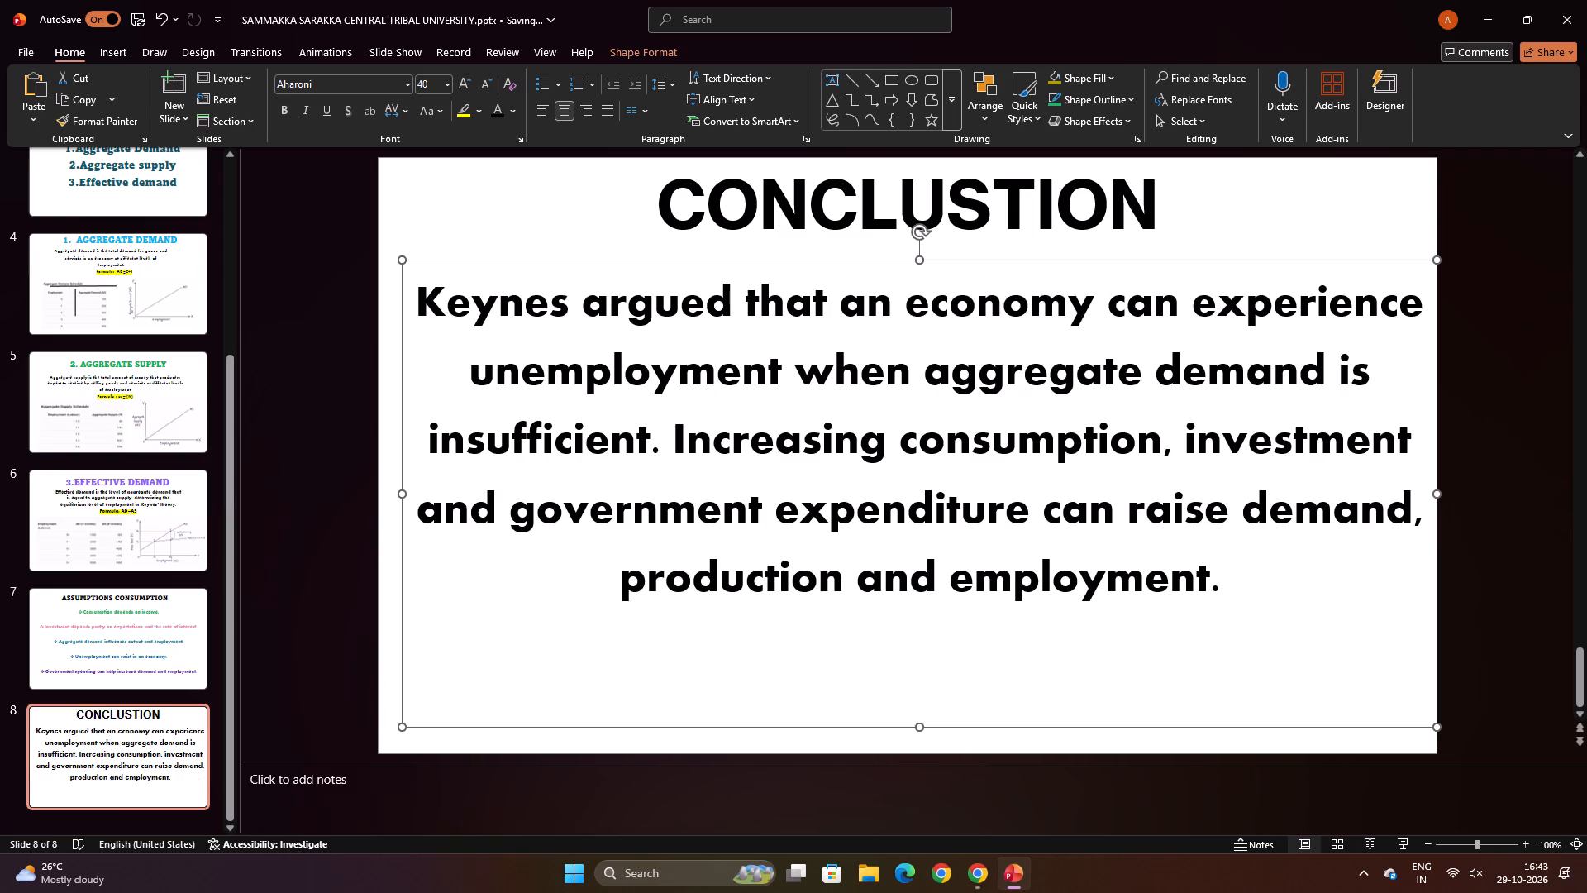
left_click_drag(1437, 494, 1422, 504)
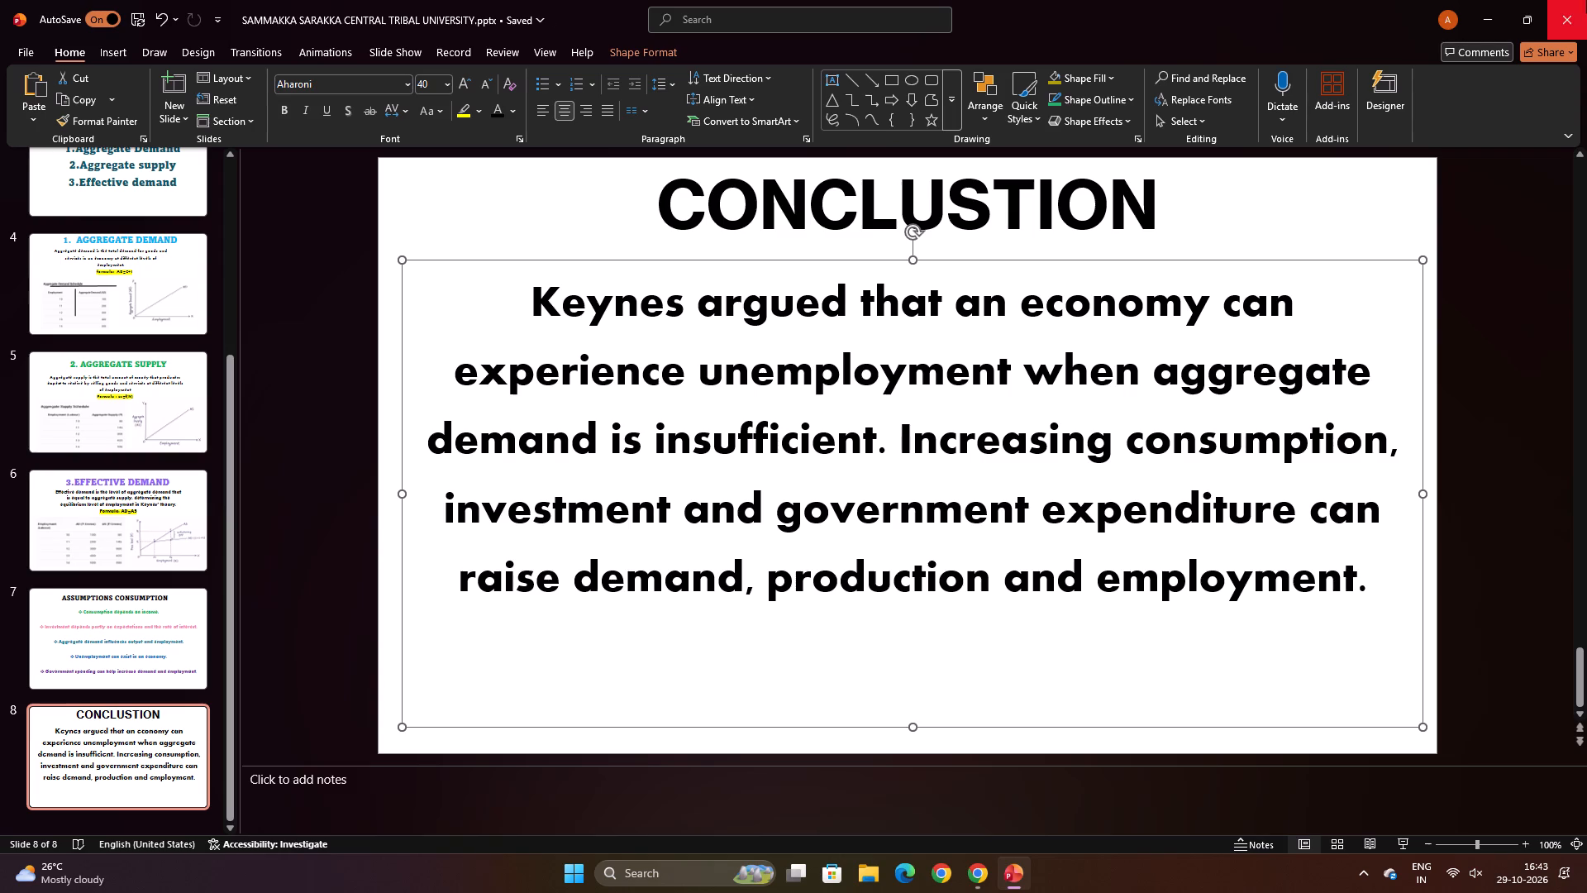
Move the paragraph's text box down to leave a gap below the title, and narrow it slightly from its right edge.
left_click(912, 259)
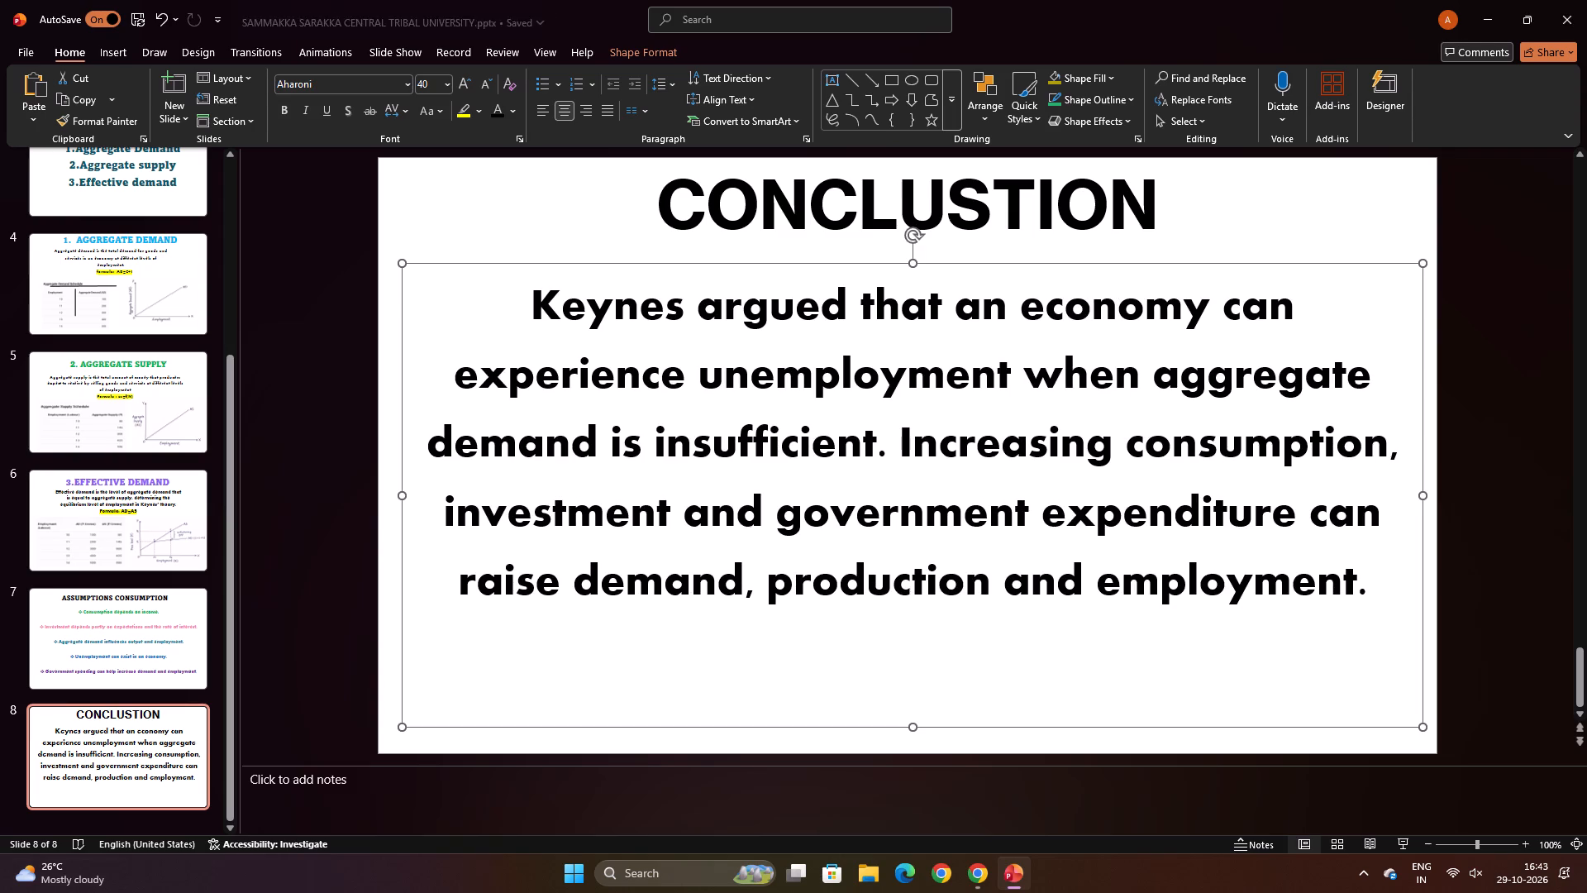
left_click_drag(912, 256, 918, 289)
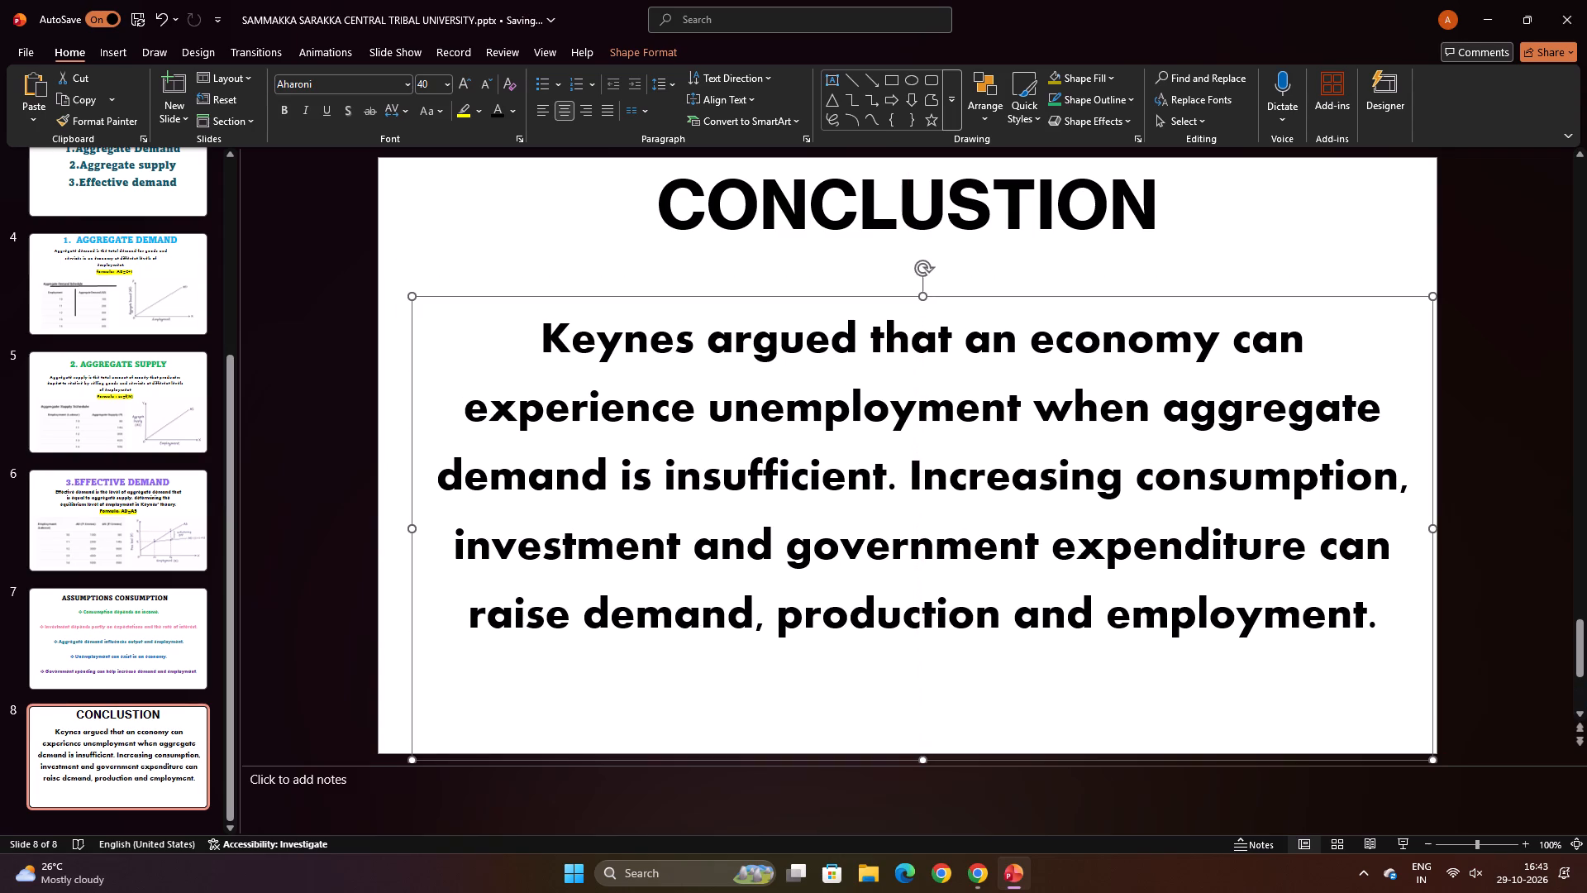
left_click(780, 260)
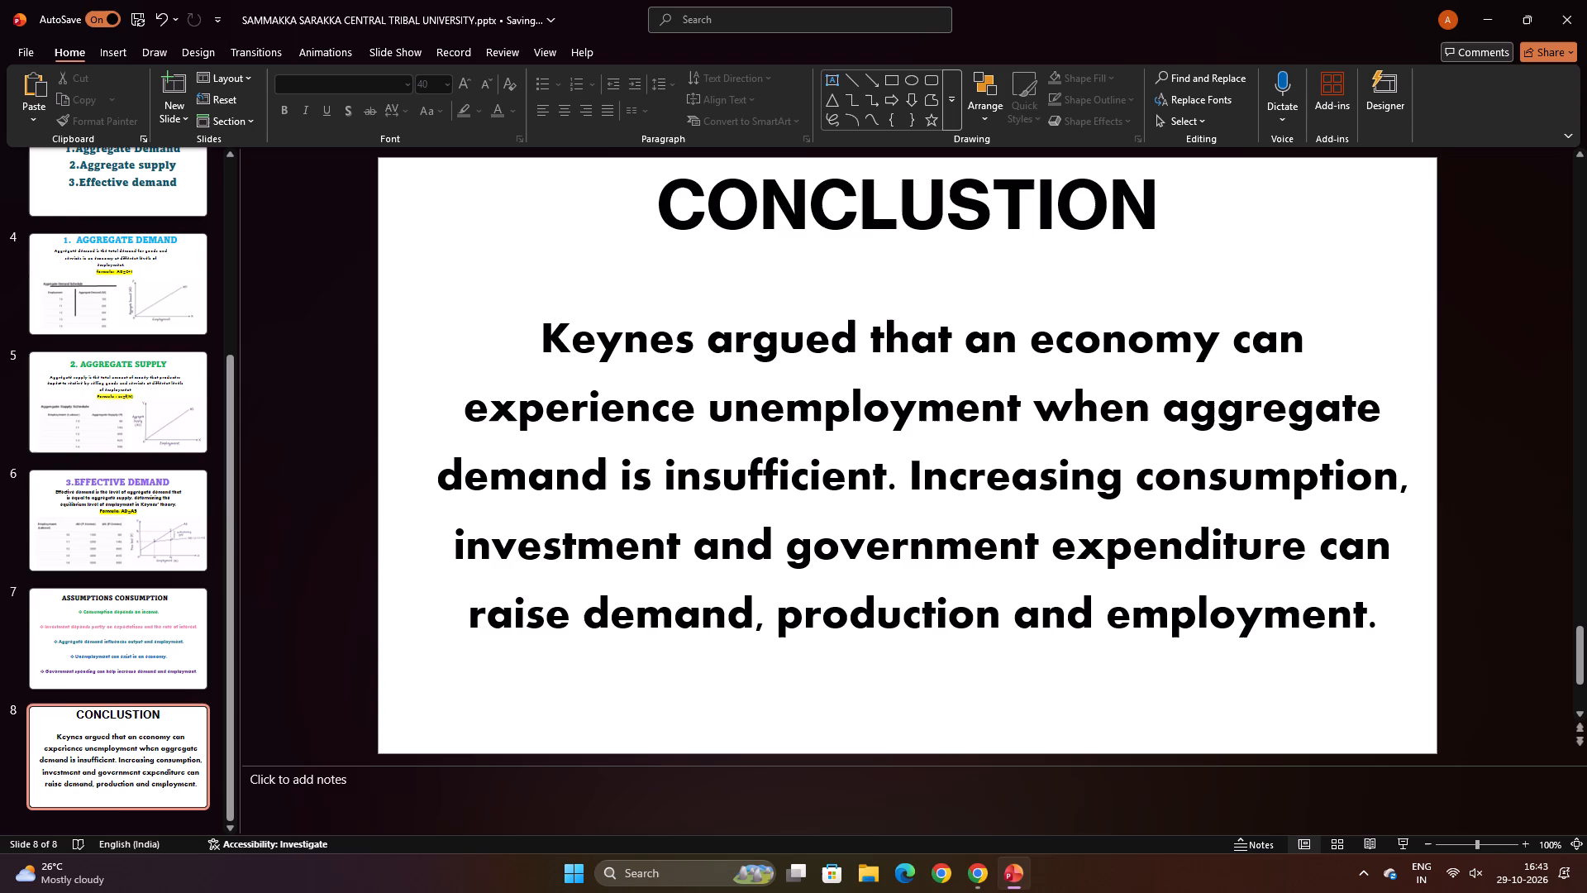
left_click(663, 385)
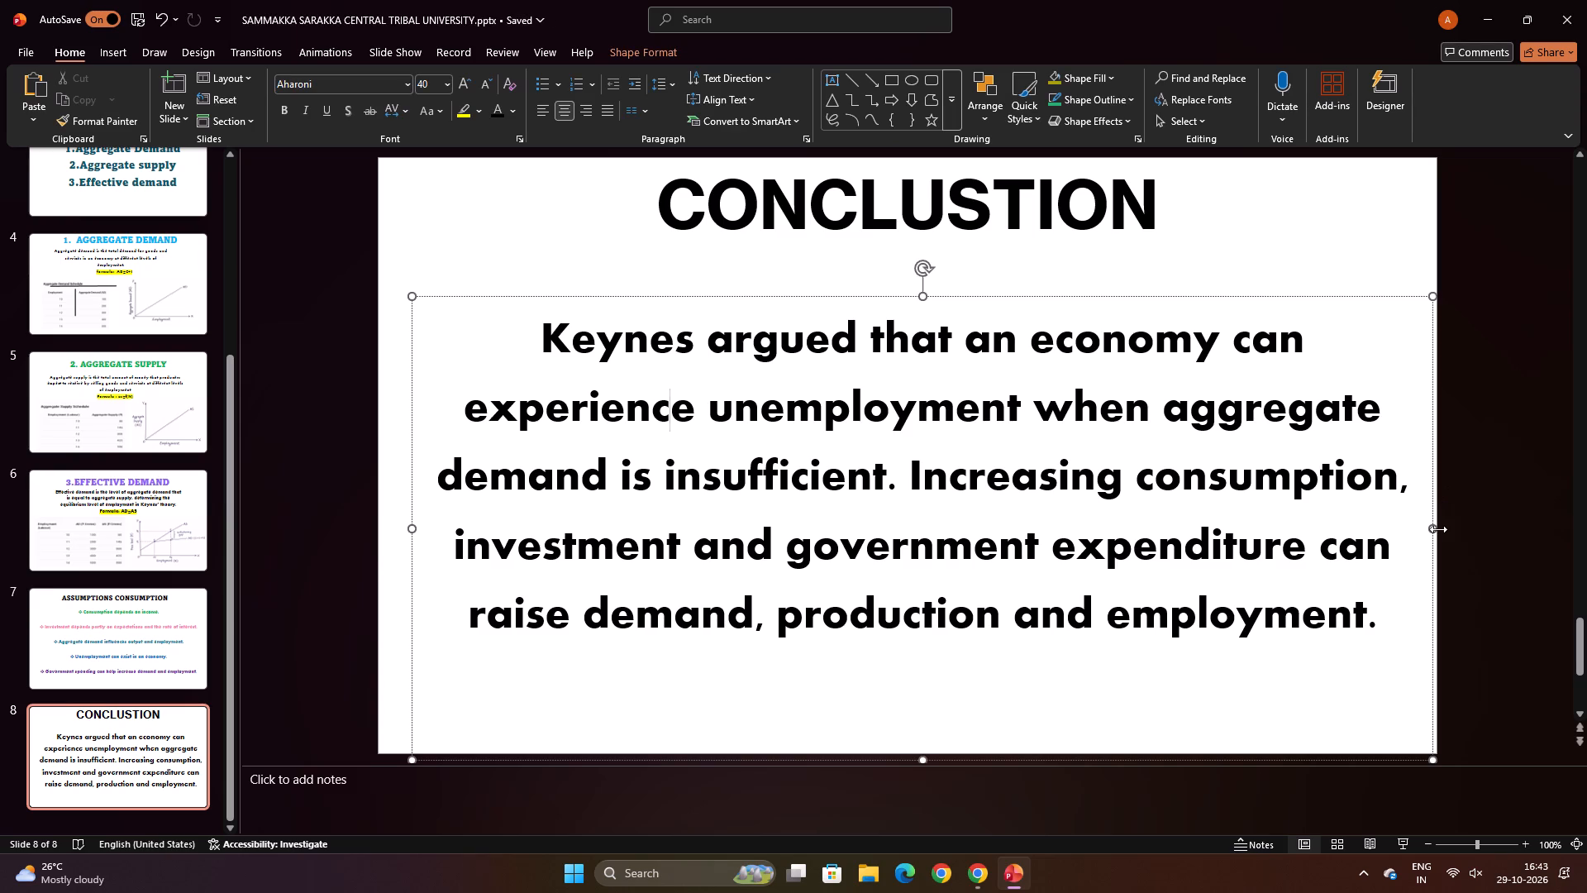
left_click_drag(1437, 530, 1419, 540)
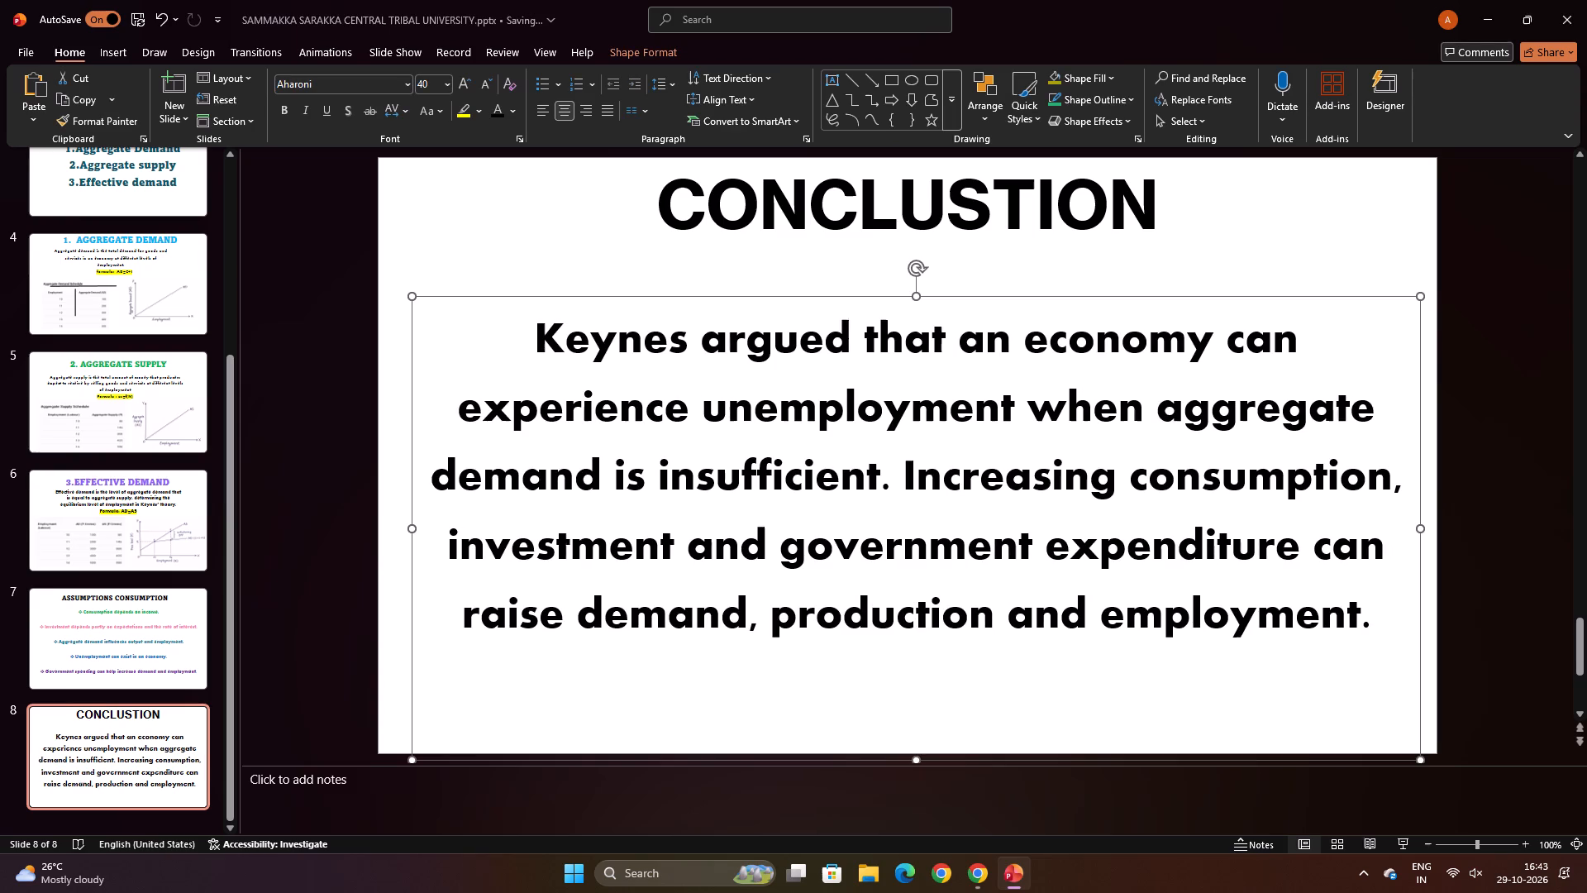
left_click(894, 259)
left_click(423, 382)
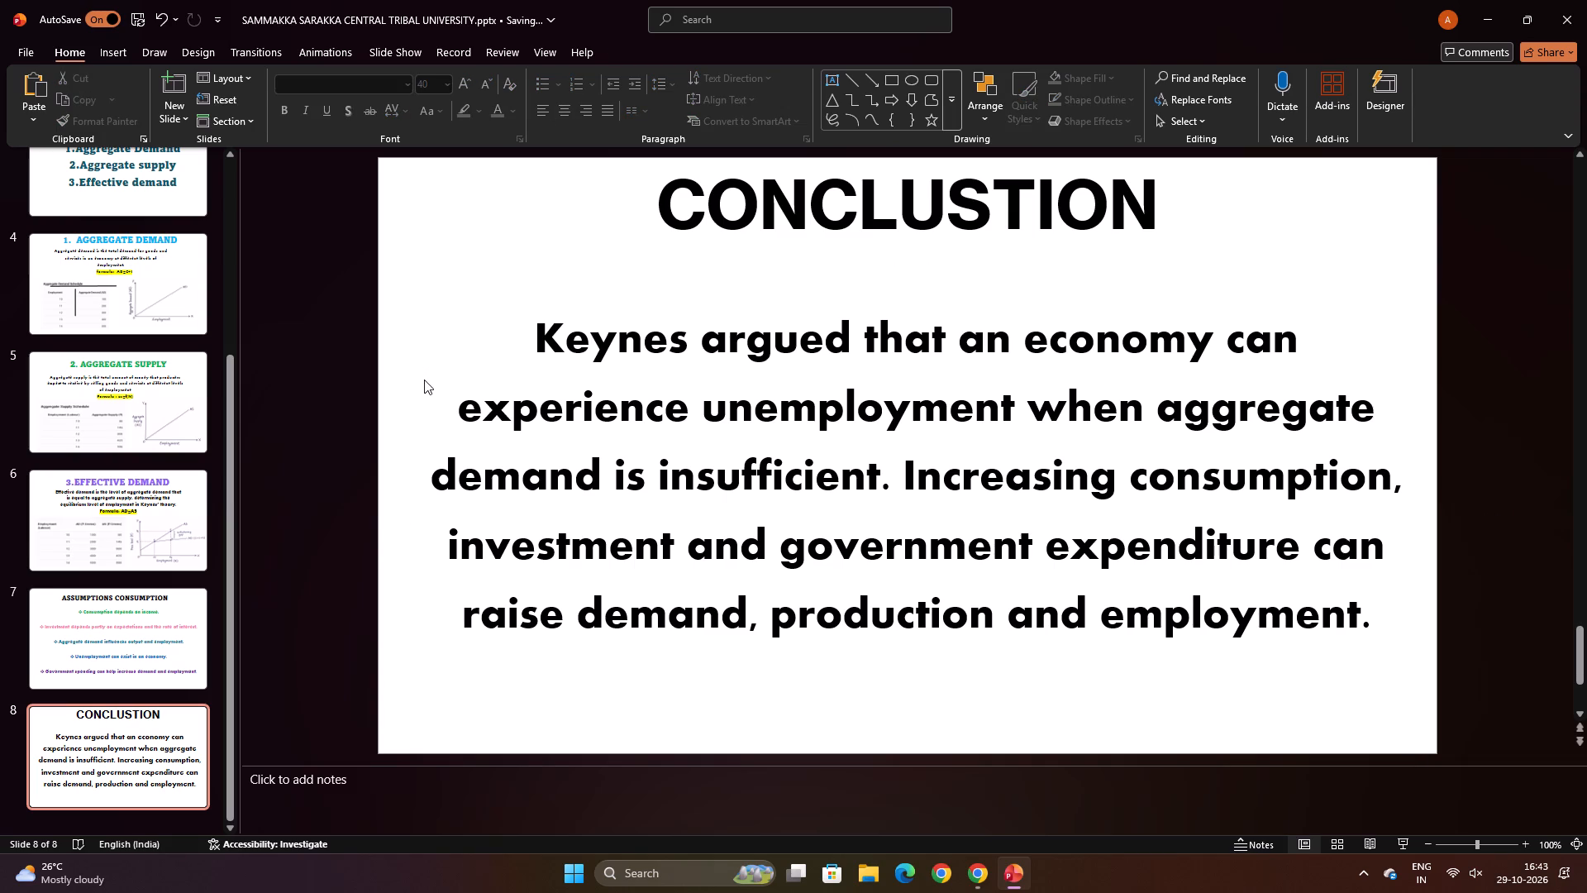
Colour the conclusion slide's title text with the darker pink shade from the theme colours.
left_click(433, 369)
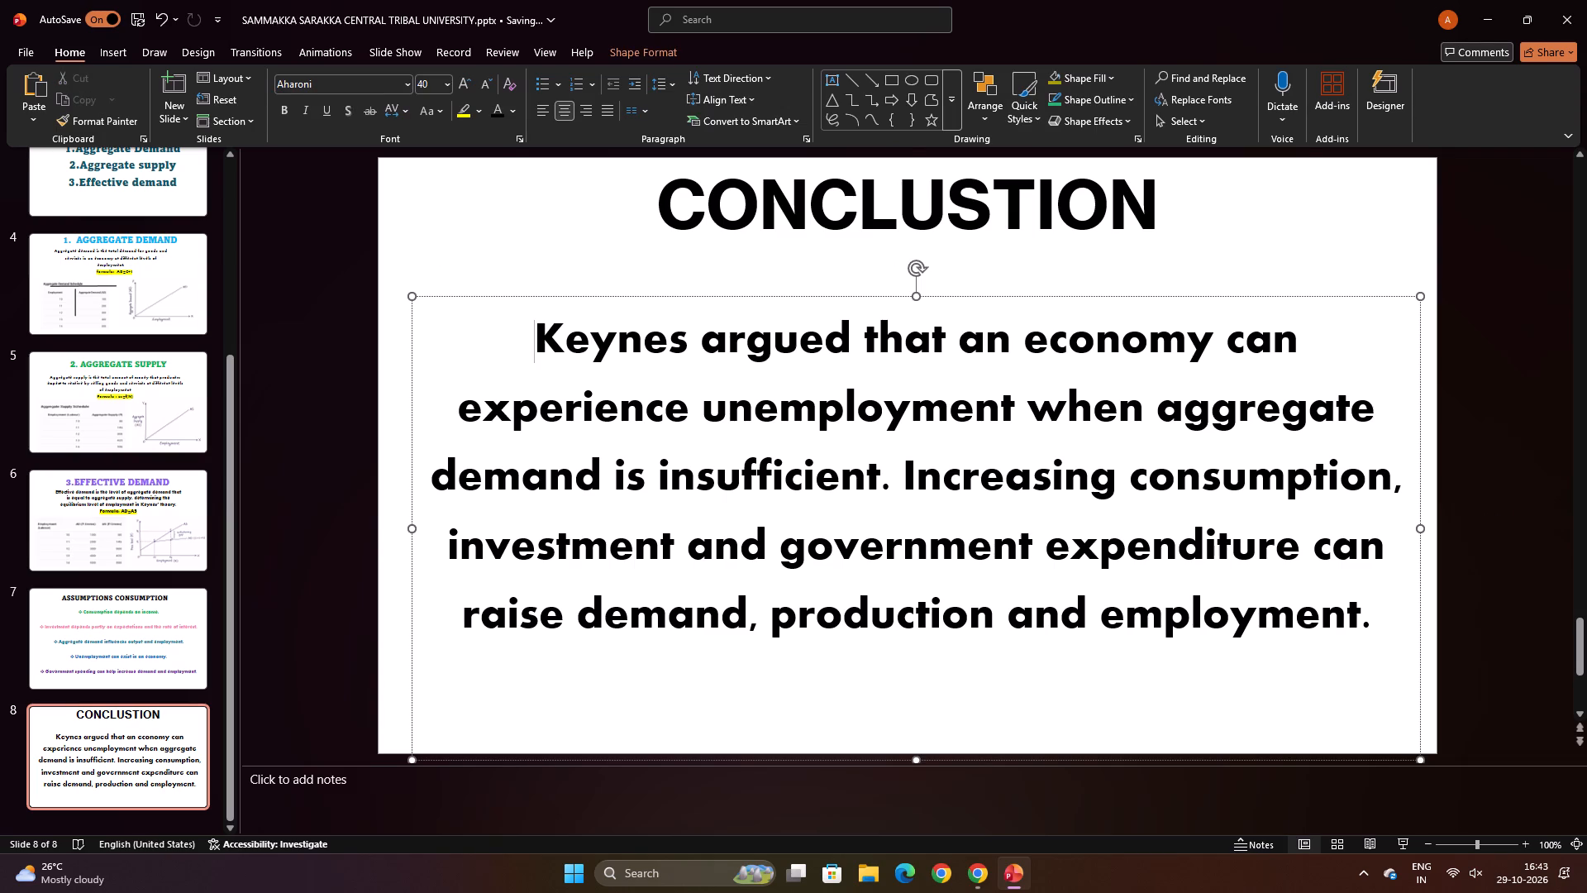
left_click_drag(665, 180, 1169, 232)
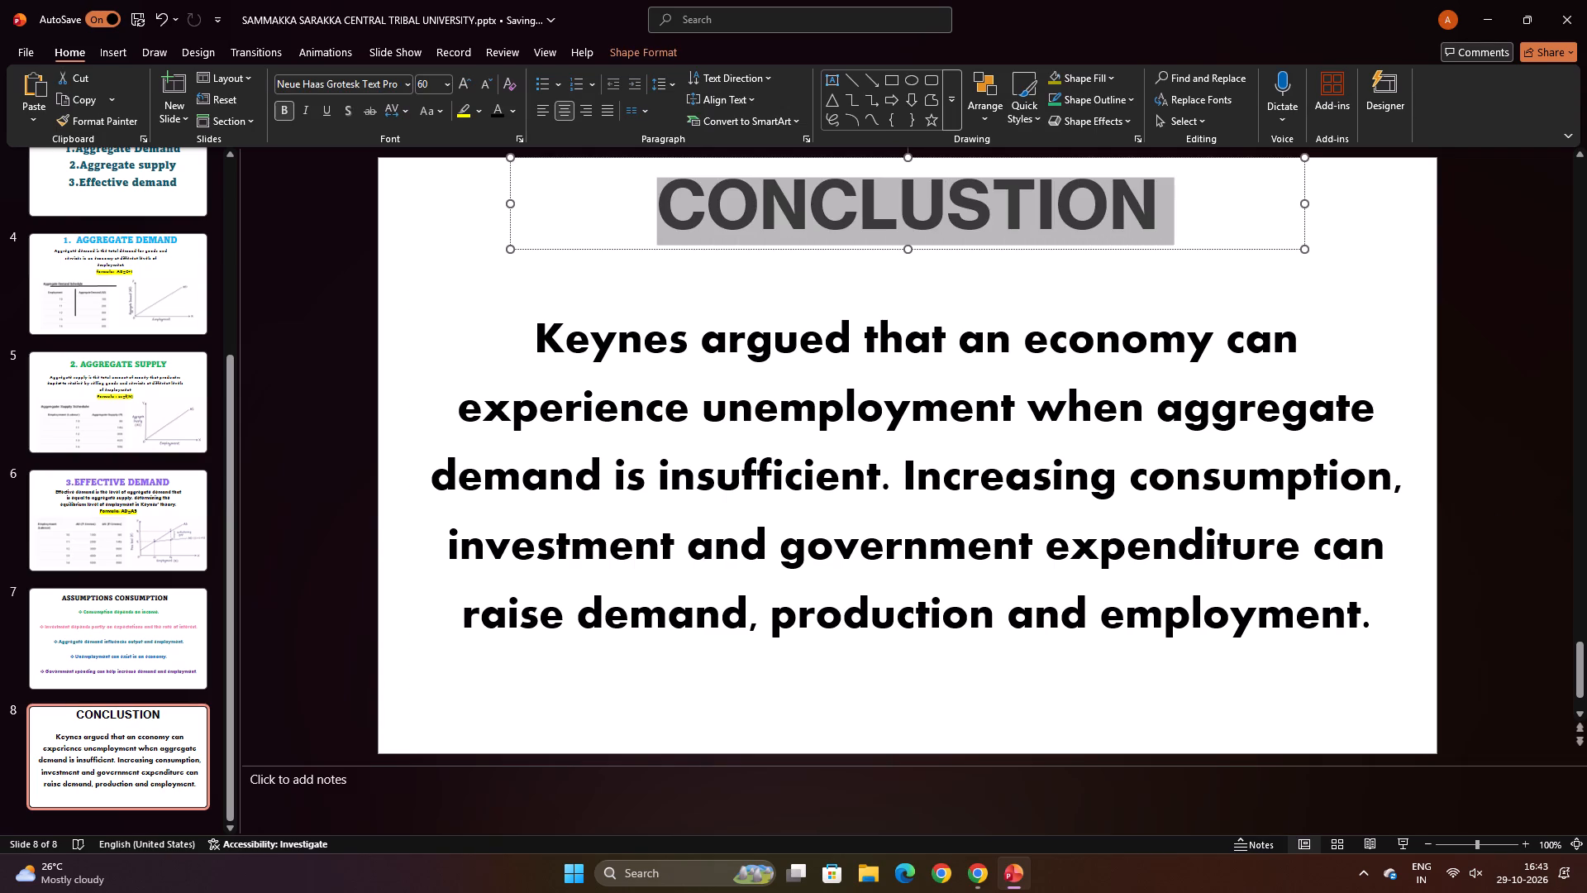
left_click_drag(1169, 232, 1174, 232)
right_click(936, 223)
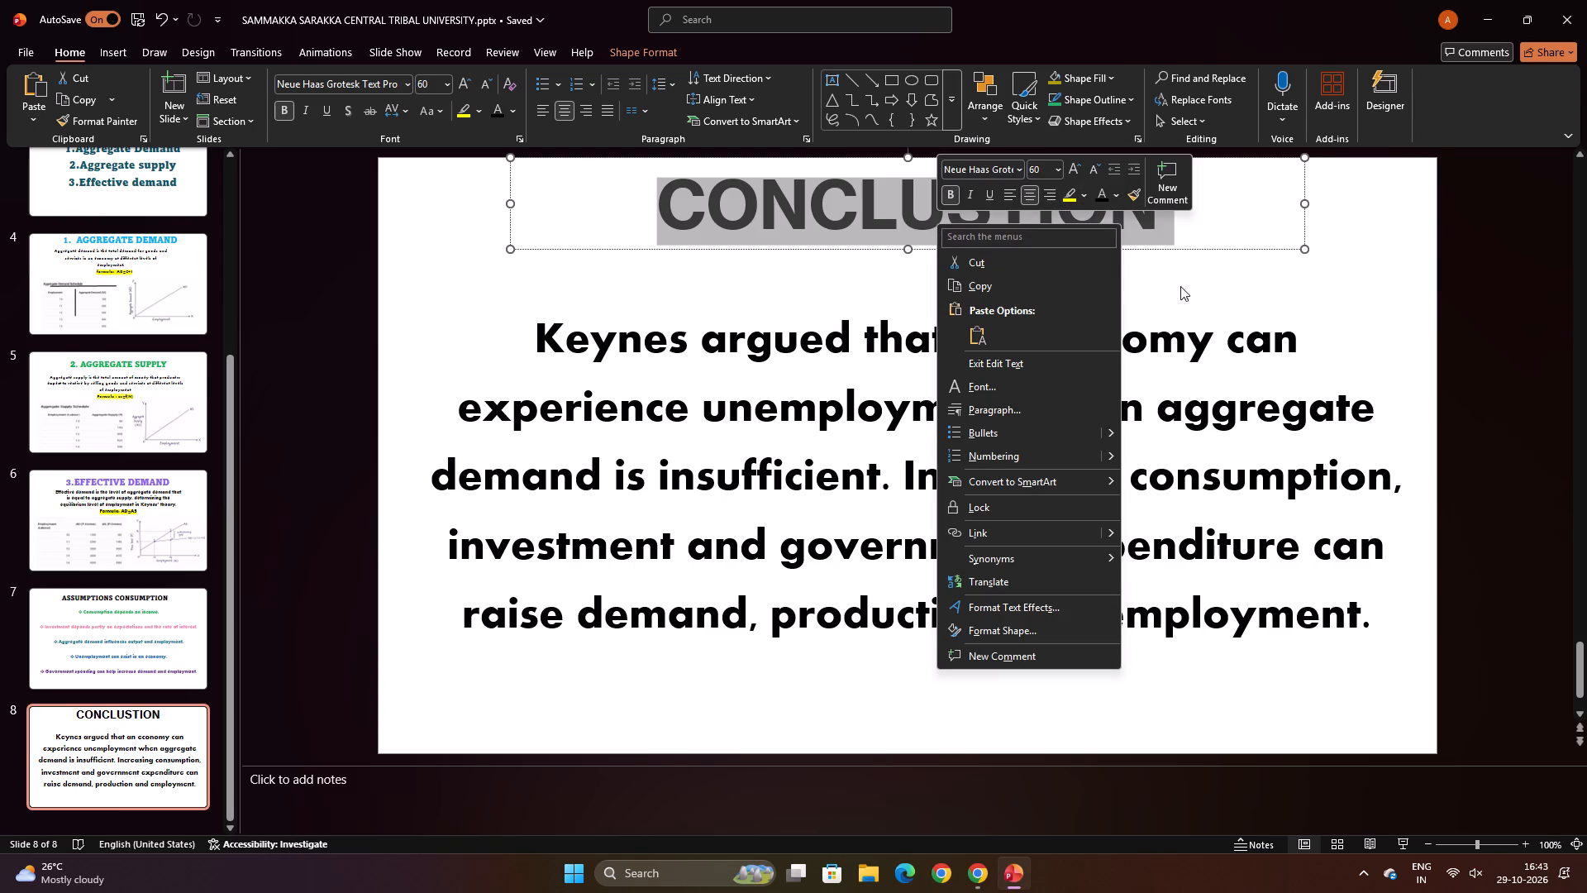
left_click(1118, 192)
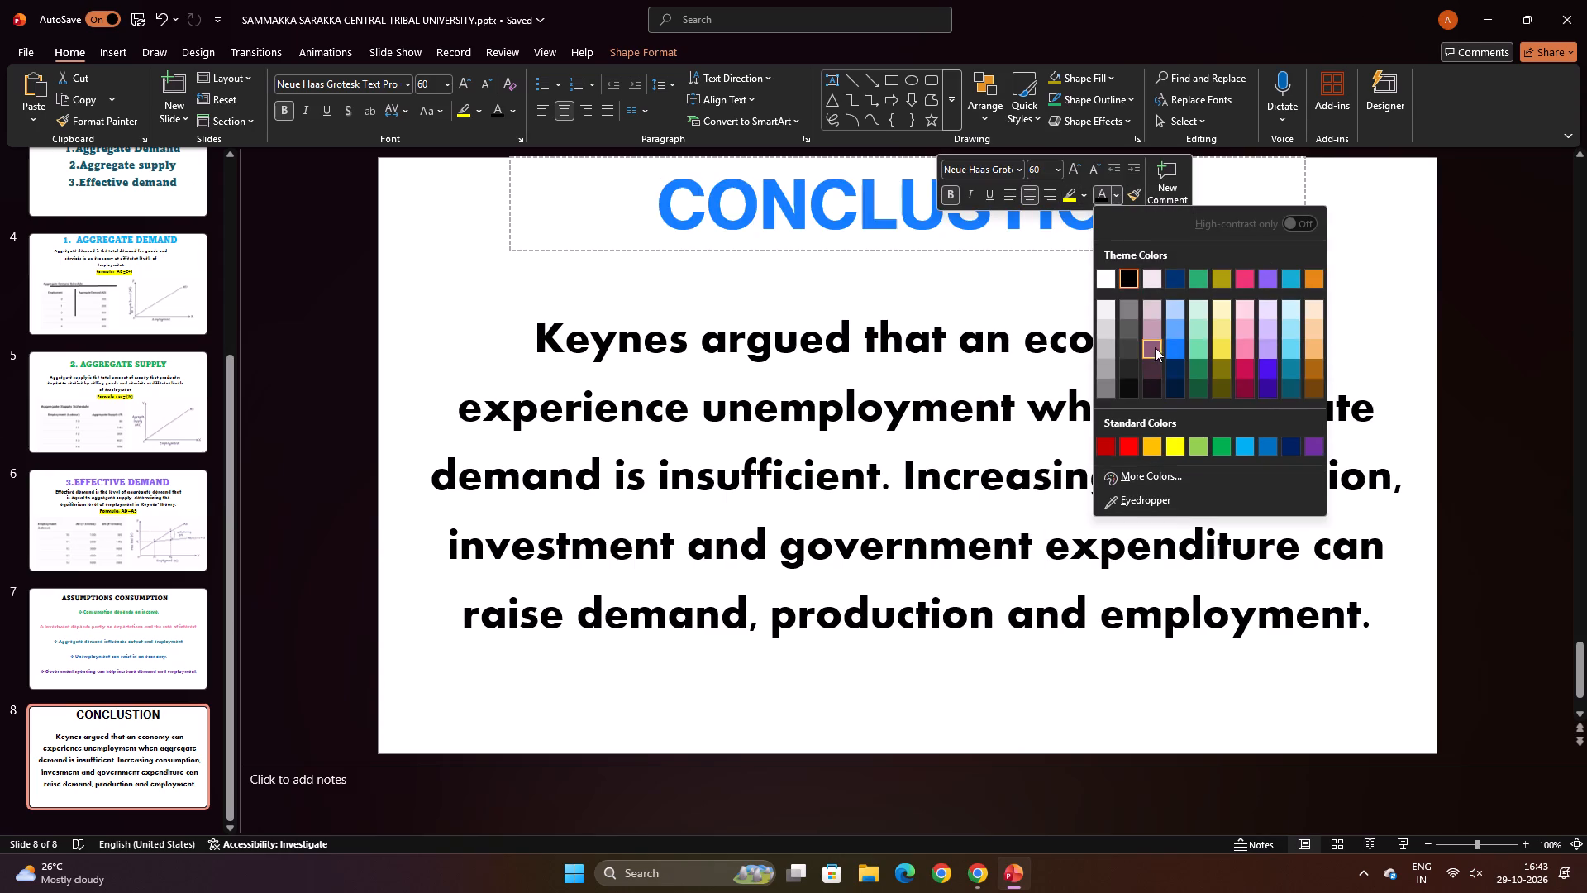
left_click(1254, 370)
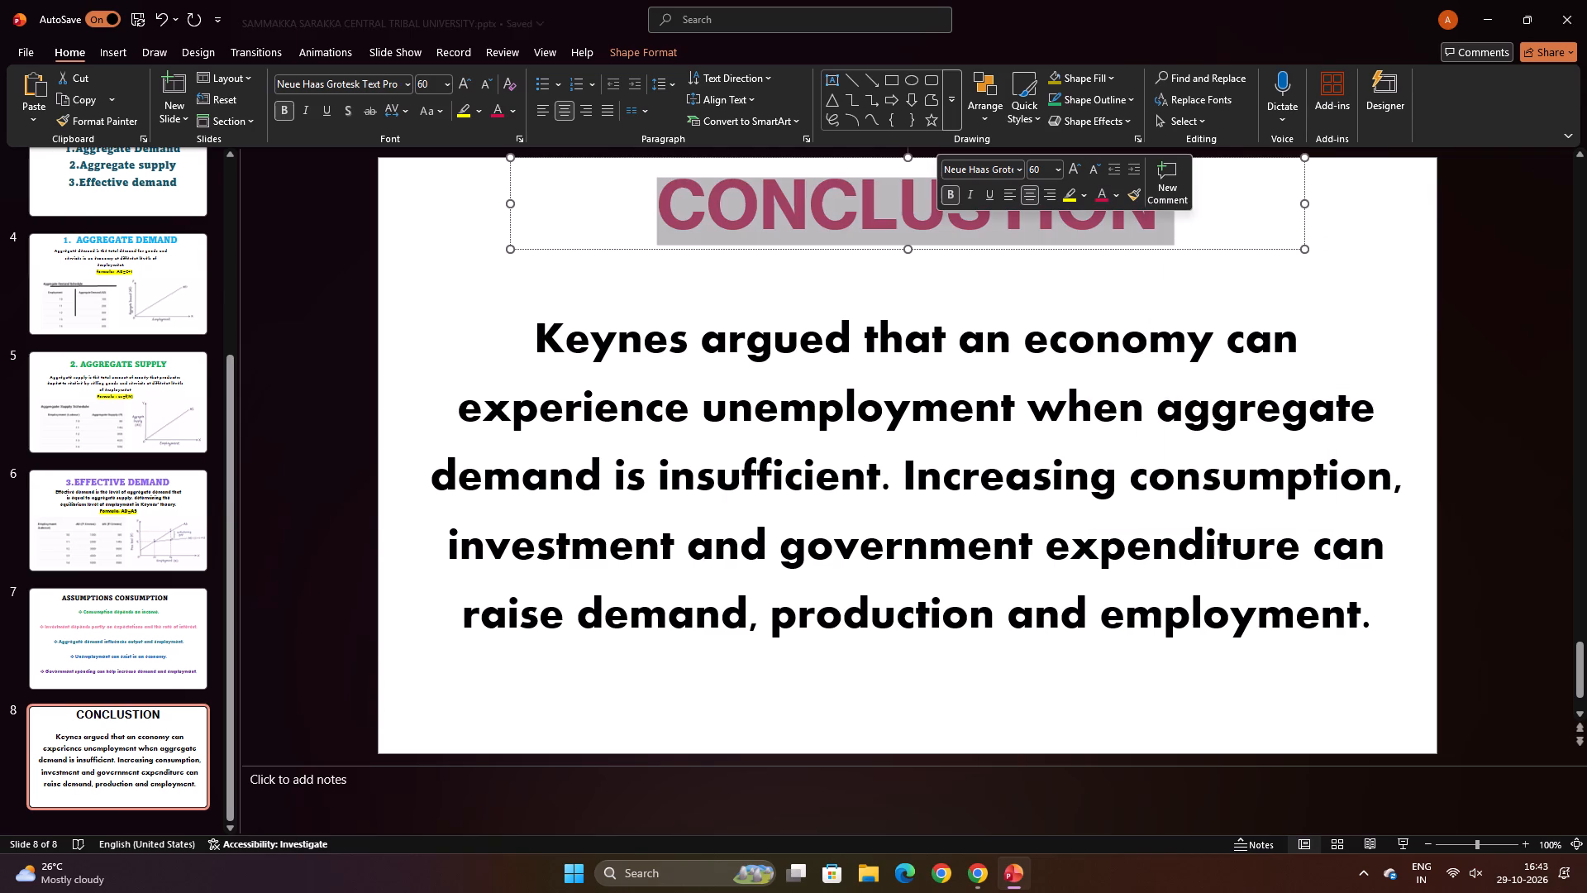
Set the conclusion slide's title to the Algerian font and enlarge it to size 72.
left_click(1020, 171)
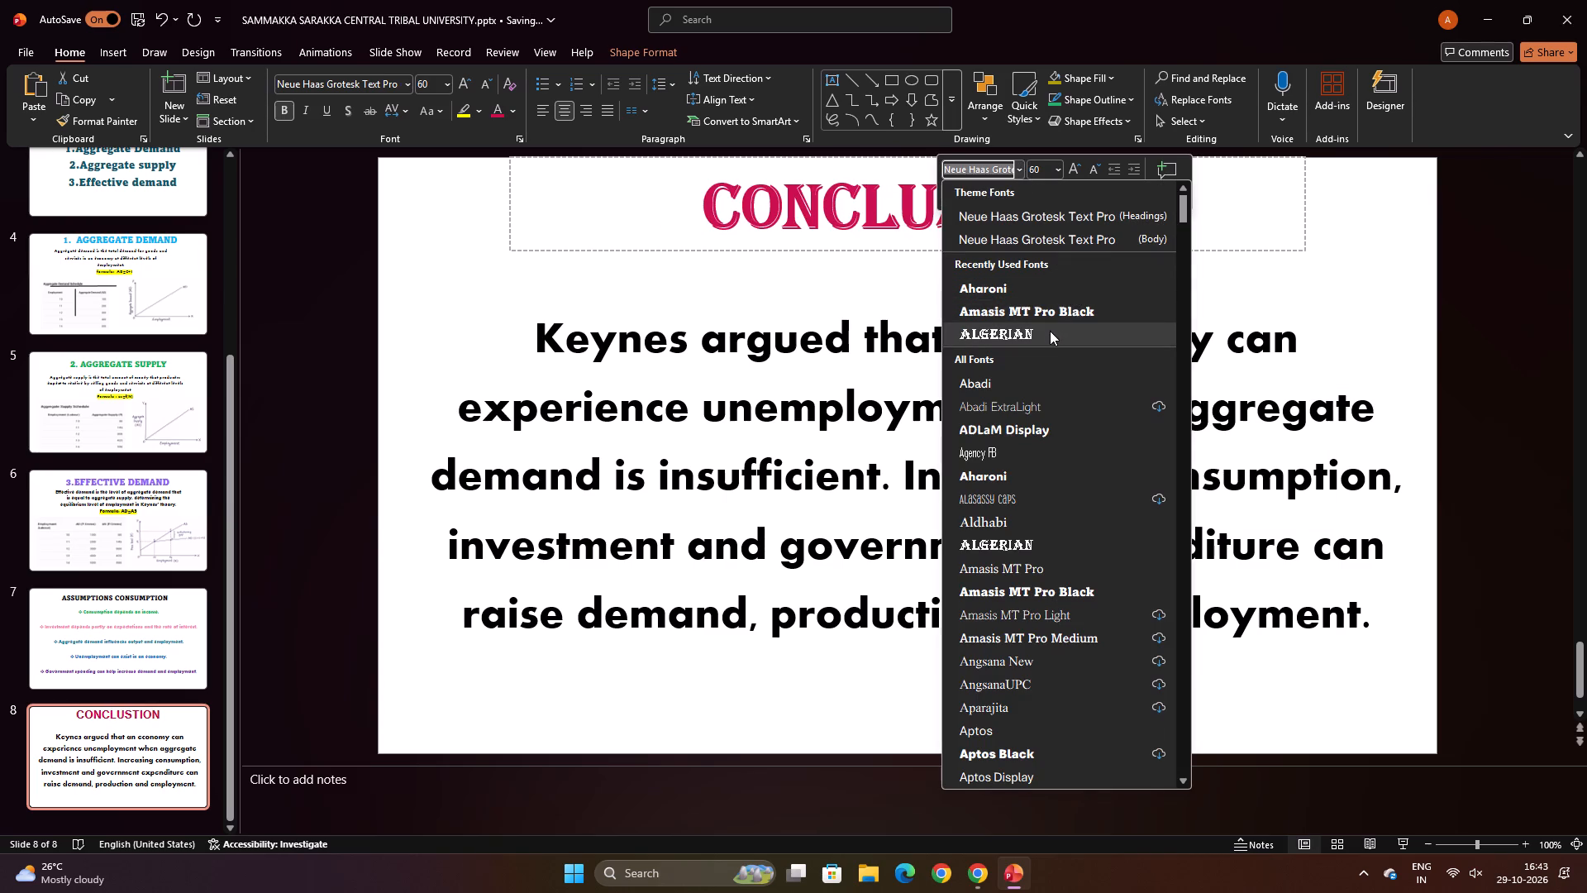
left_click(1050, 331)
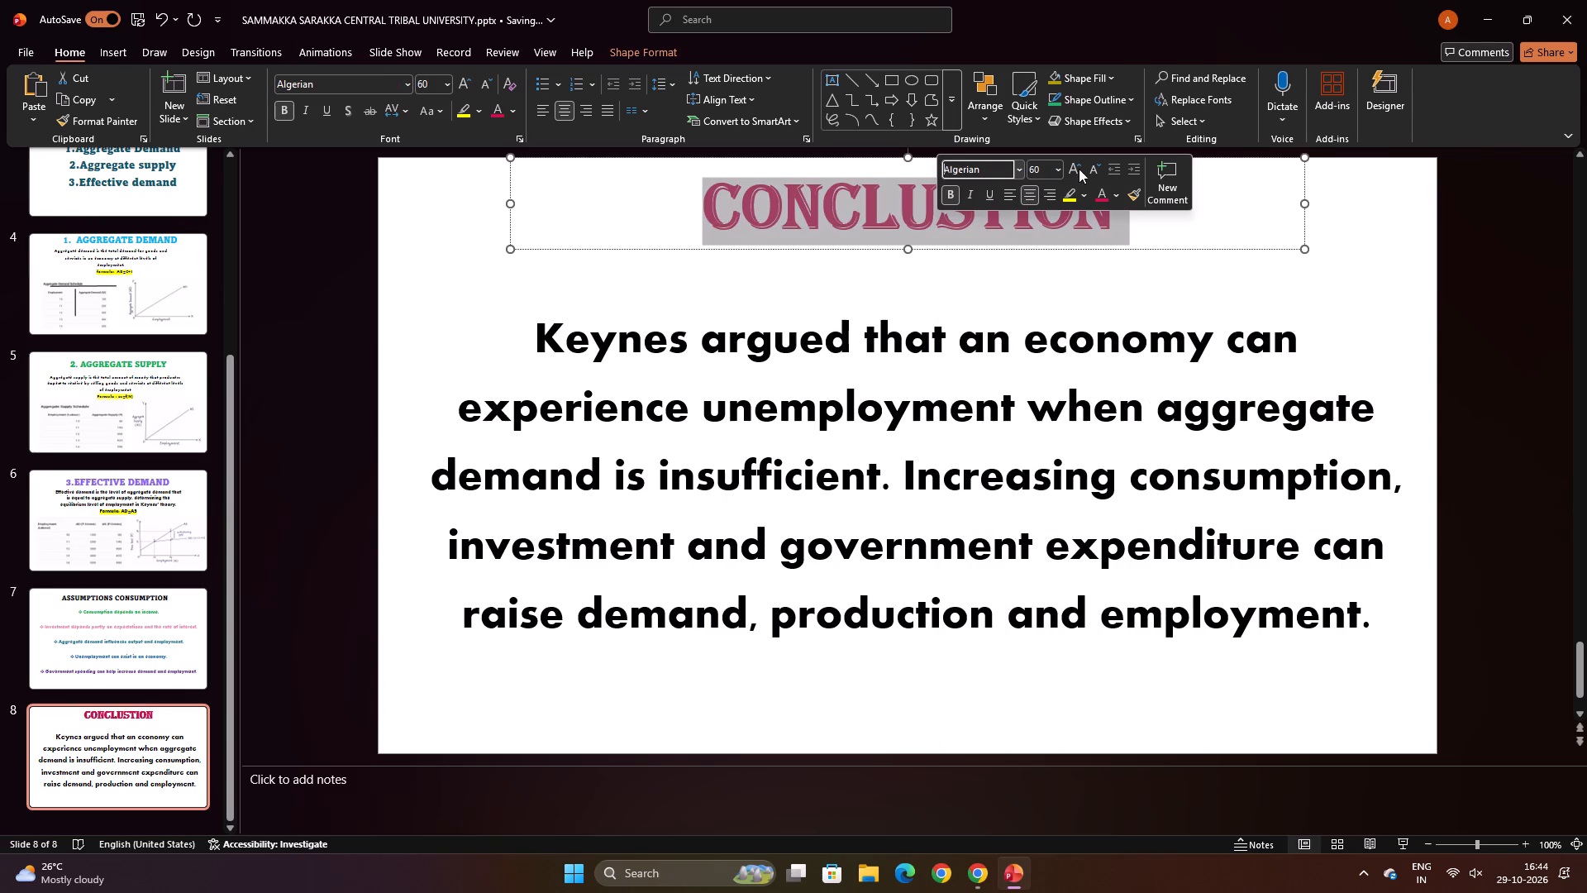
left_click(1078, 170)
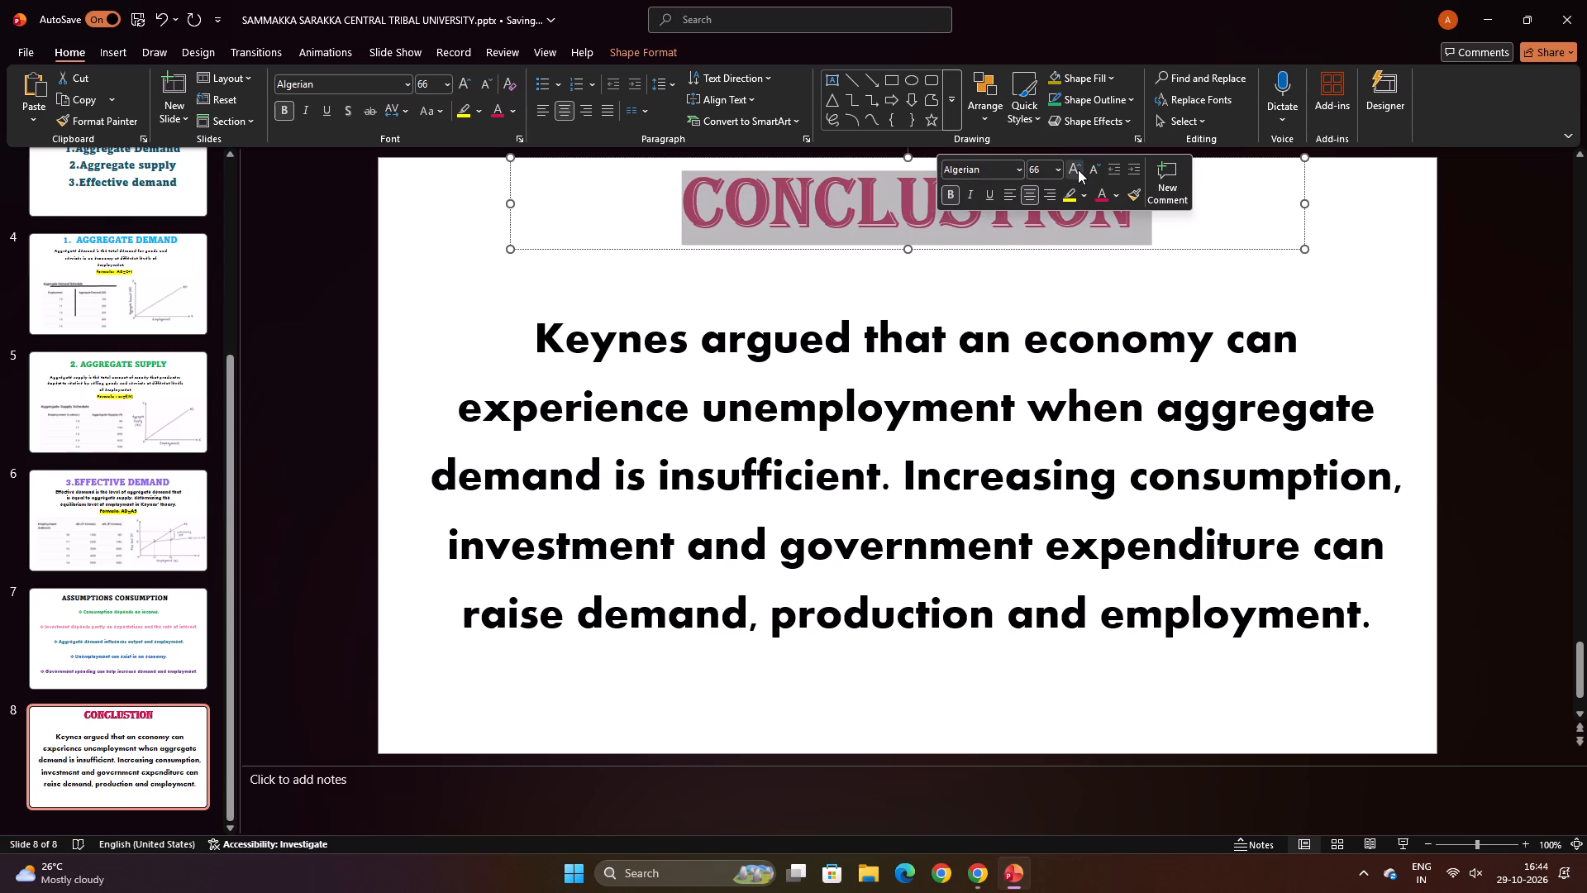
left_click(1078, 170)
left_click(1222, 198)
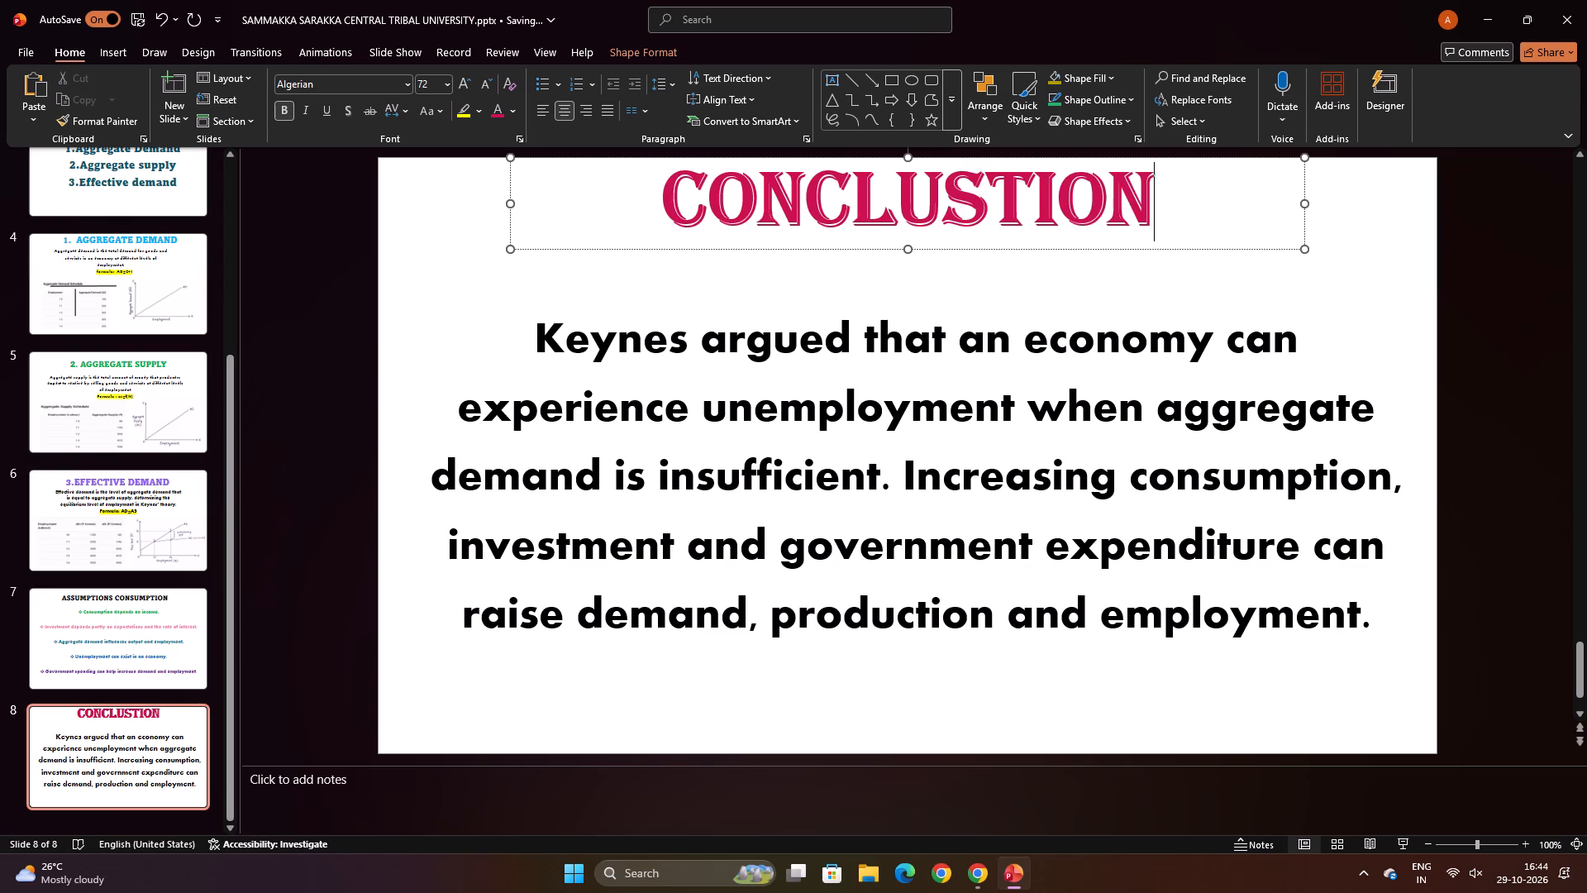
left_click(503, 323)
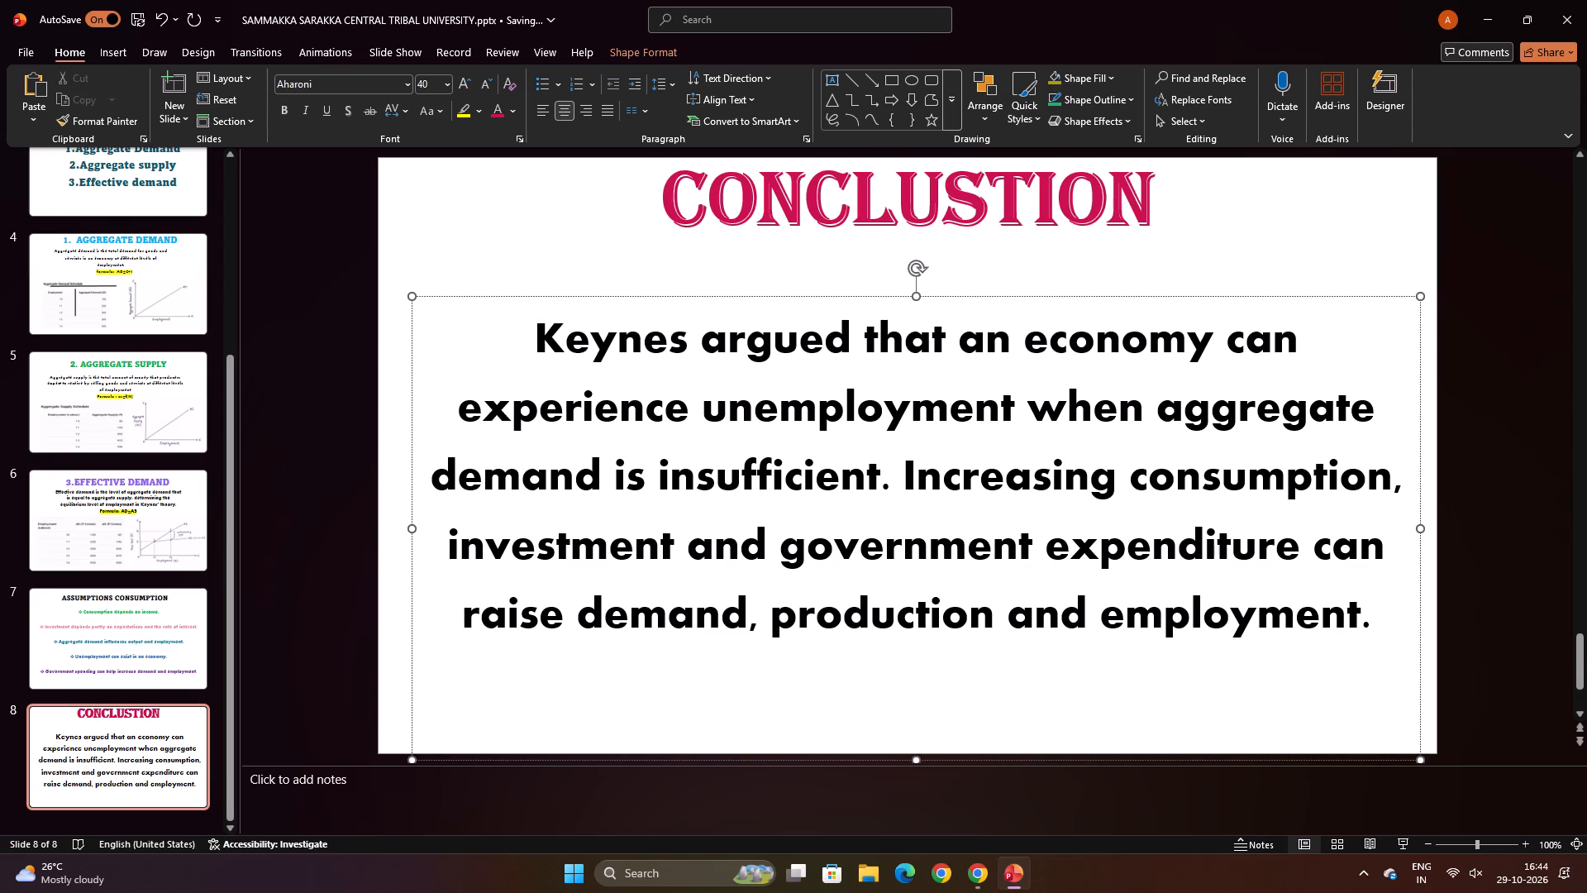
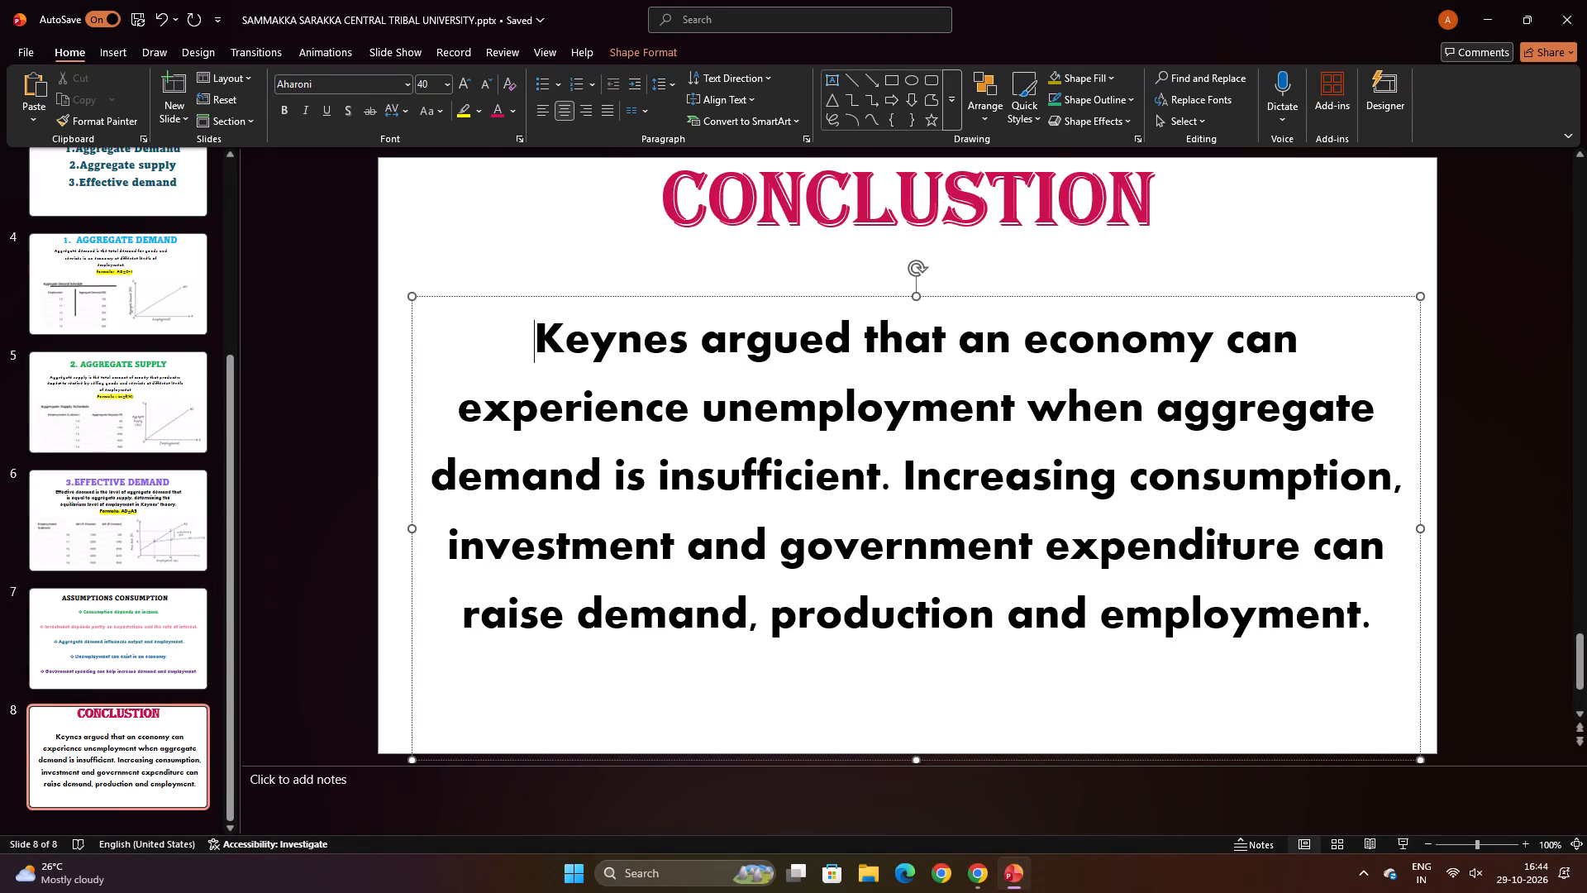
Add a new blank slide after the conclusion slide.
left_click_drag(490, 221, 490, 247)
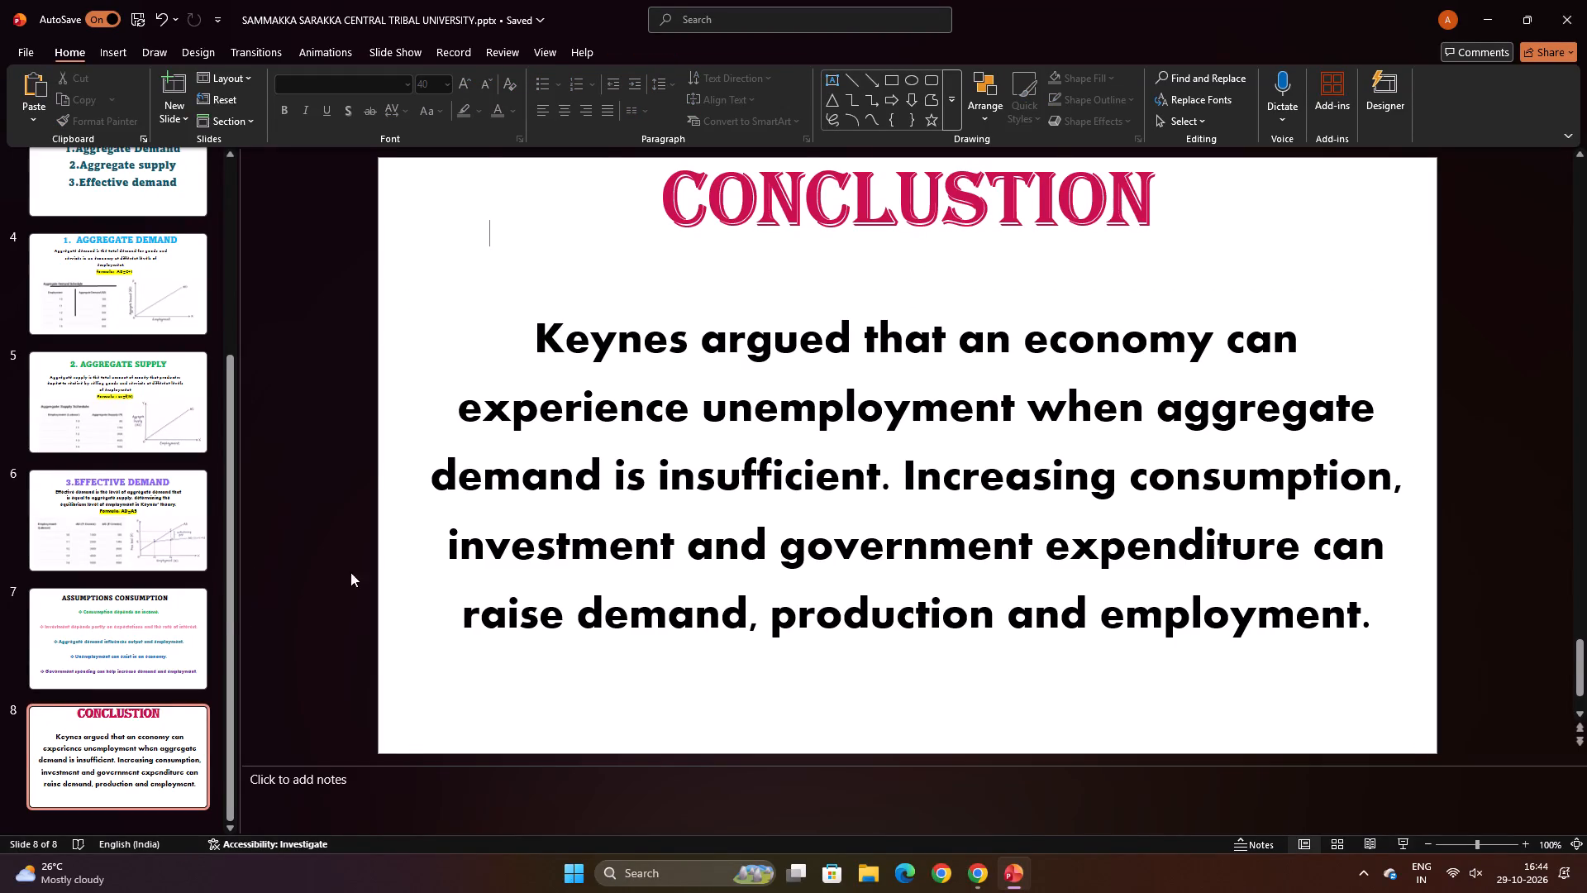
right_click(108, 746)
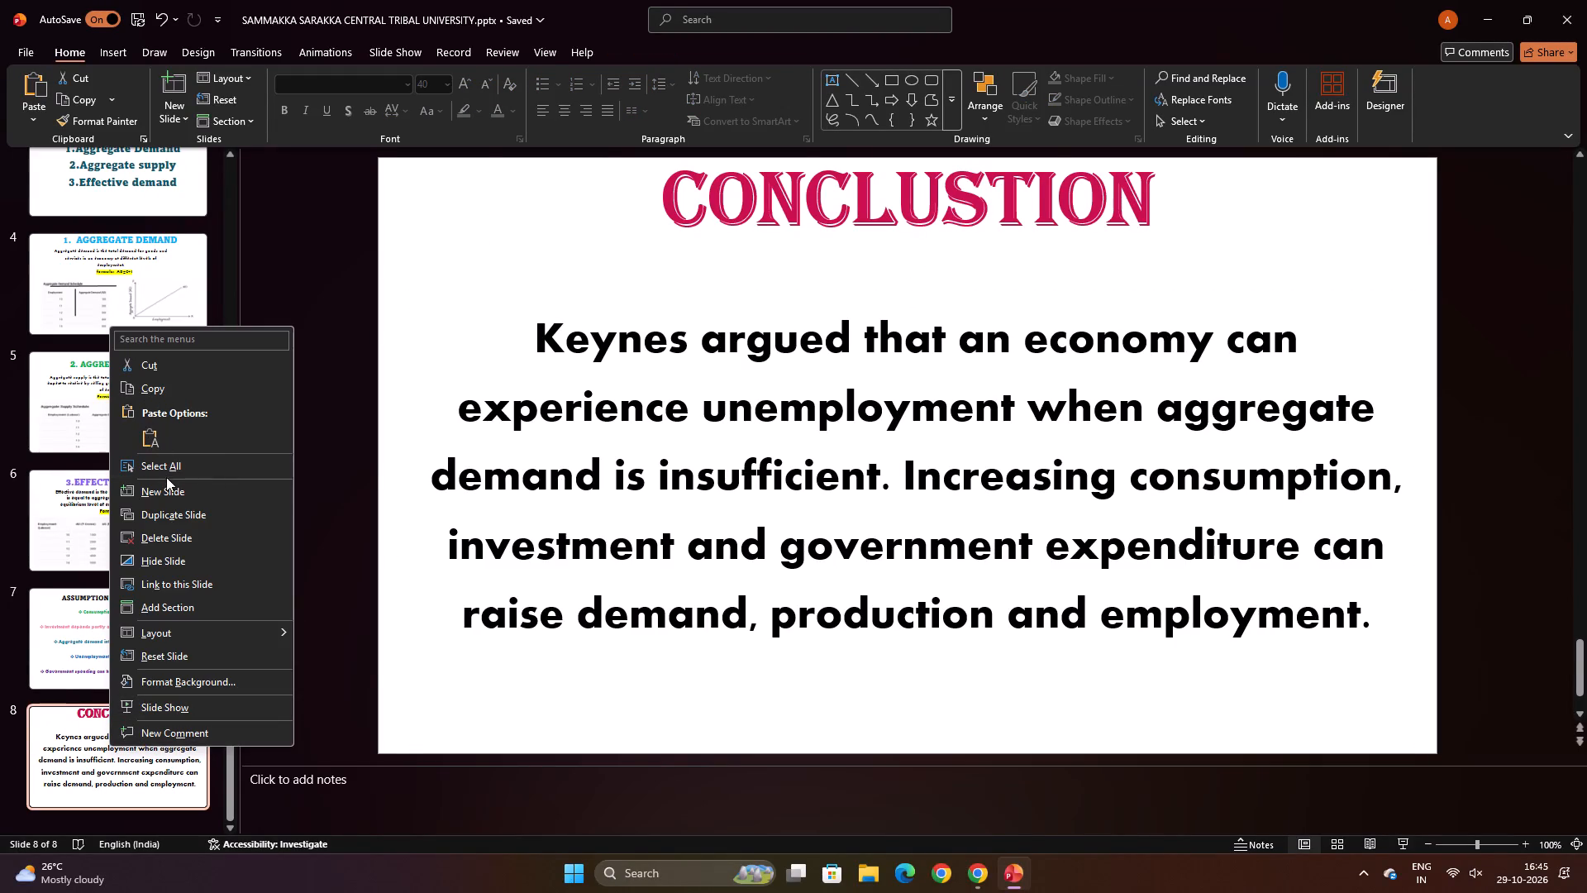
left_click(170, 499)
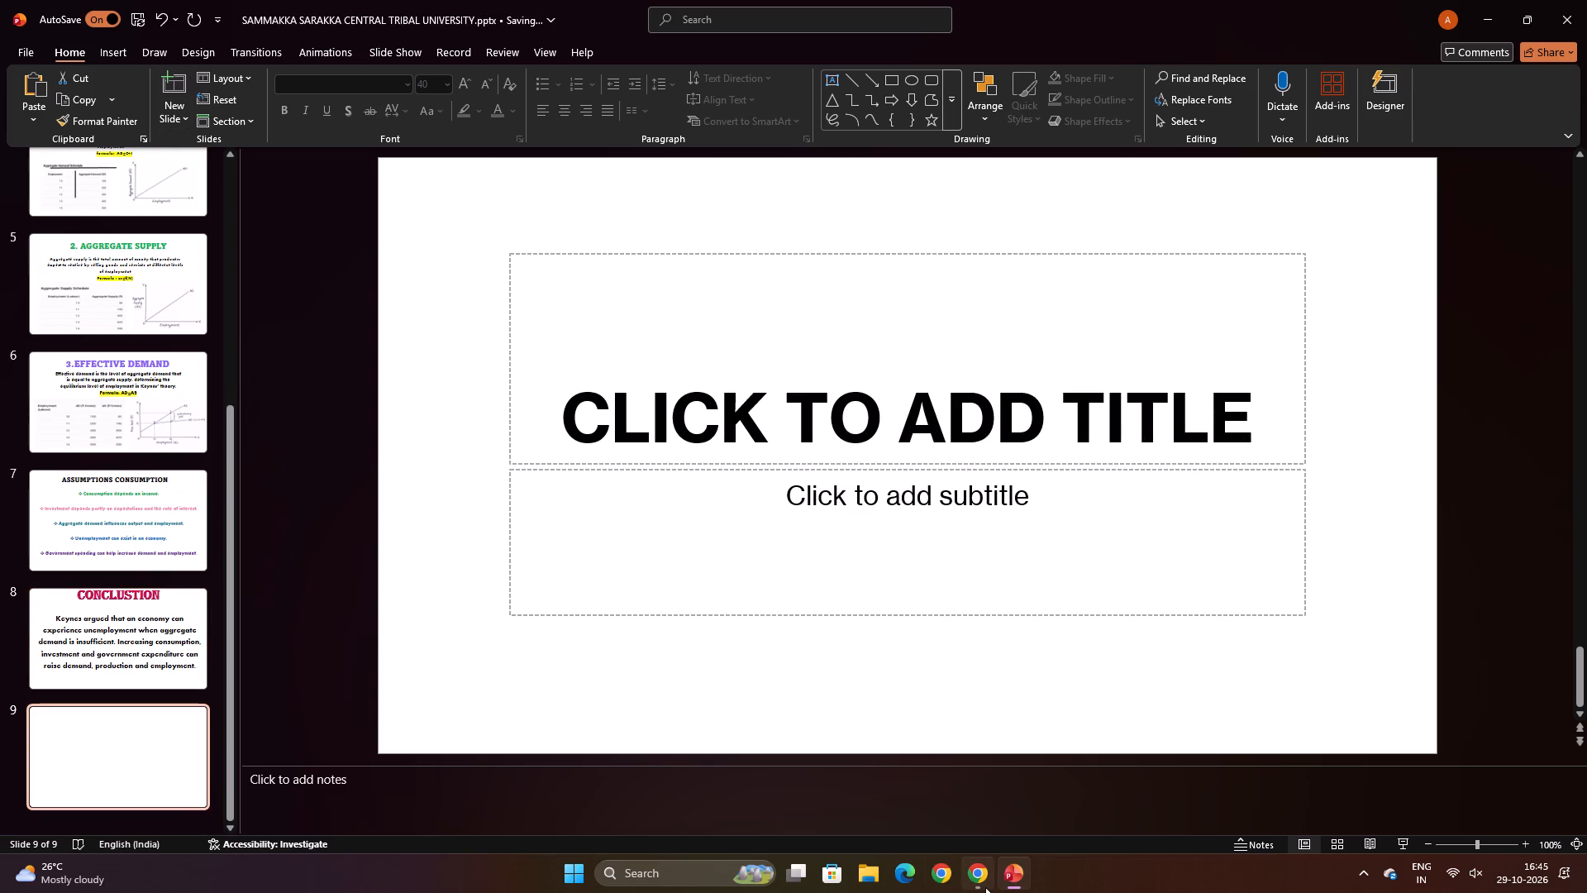
Switch to Chrome, search Google for "thank you images" and show the image results.
left_click(938, 871)
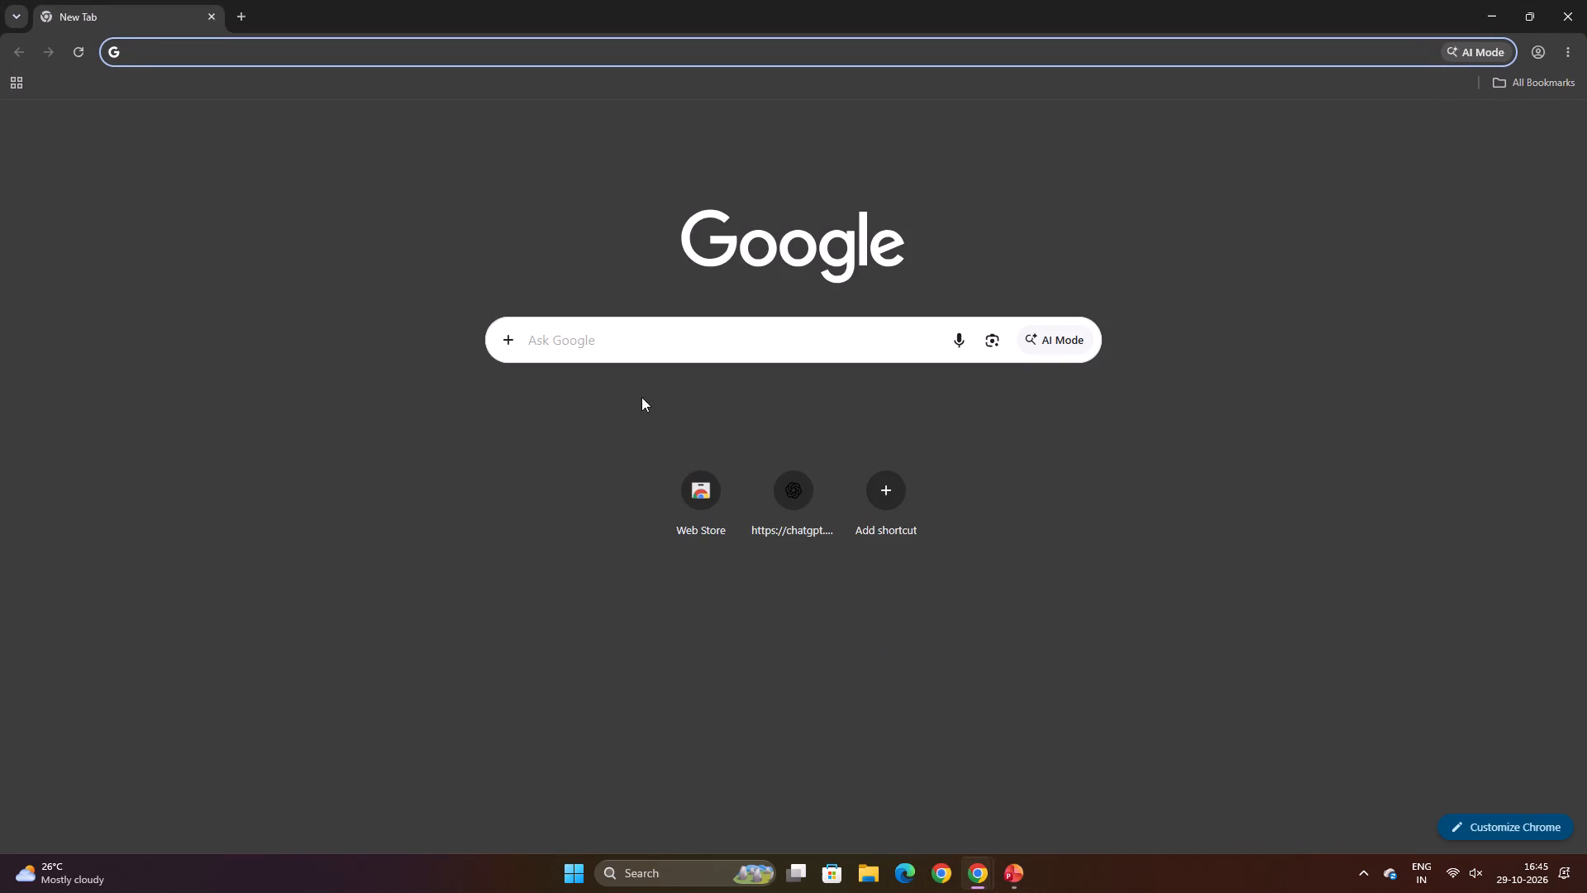
left_click(612, 349)
type("TH")
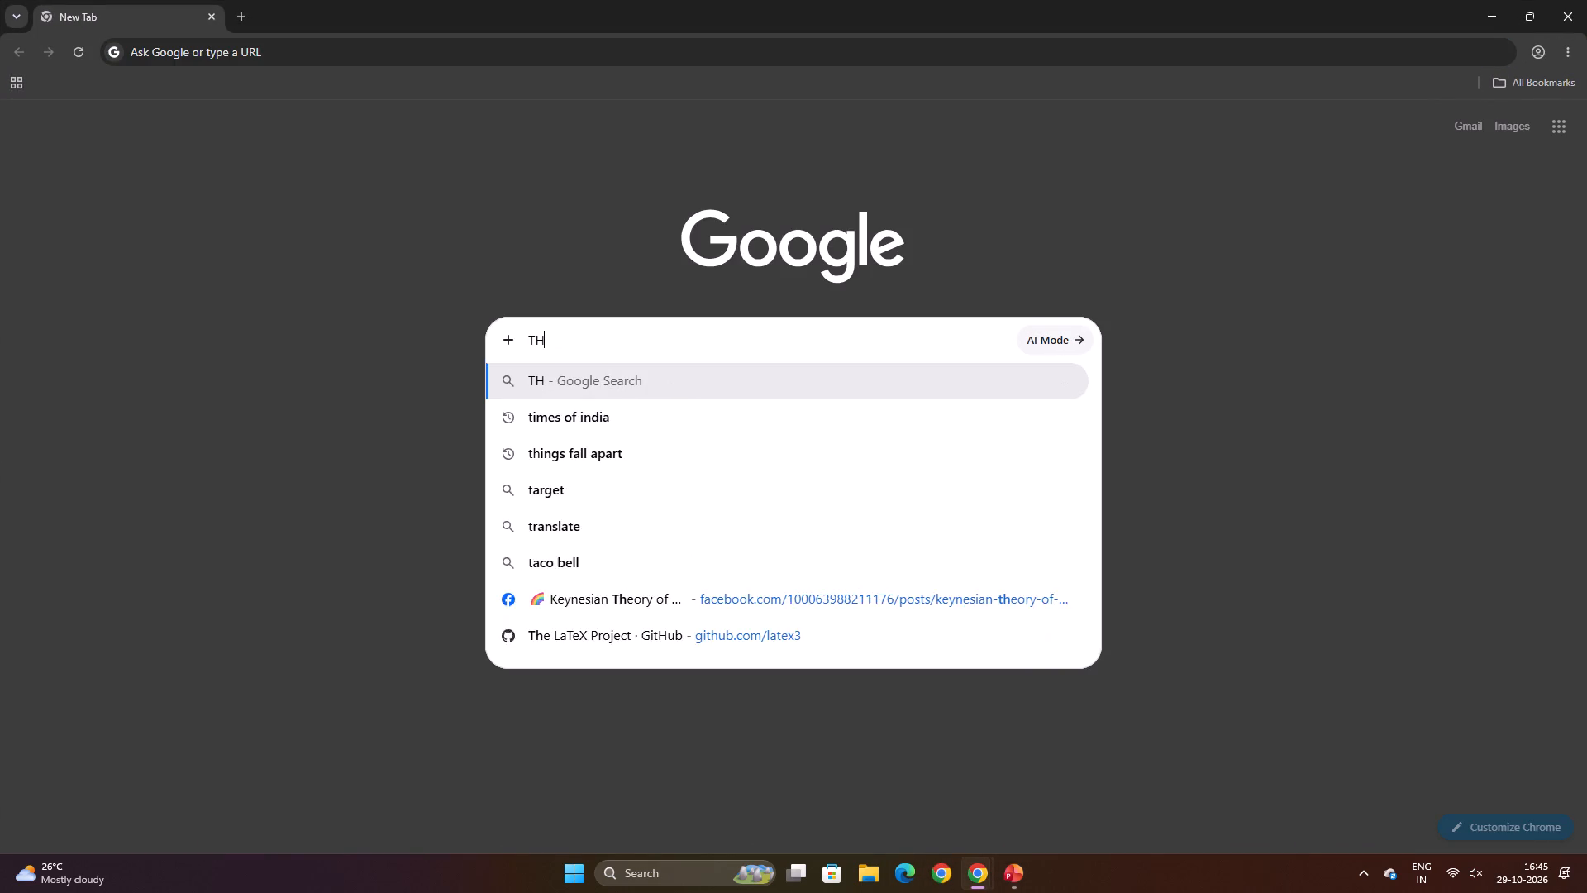
type("AN")
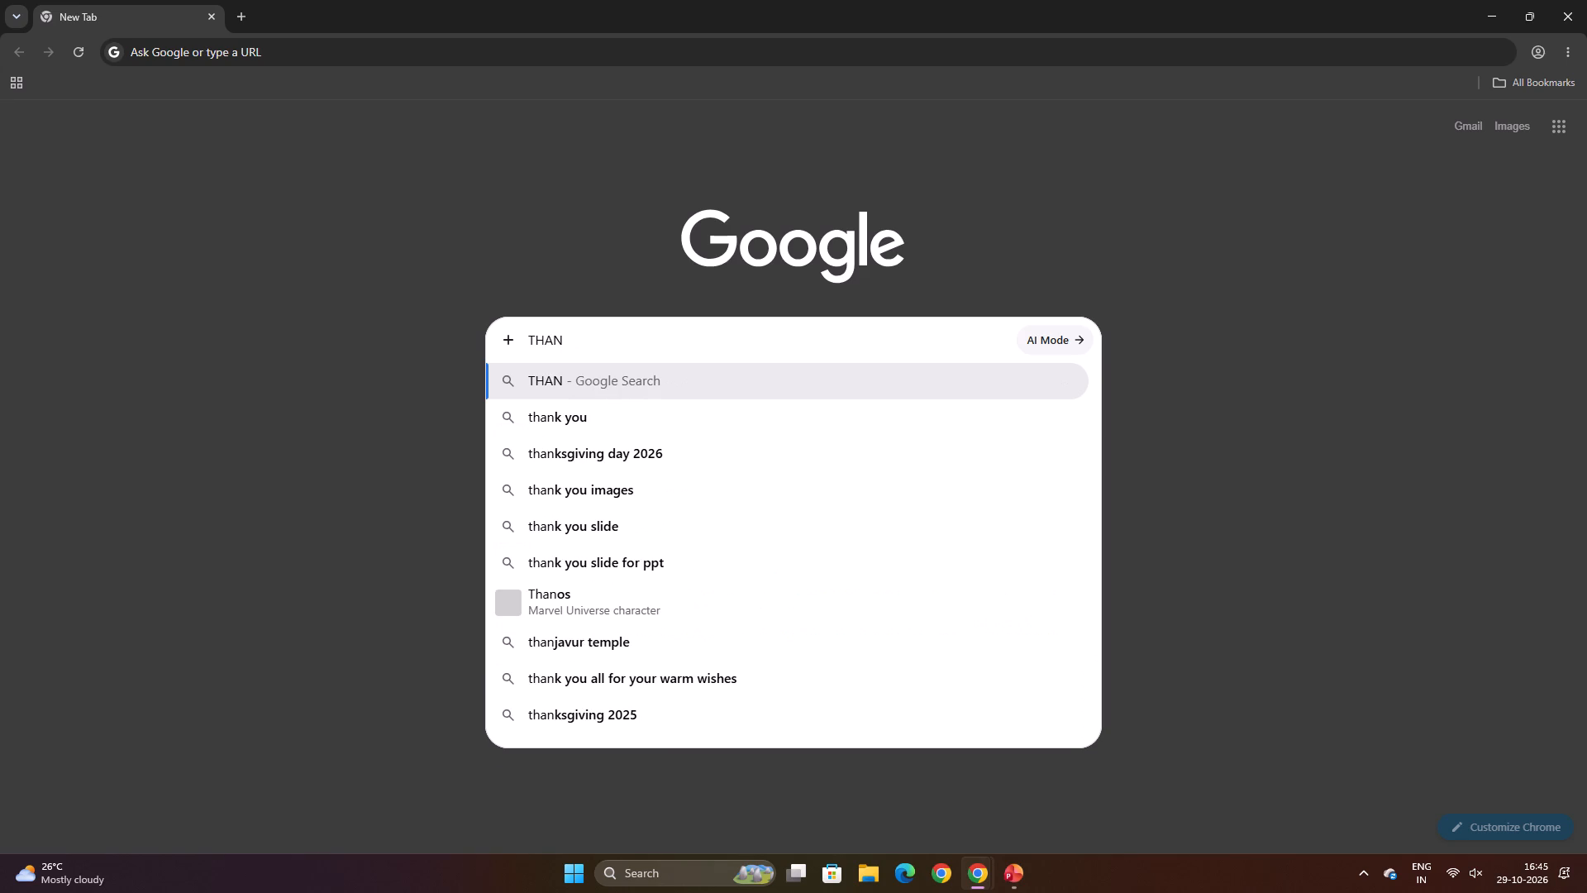
left_click(576, 488)
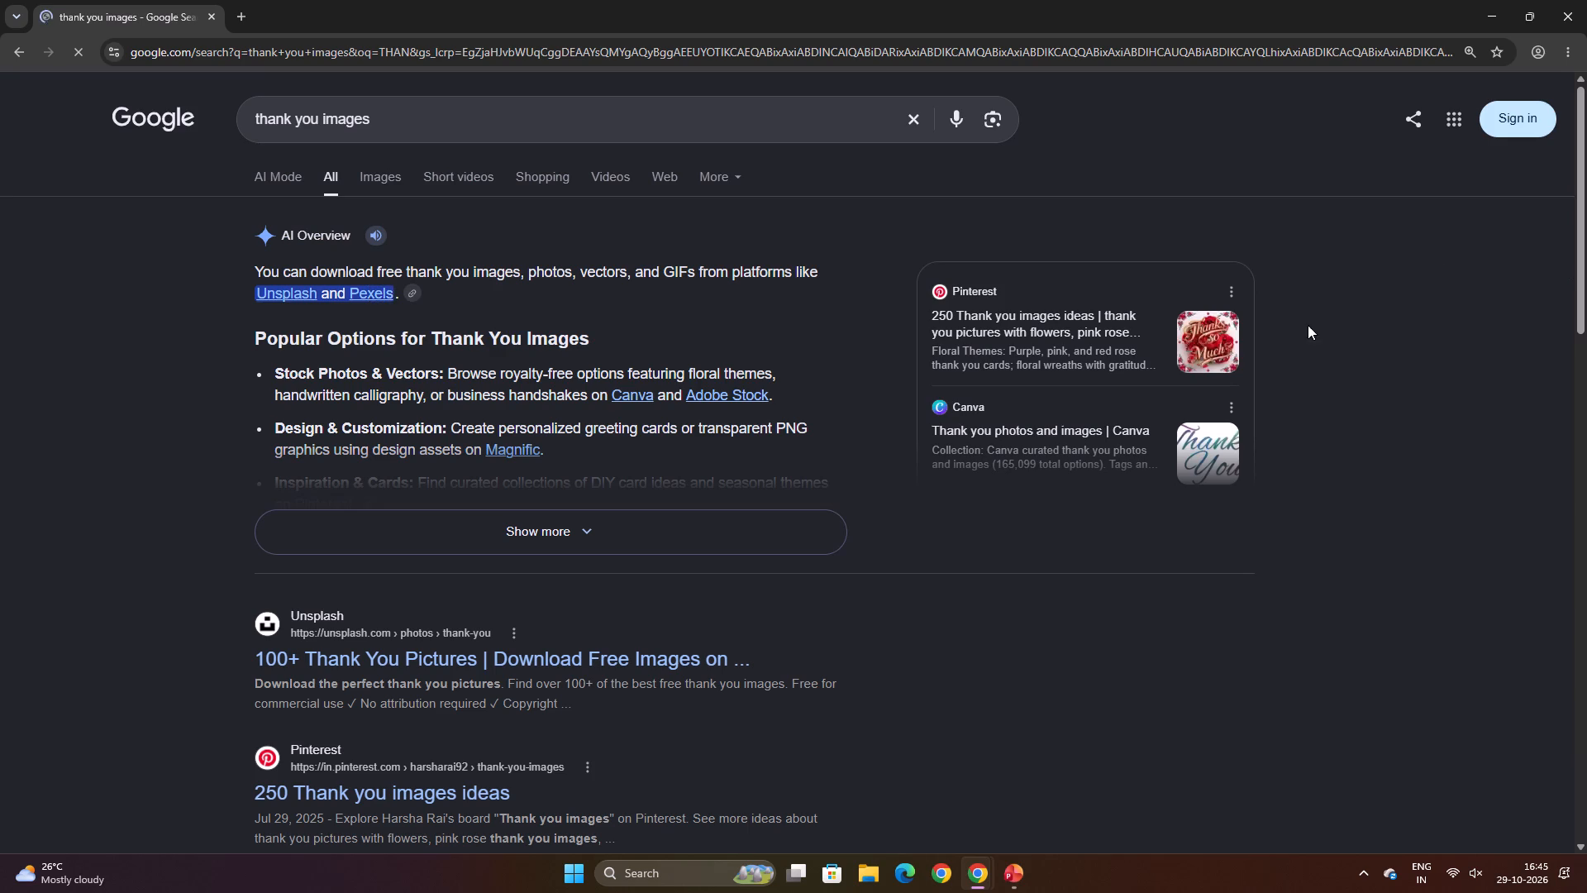
left_click(386, 175)
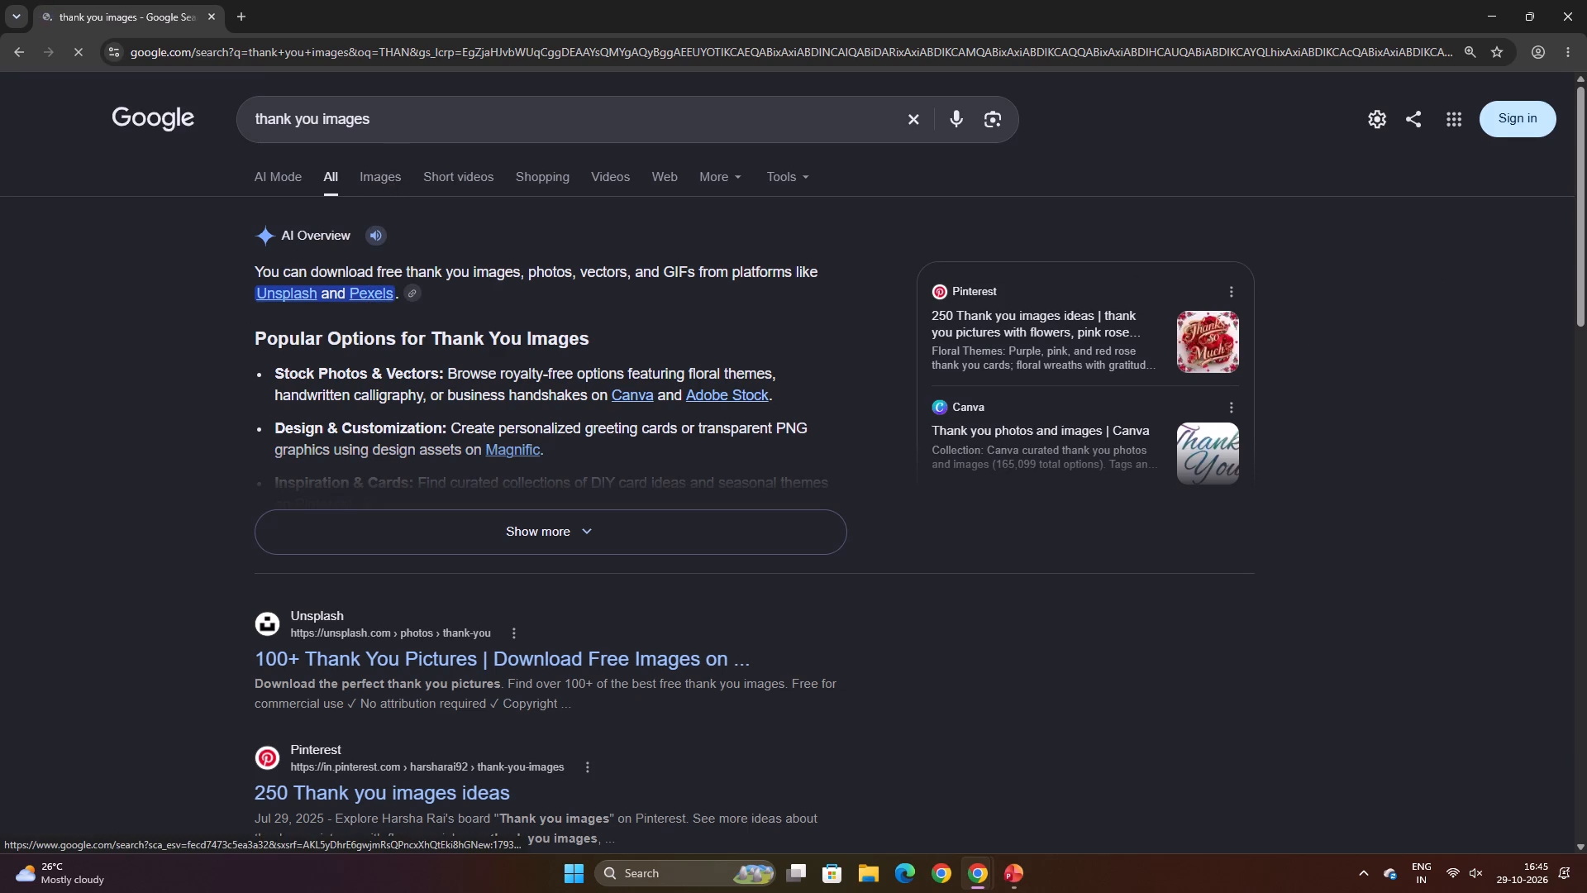
left_click(360, 175)
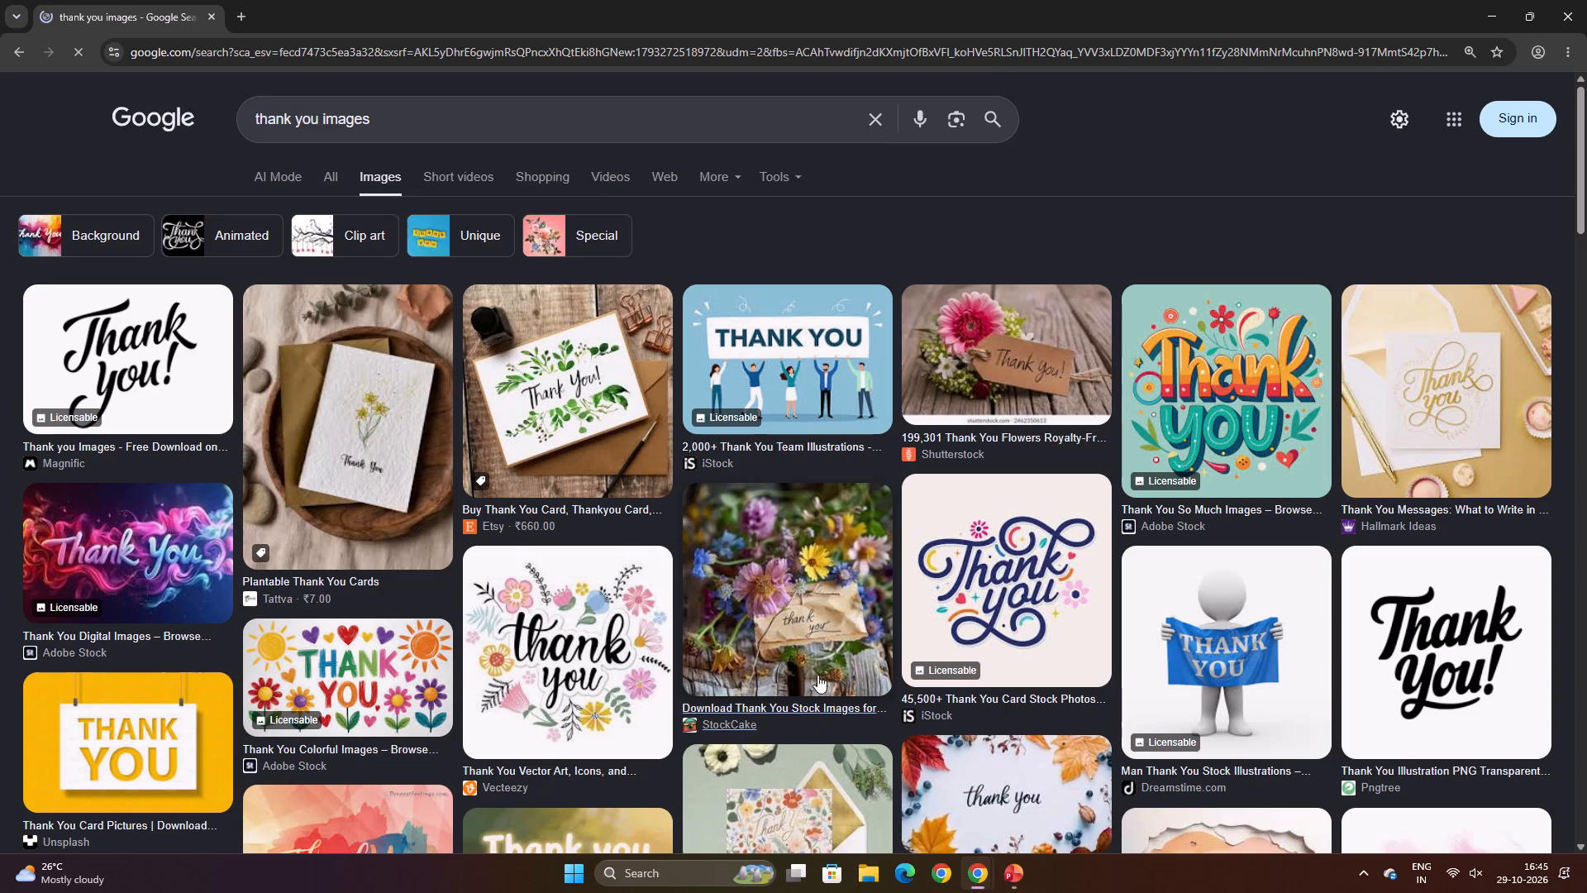
Look through the thank-you image results for a picture suited to the presentation's closing slide.
scroll(266, 687, "down", 3)
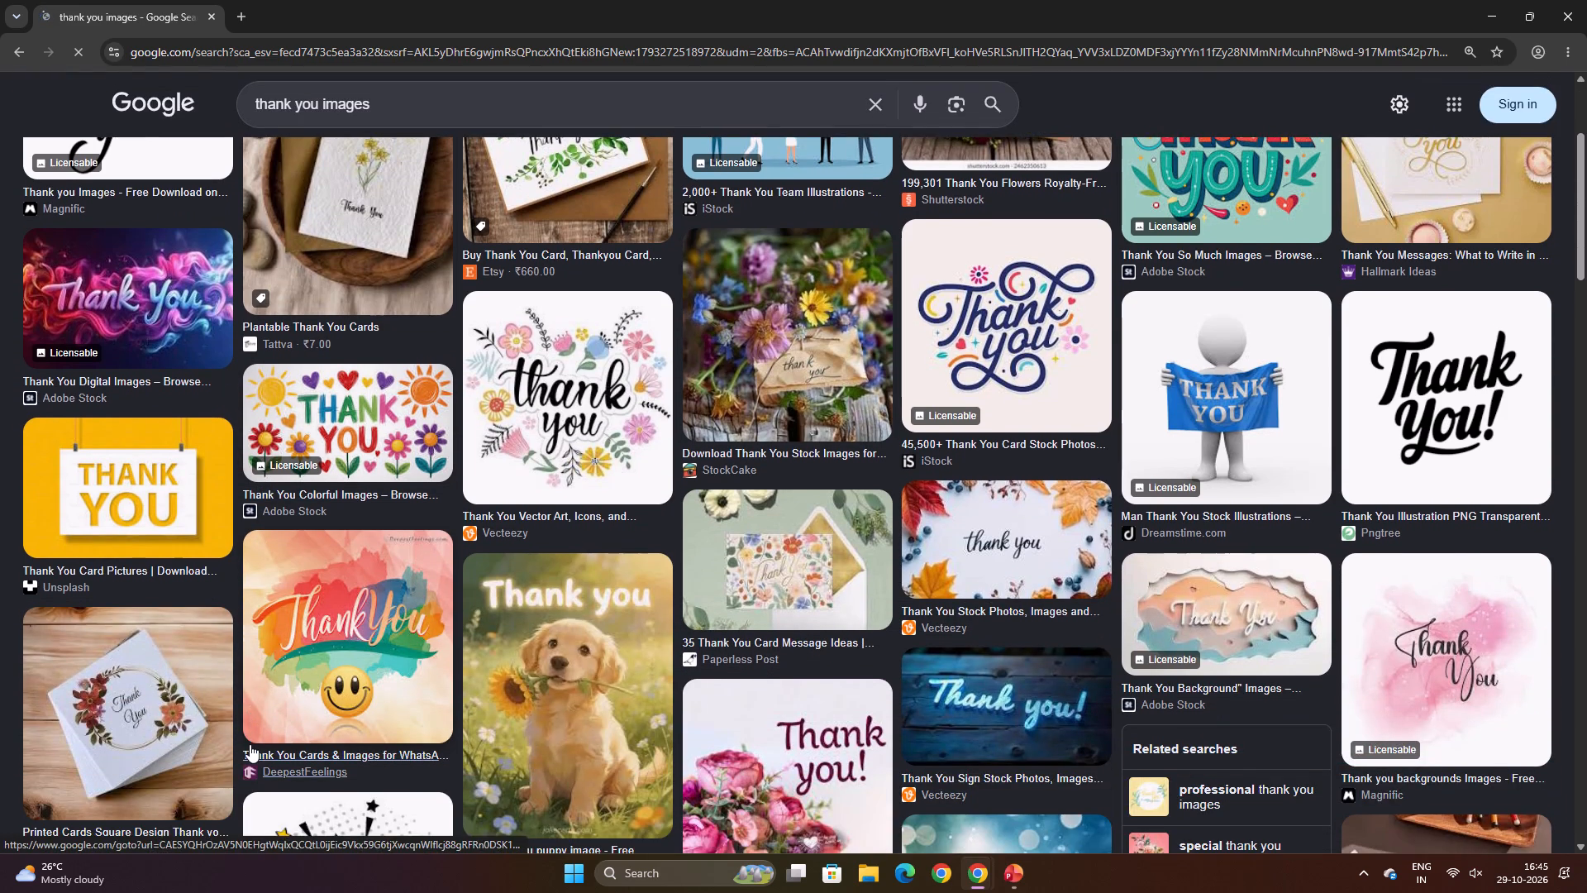
scroll(250, 744, "down", 1)
scroll(407, 664, "down", 1)
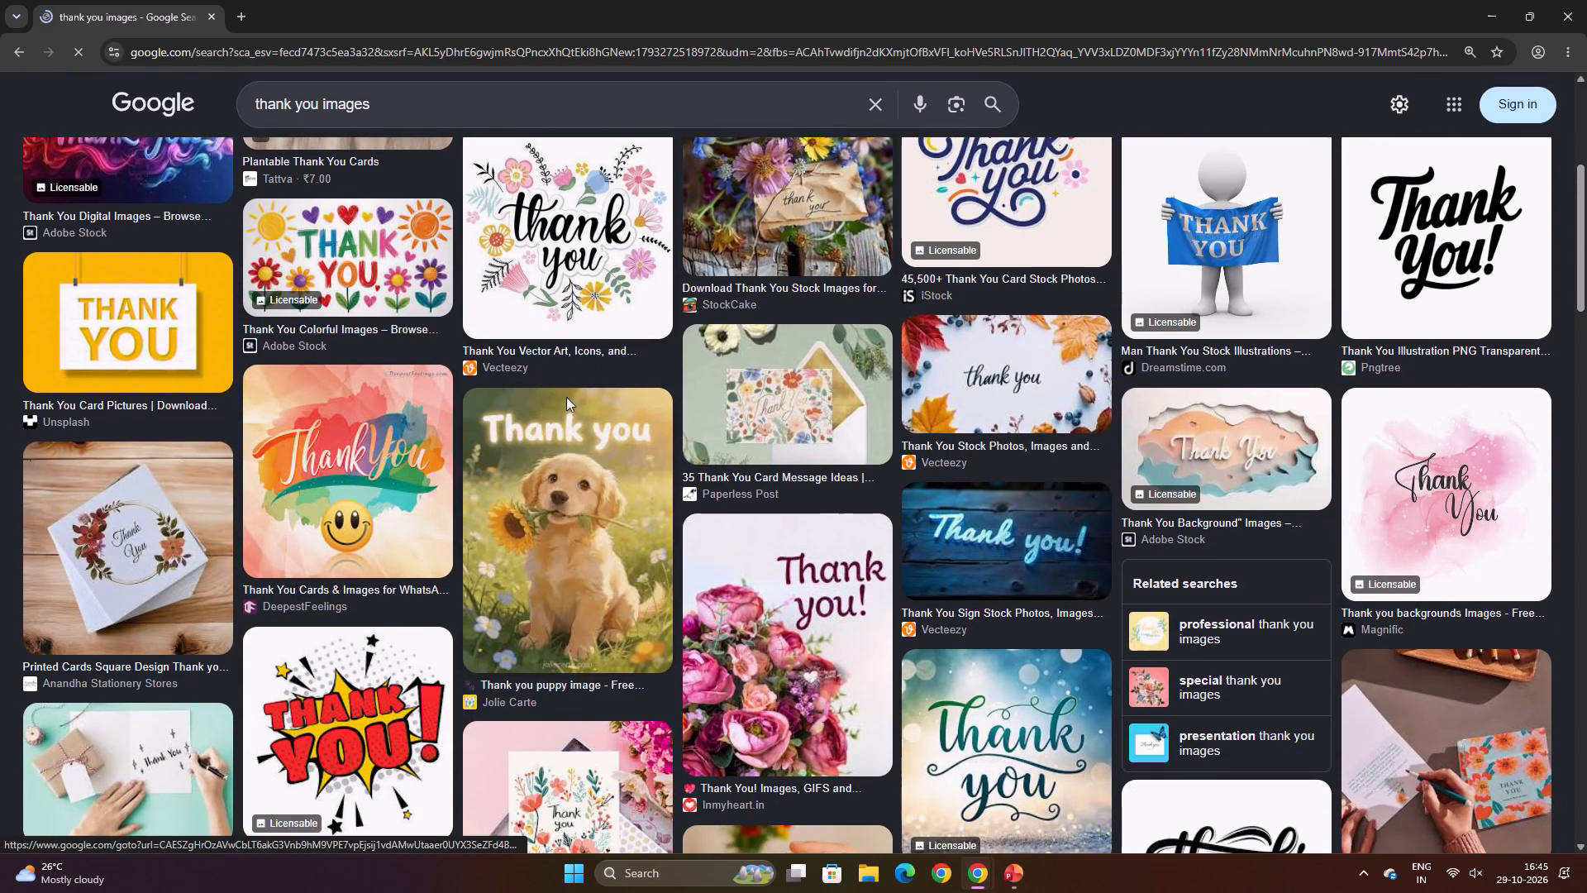
scroll(898, 562, "down", 2)
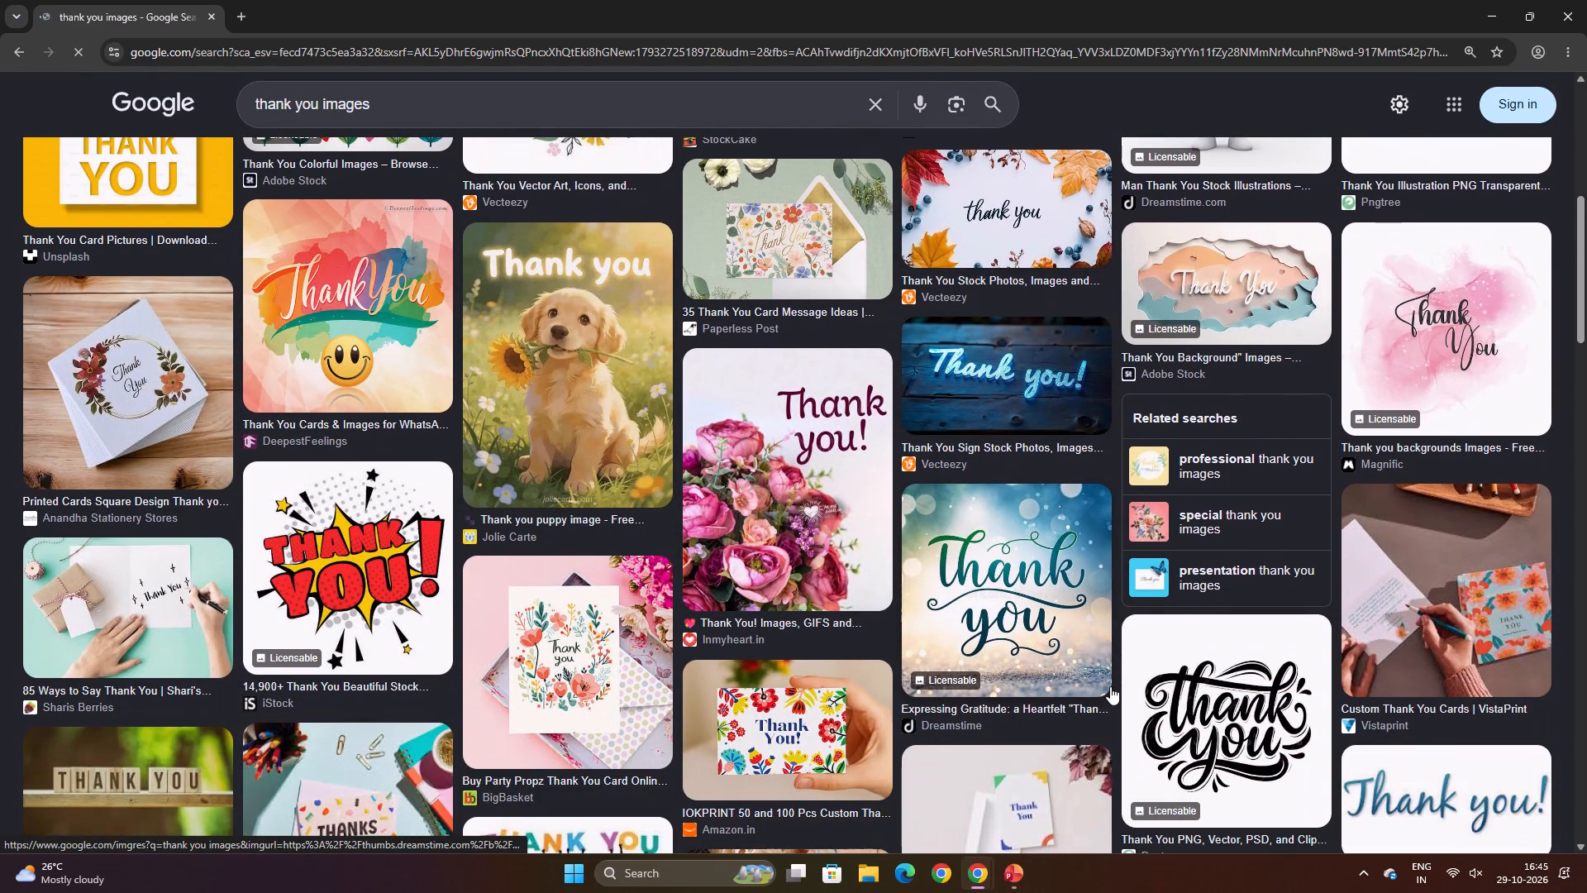
scroll(1110, 690, "down", 1)
scroll(863, 633, "down", 2)
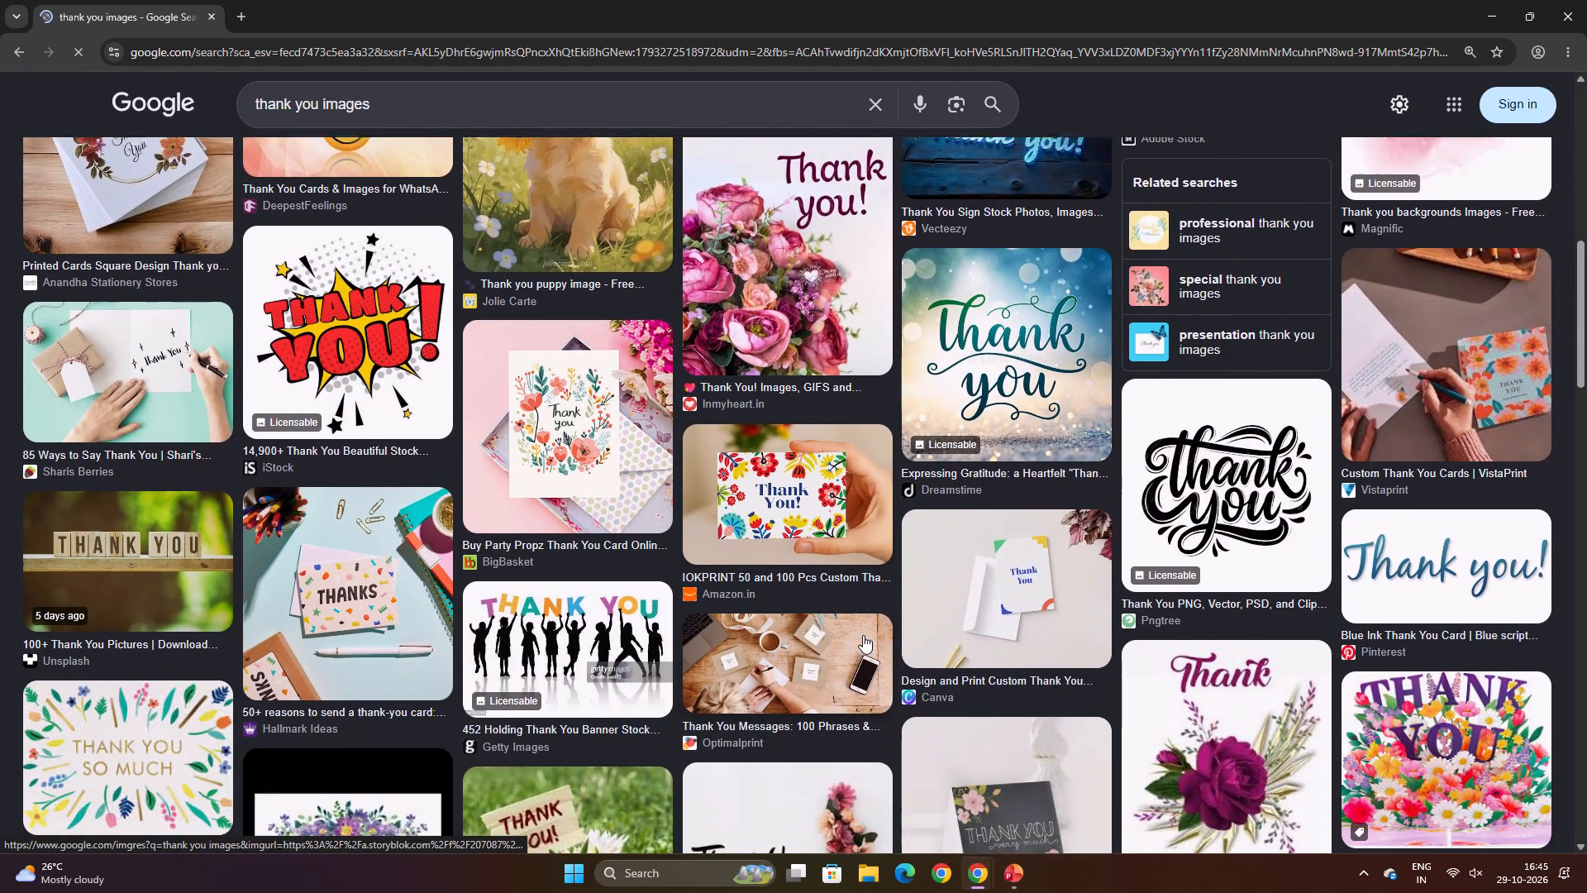
scroll(861, 640, "down", 4)
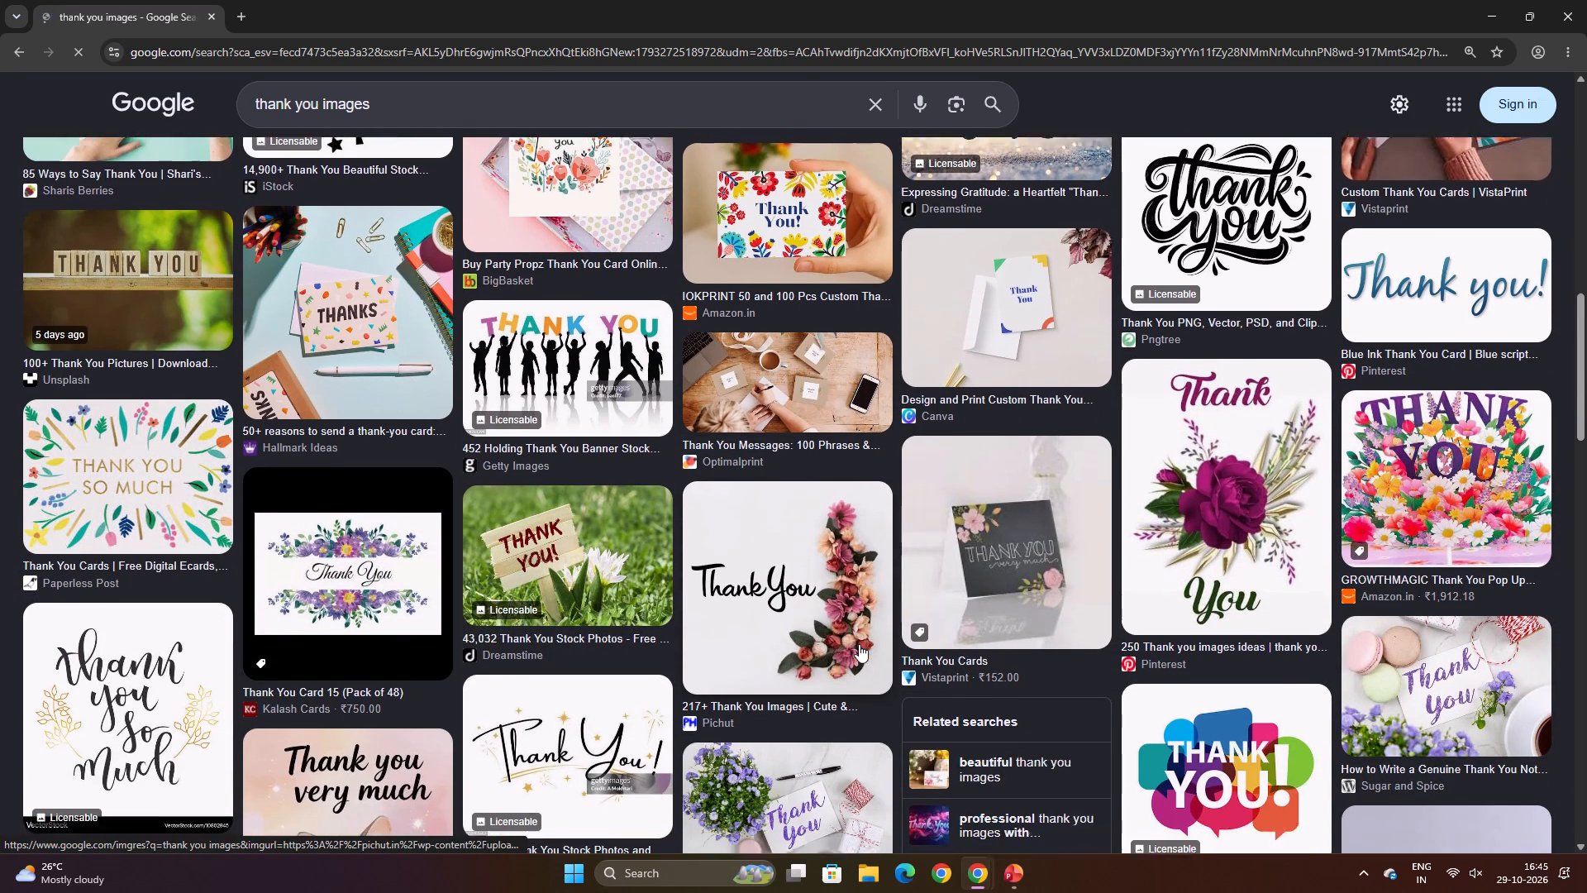
scroll(322, 713, "down", 2)
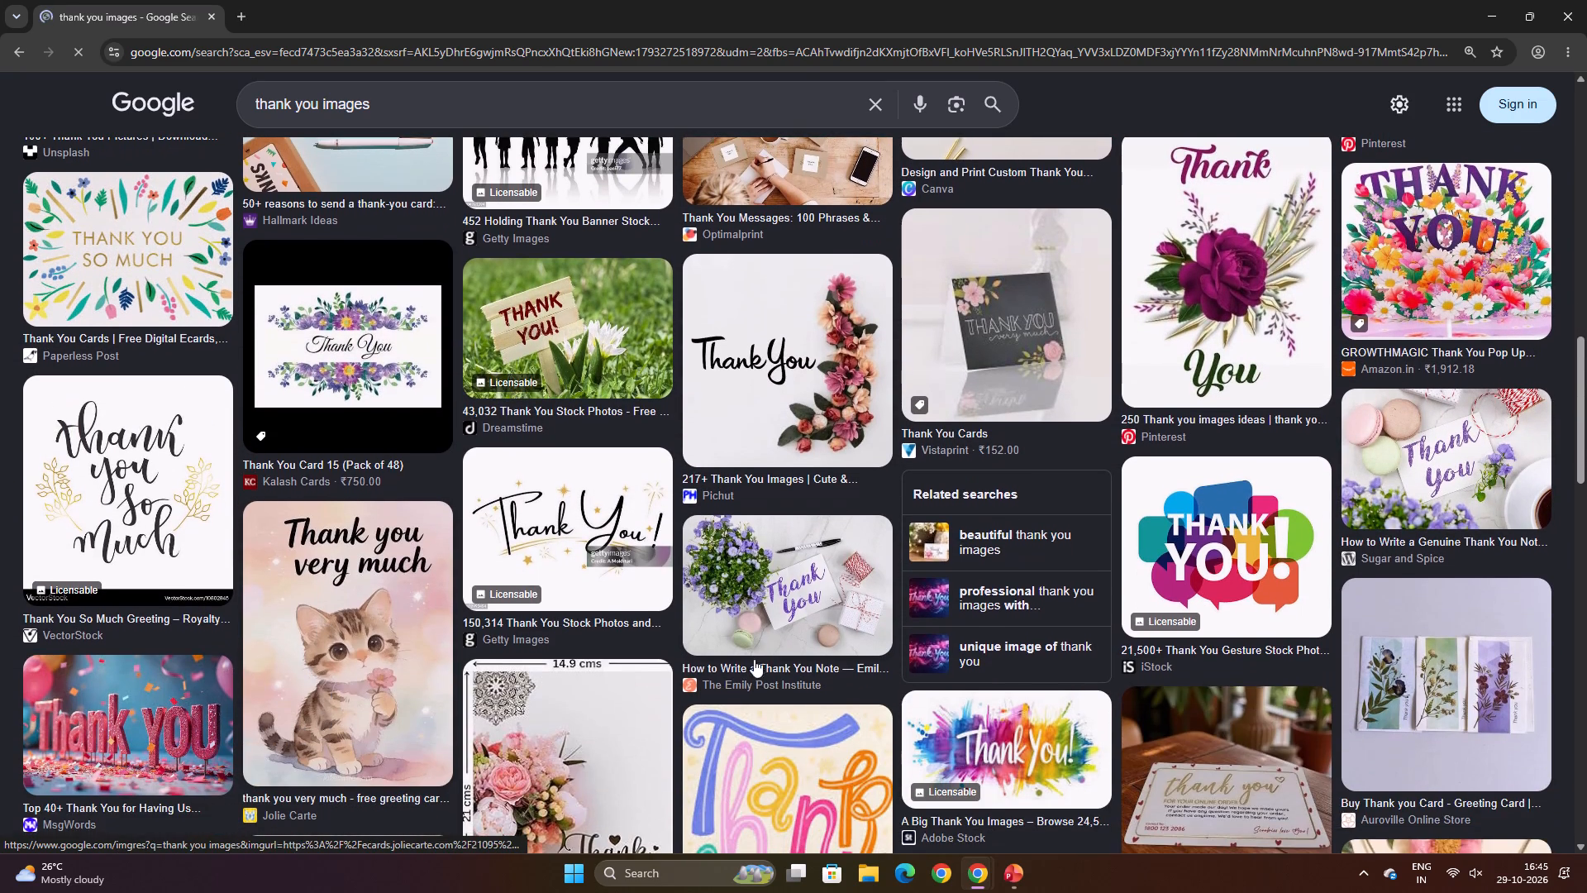
scroll(735, 676, "up", 6)
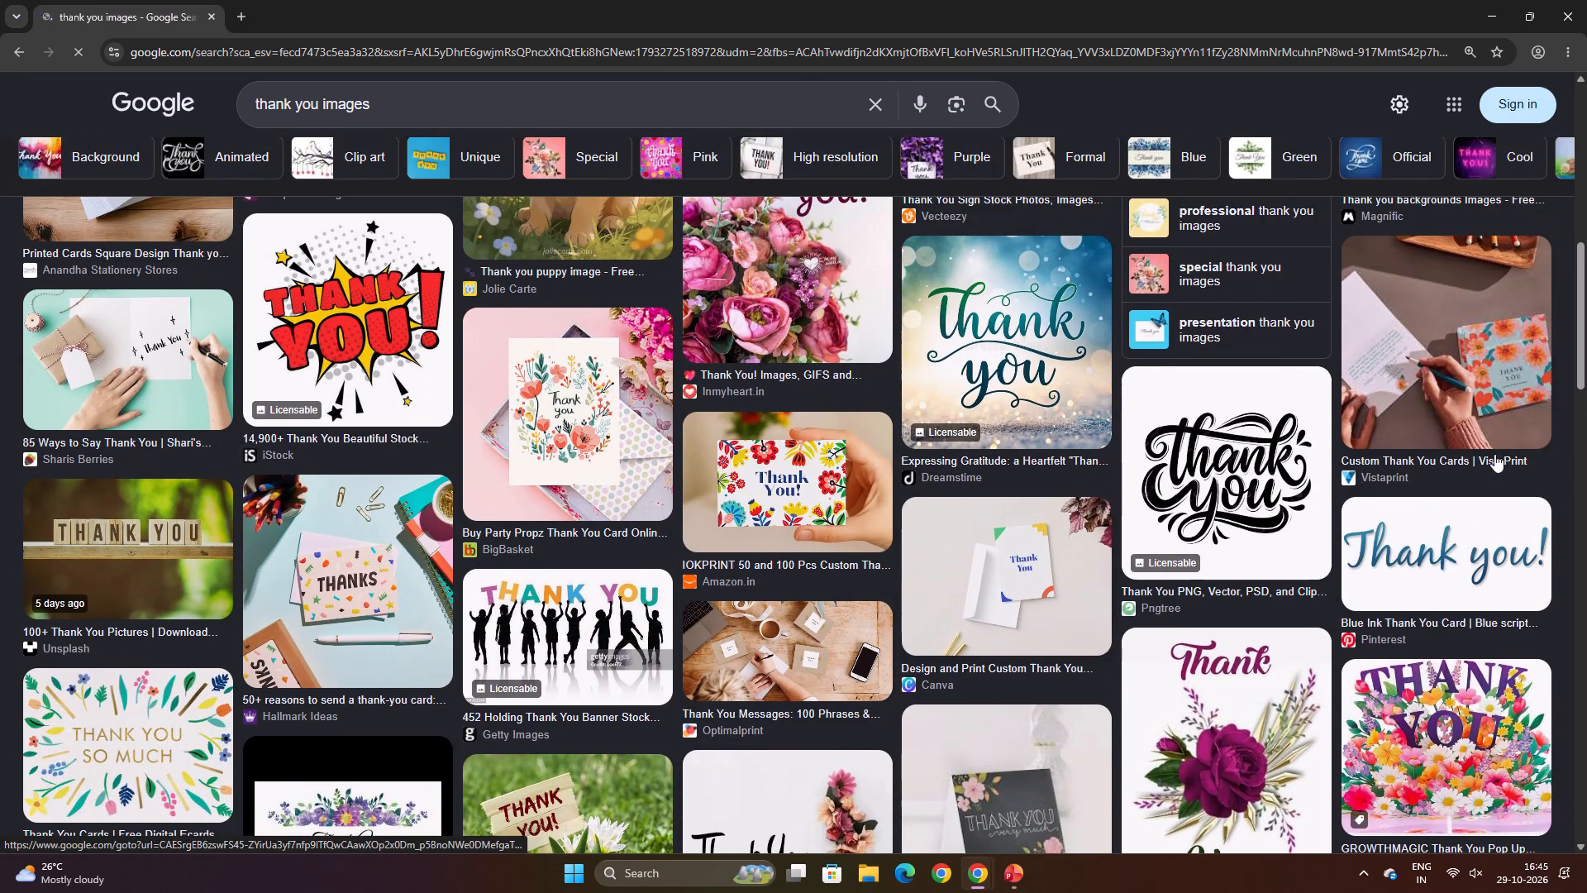
scroll(1456, 539, "up", 6)
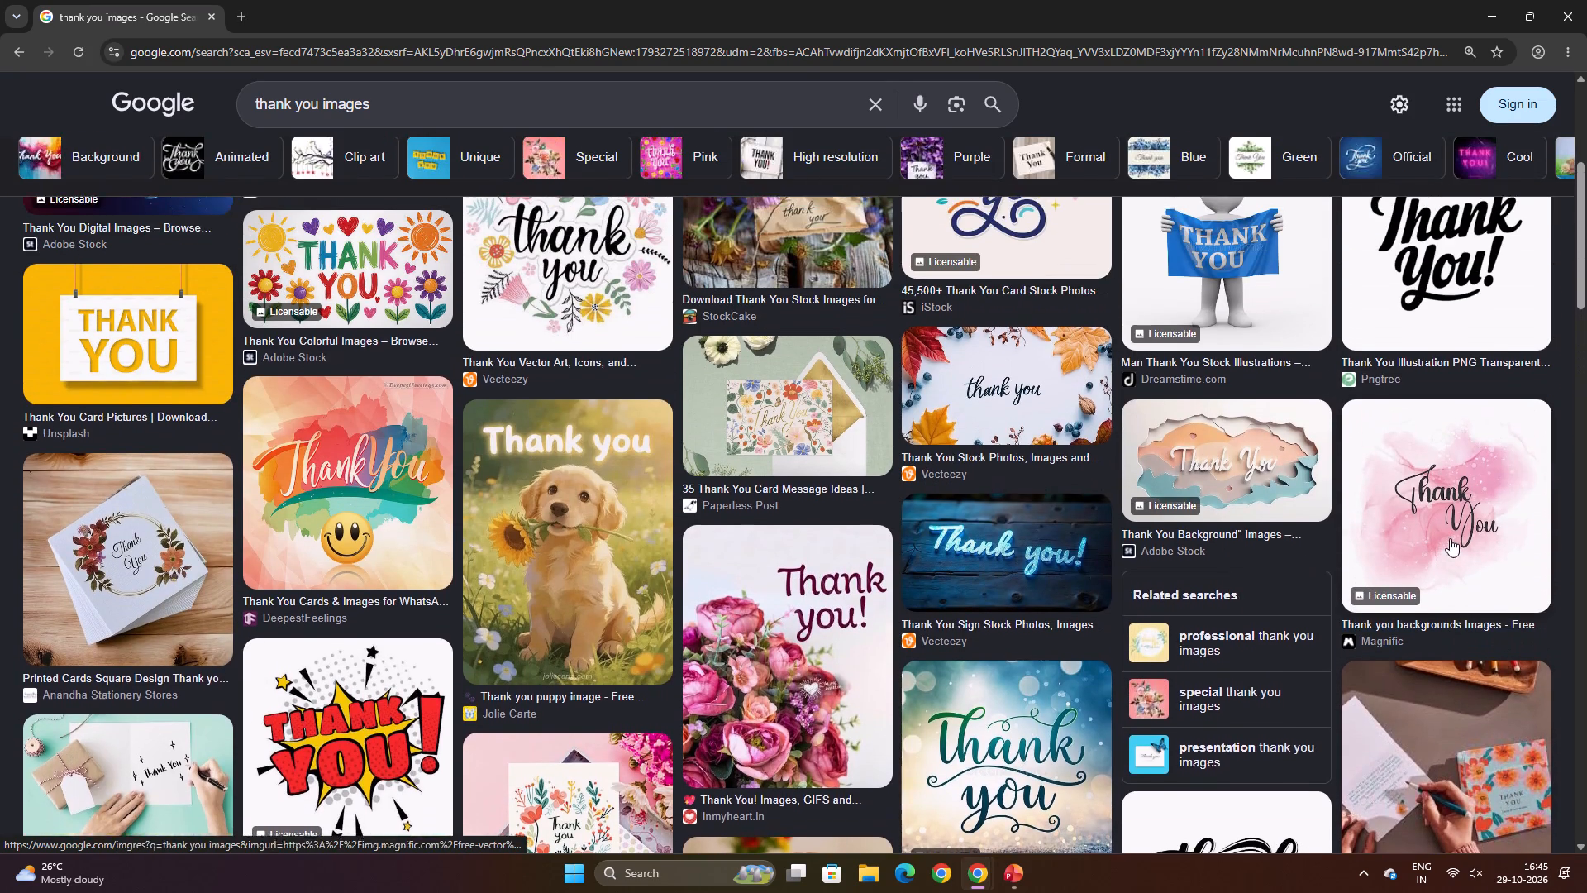
scroll(1450, 538, "up", 6)
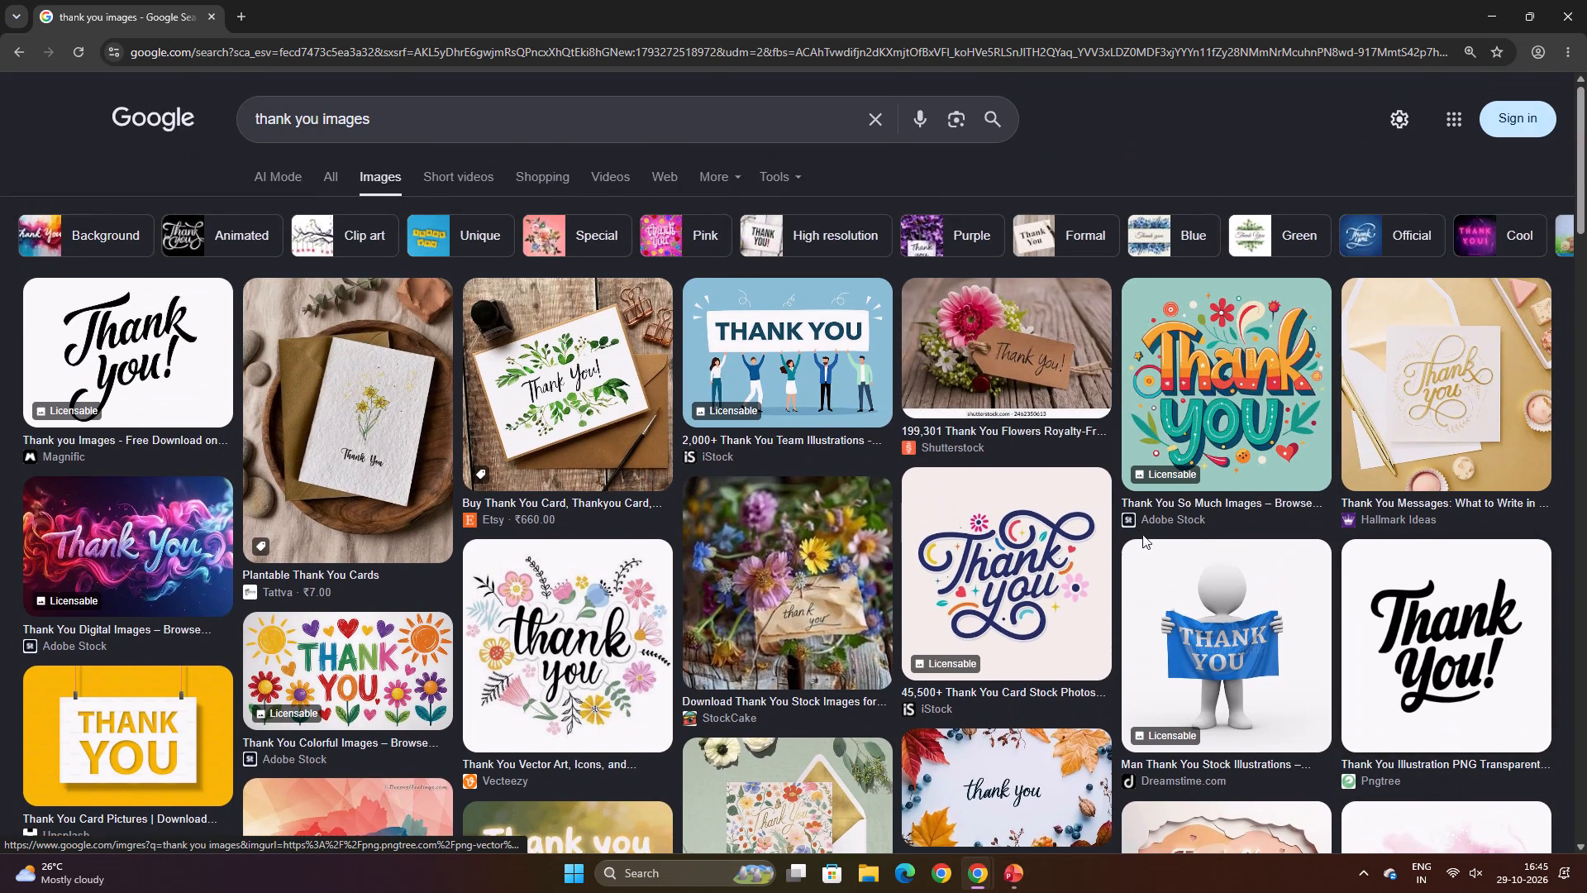
scroll(1106, 545, "down", 4)
scroll(799, 462, "down", 1)
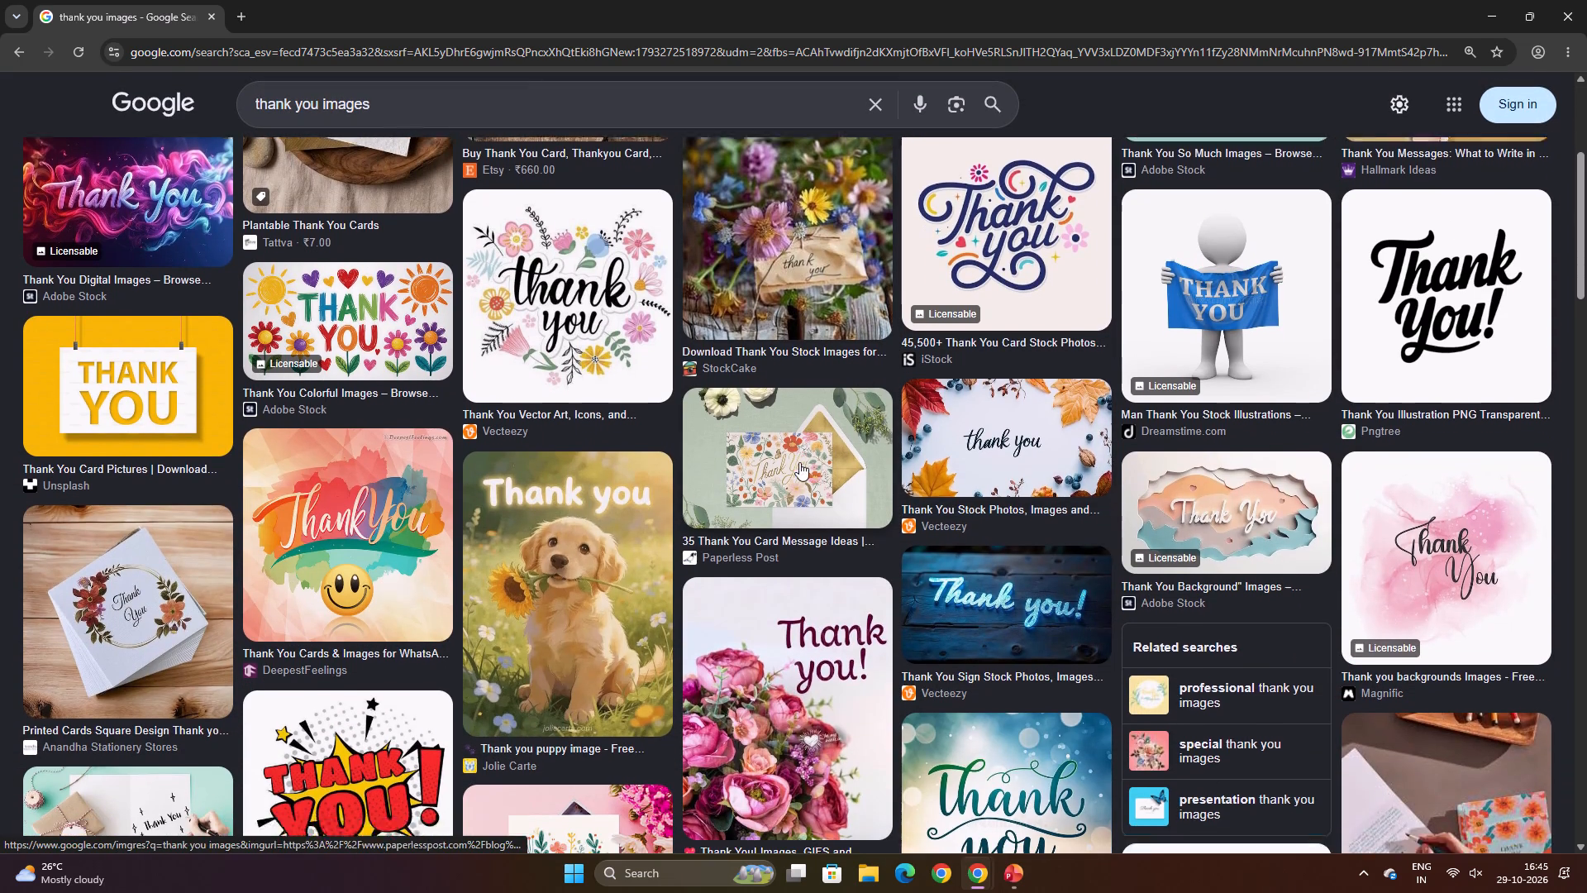
Copy the glowing blue "Thank you!" on dark wood image and paste it as a picture onto the new slide 9 in PowerPoint.
right_click(999, 542)
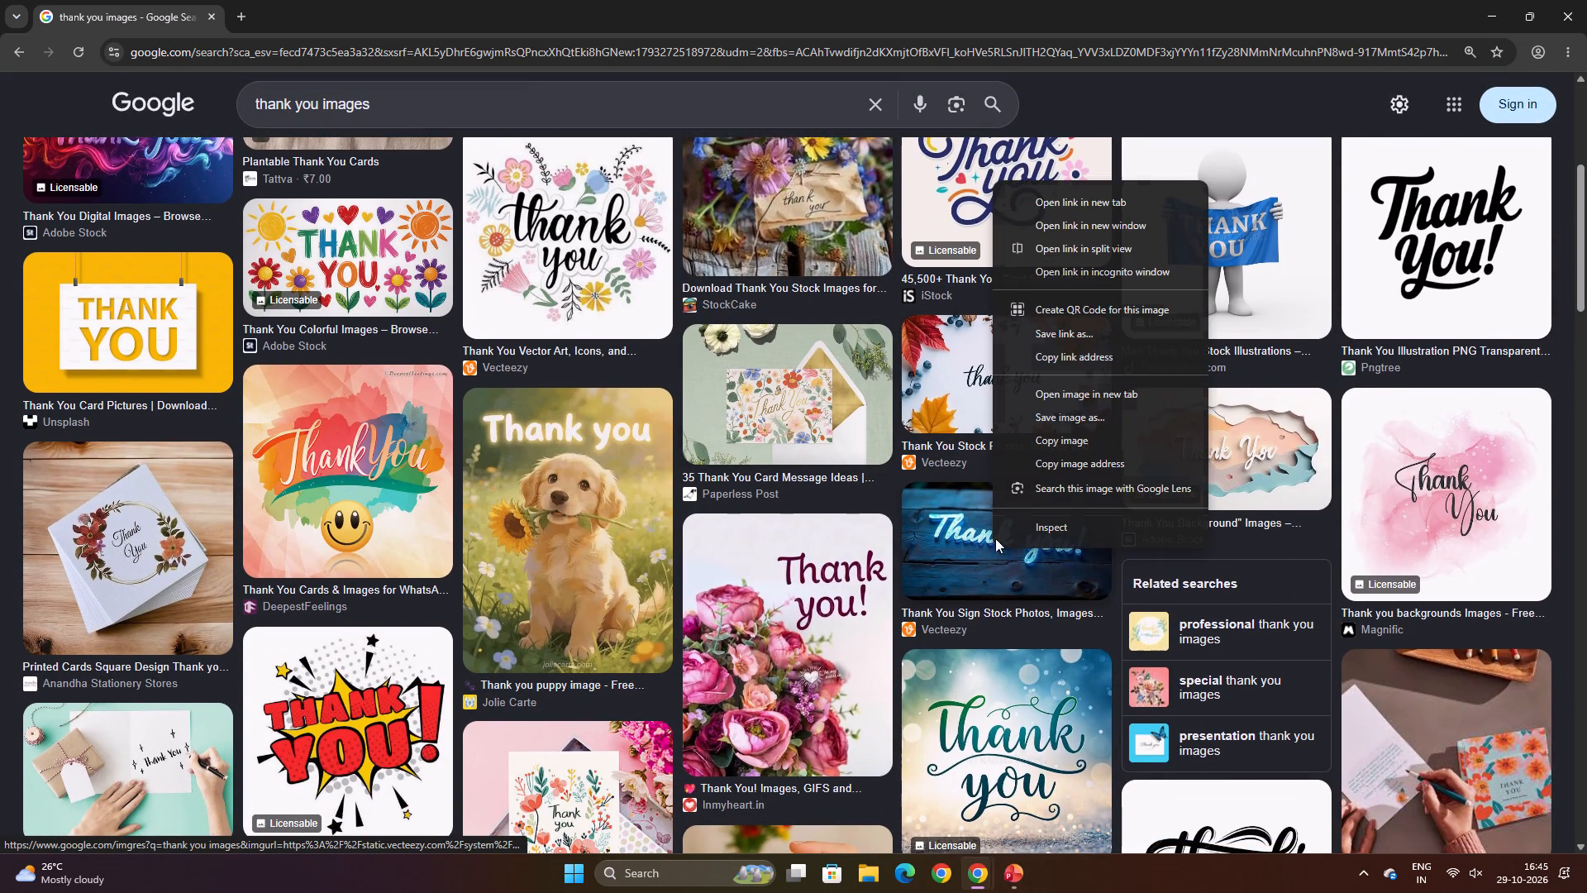
left_click(1068, 439)
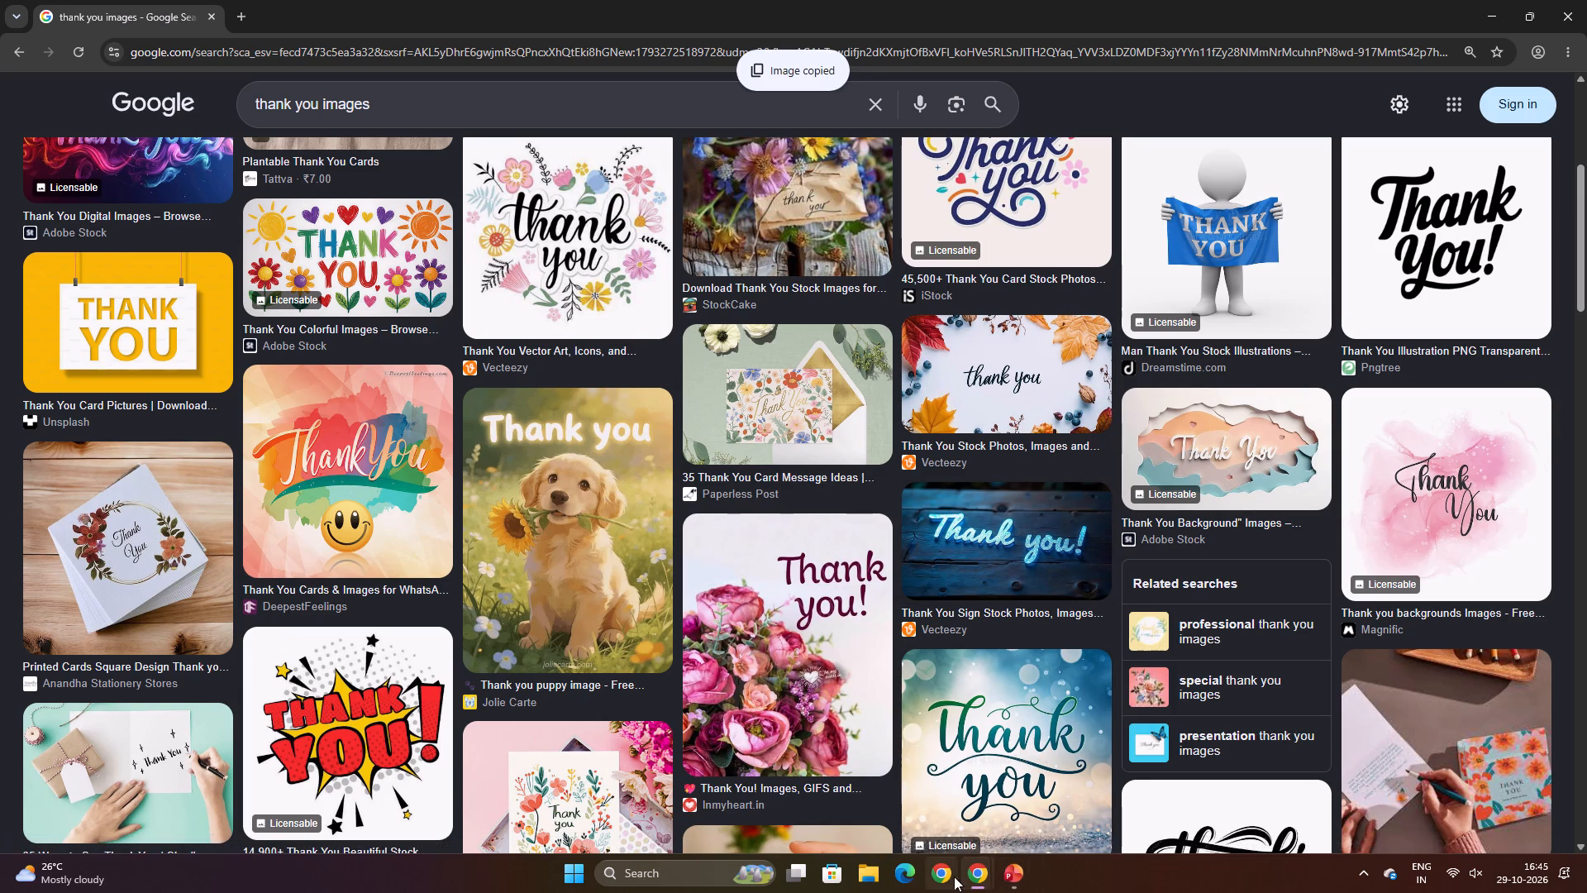
left_click(1004, 807)
right_click(857, 534)
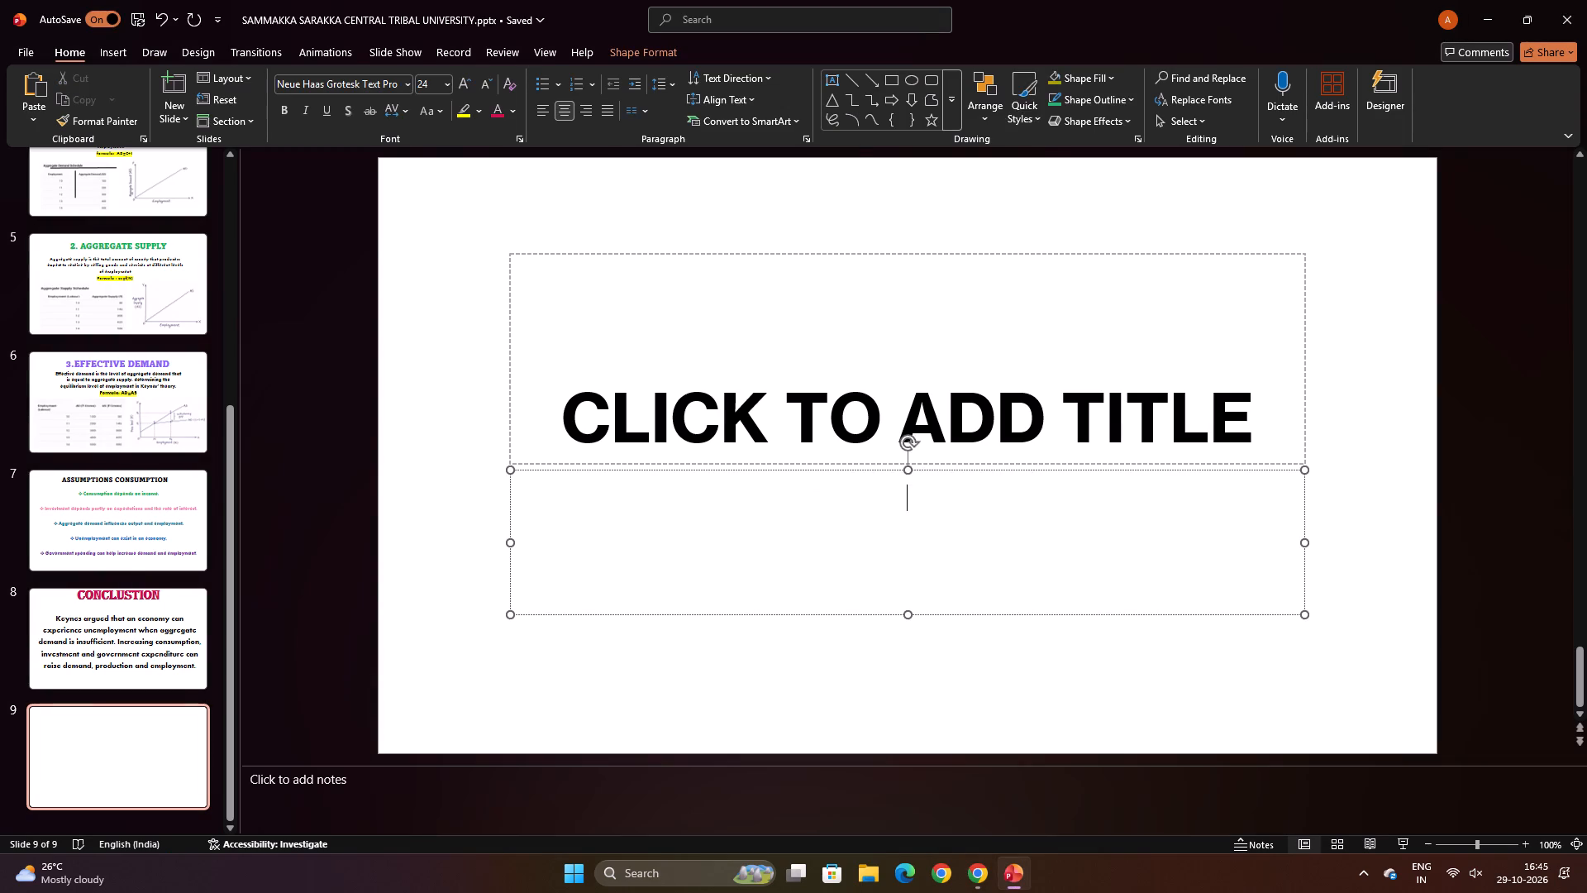
left_click(947, 201)
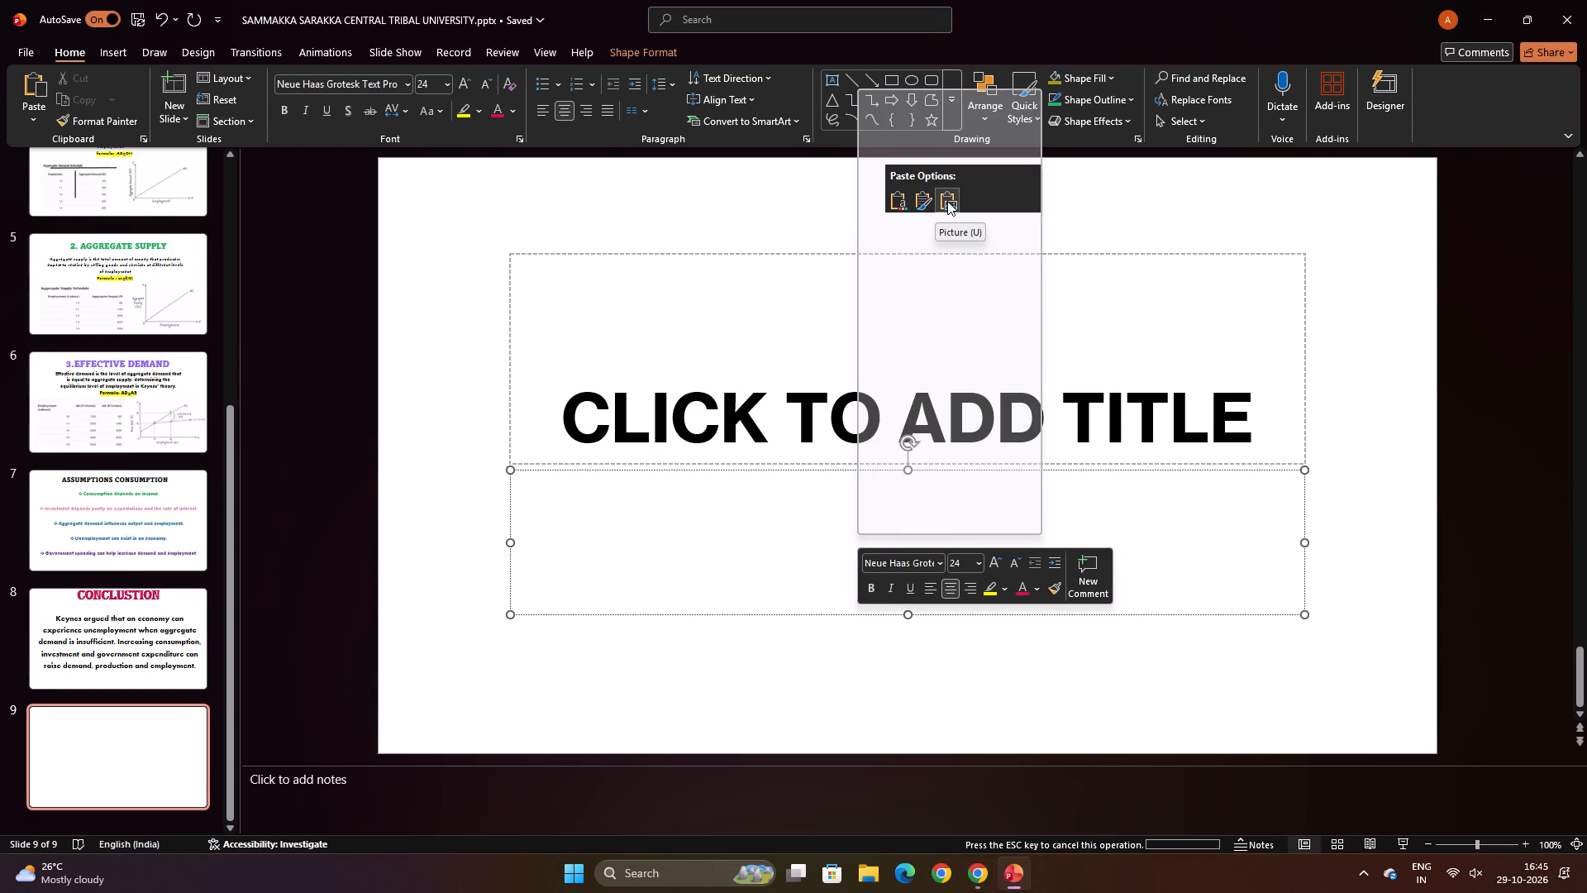
left_click(945, 208)
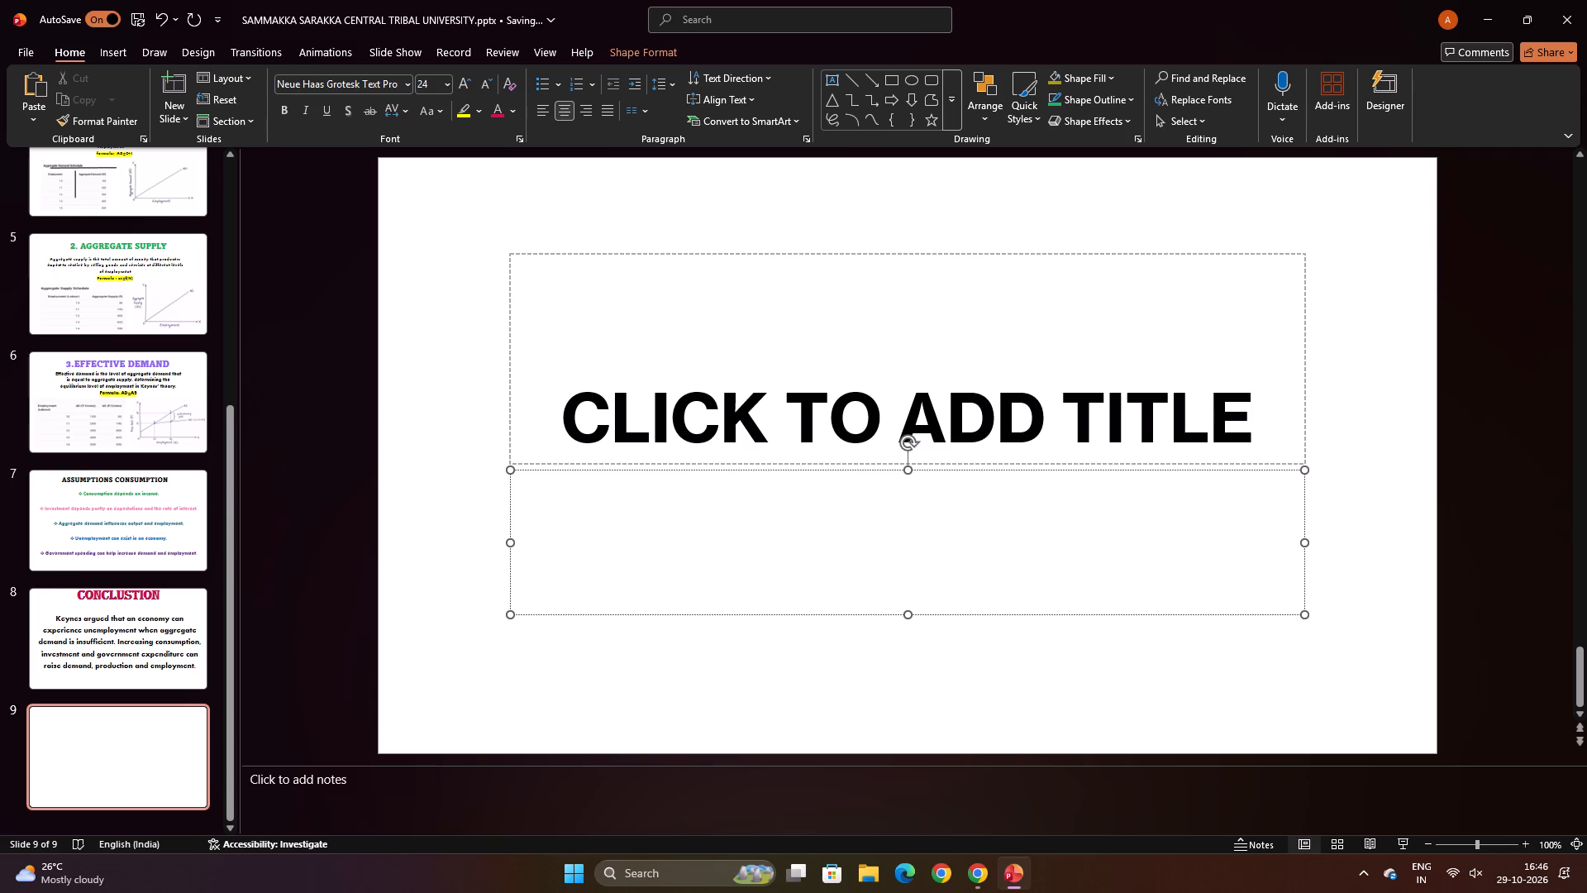
right_click(803, 360)
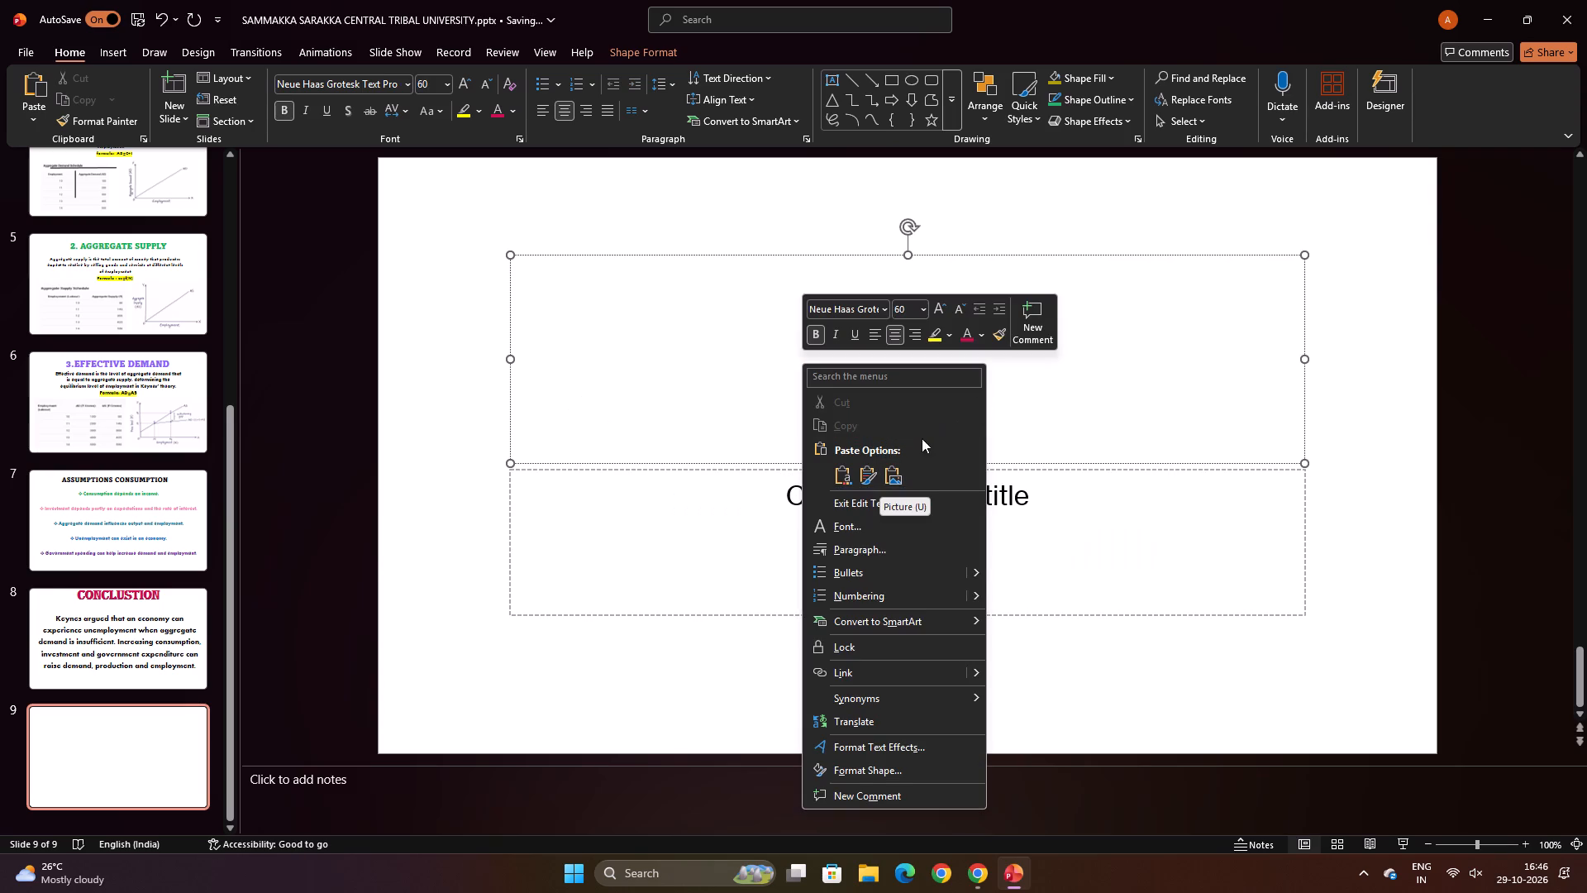
left_click(891, 478)
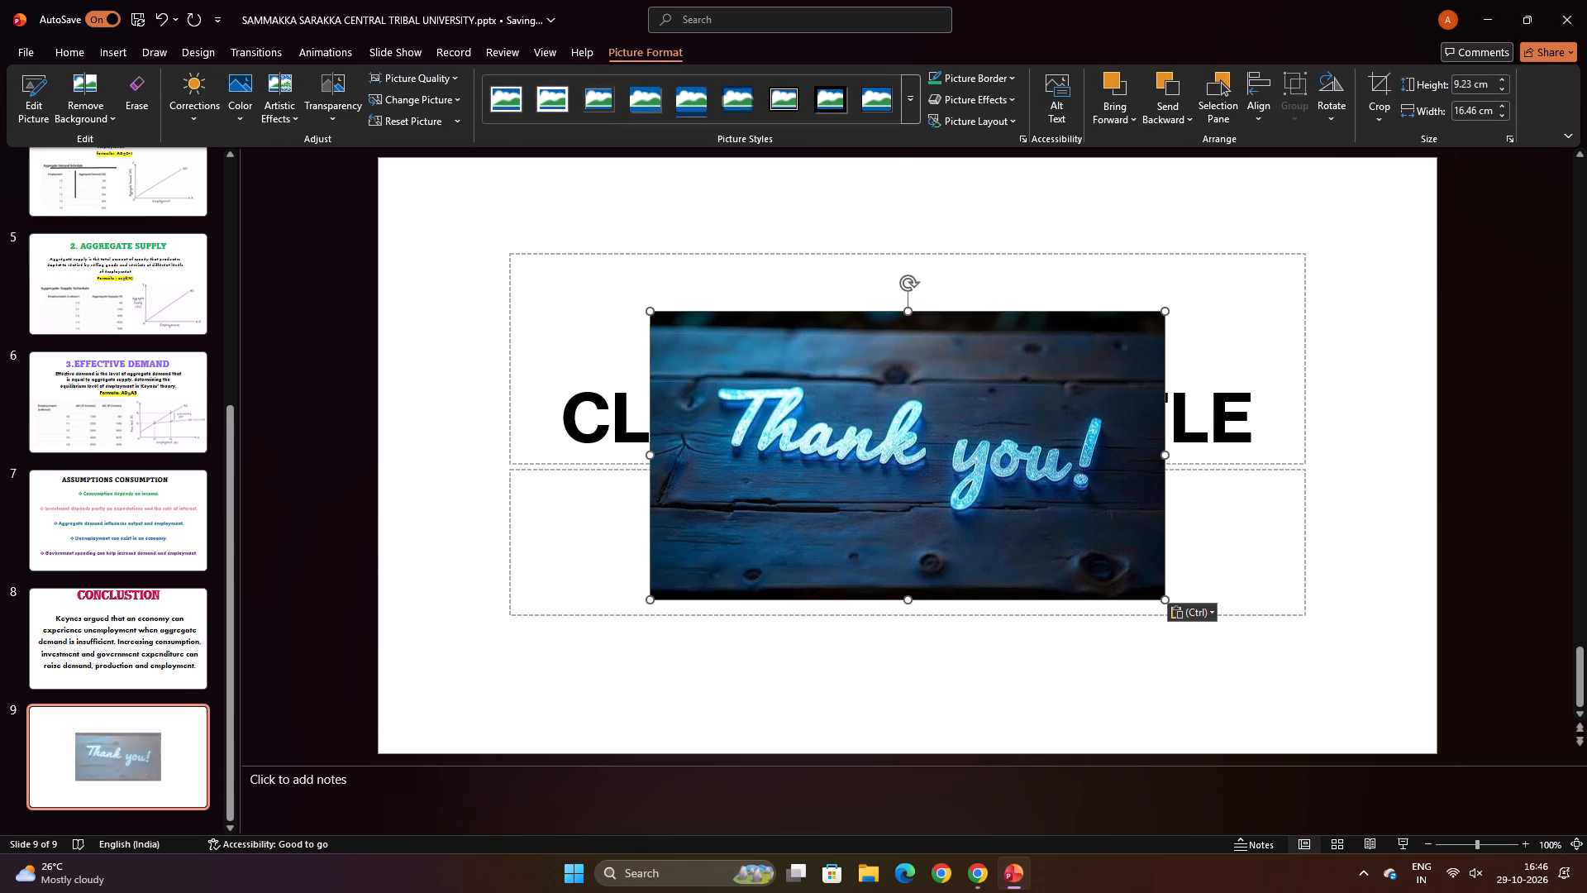
Stretch the Thank you picture to all four slide edges so it fills the slide, 33.87 cm wide by 19.05 cm high.
left_click_drag(1164, 459, 1413, 514)
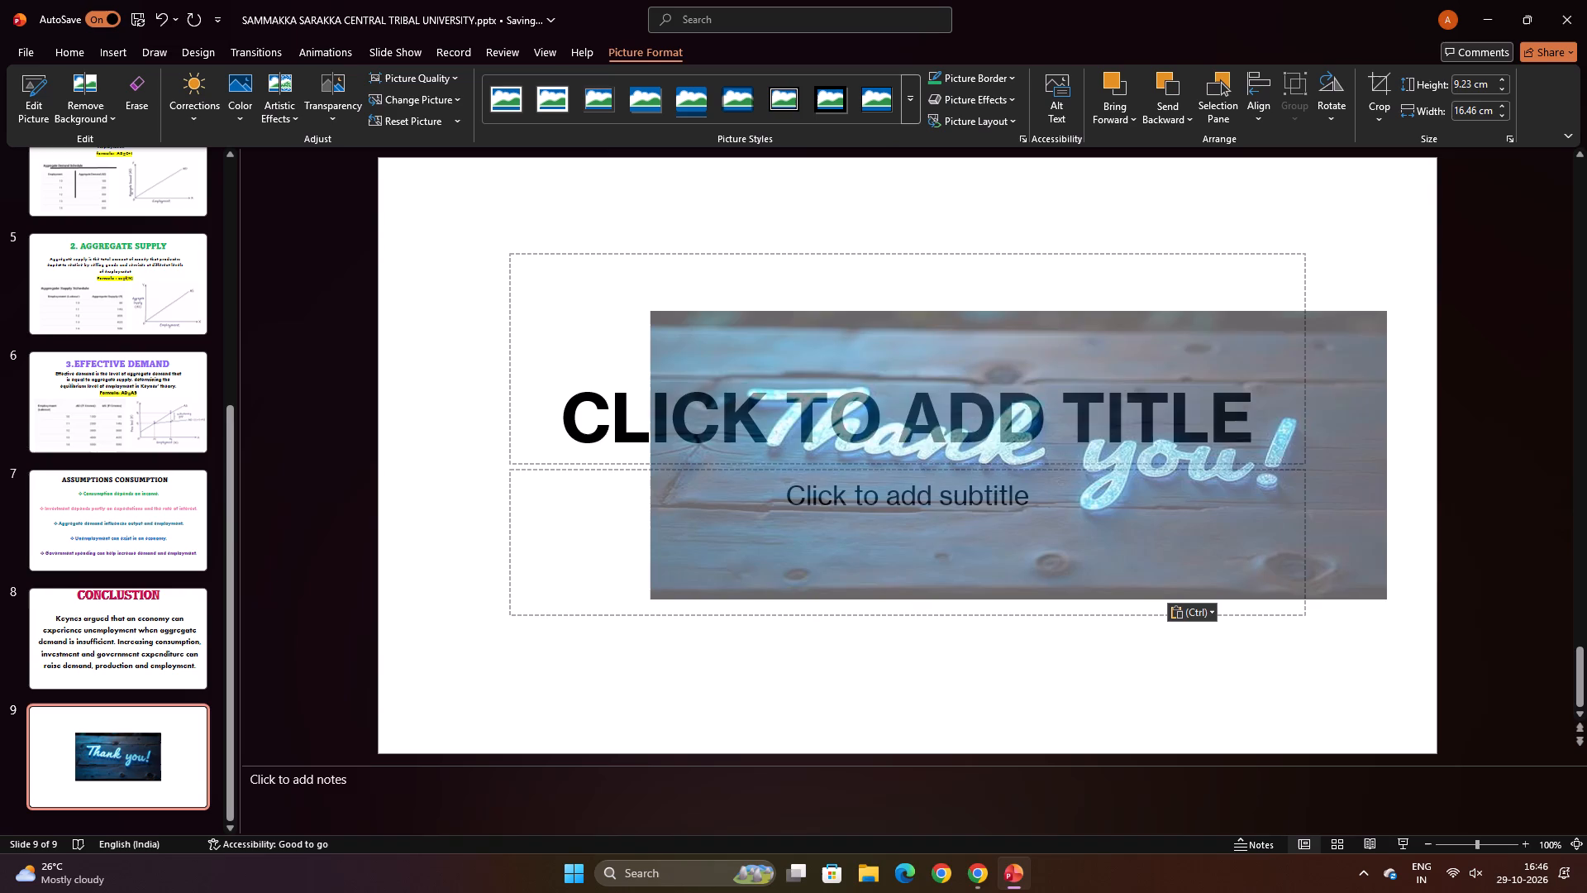
left_click_drag(1413, 514, 1433, 518)
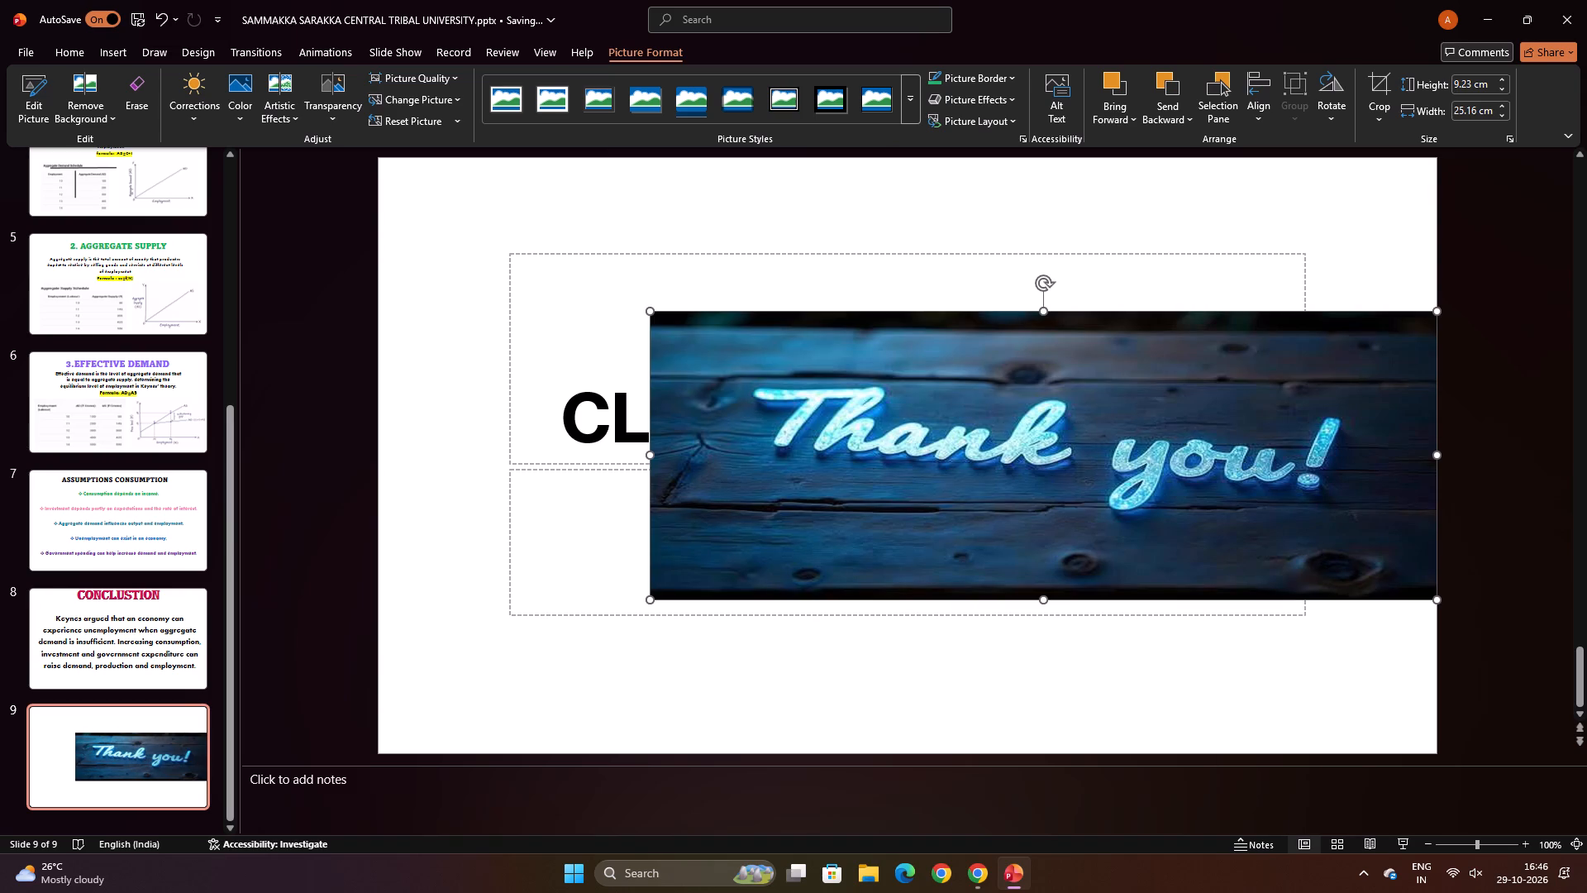
left_click_drag(1045, 313, 1049, 155)
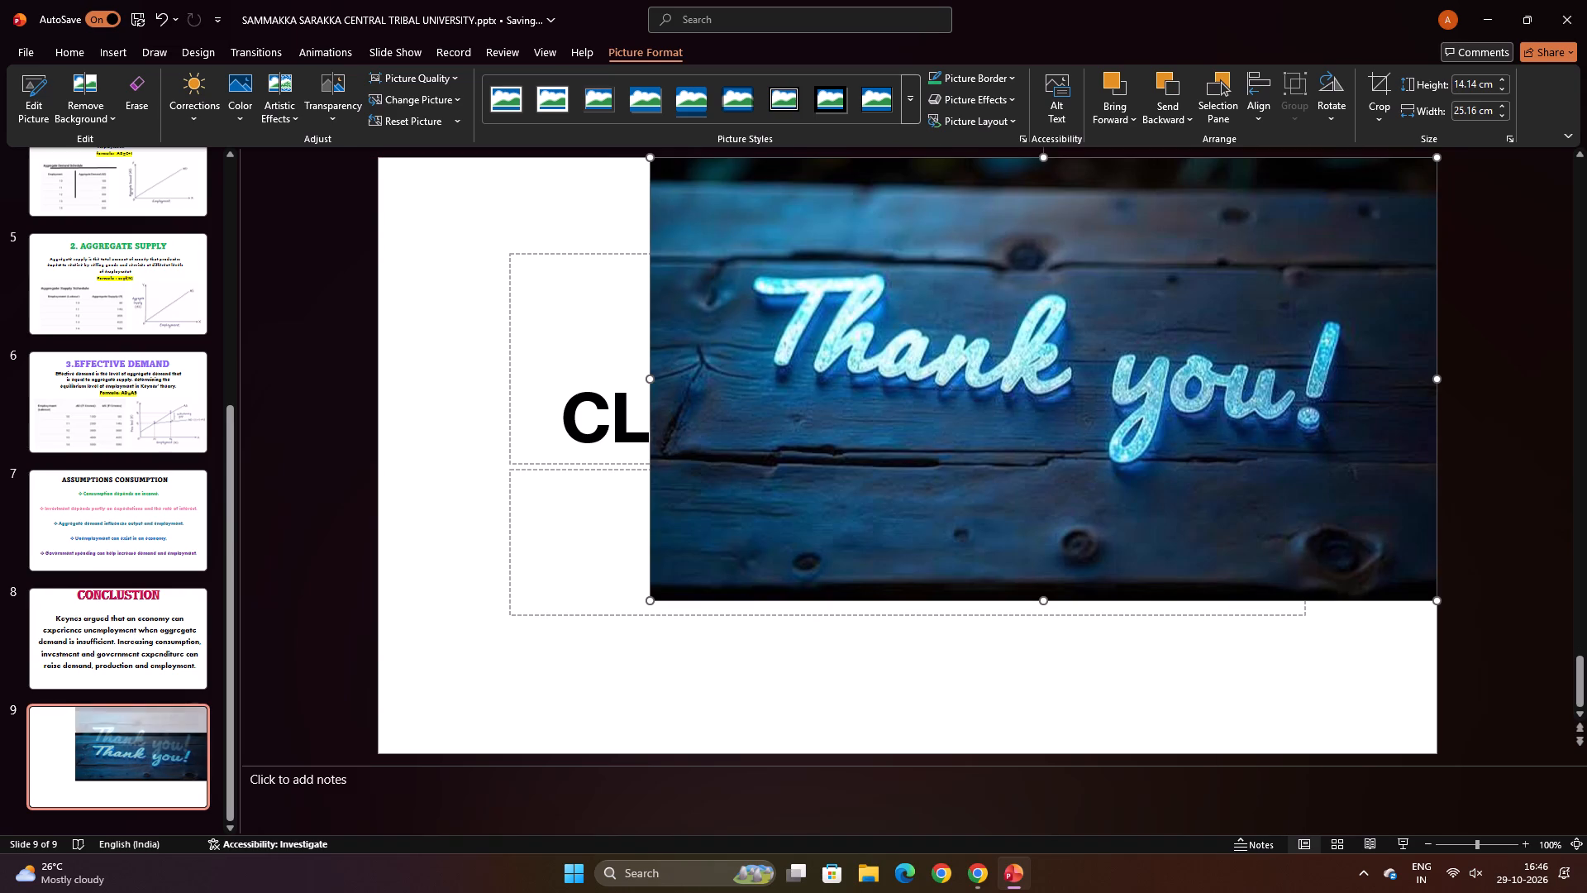
left_click_drag(651, 382, 388, 398)
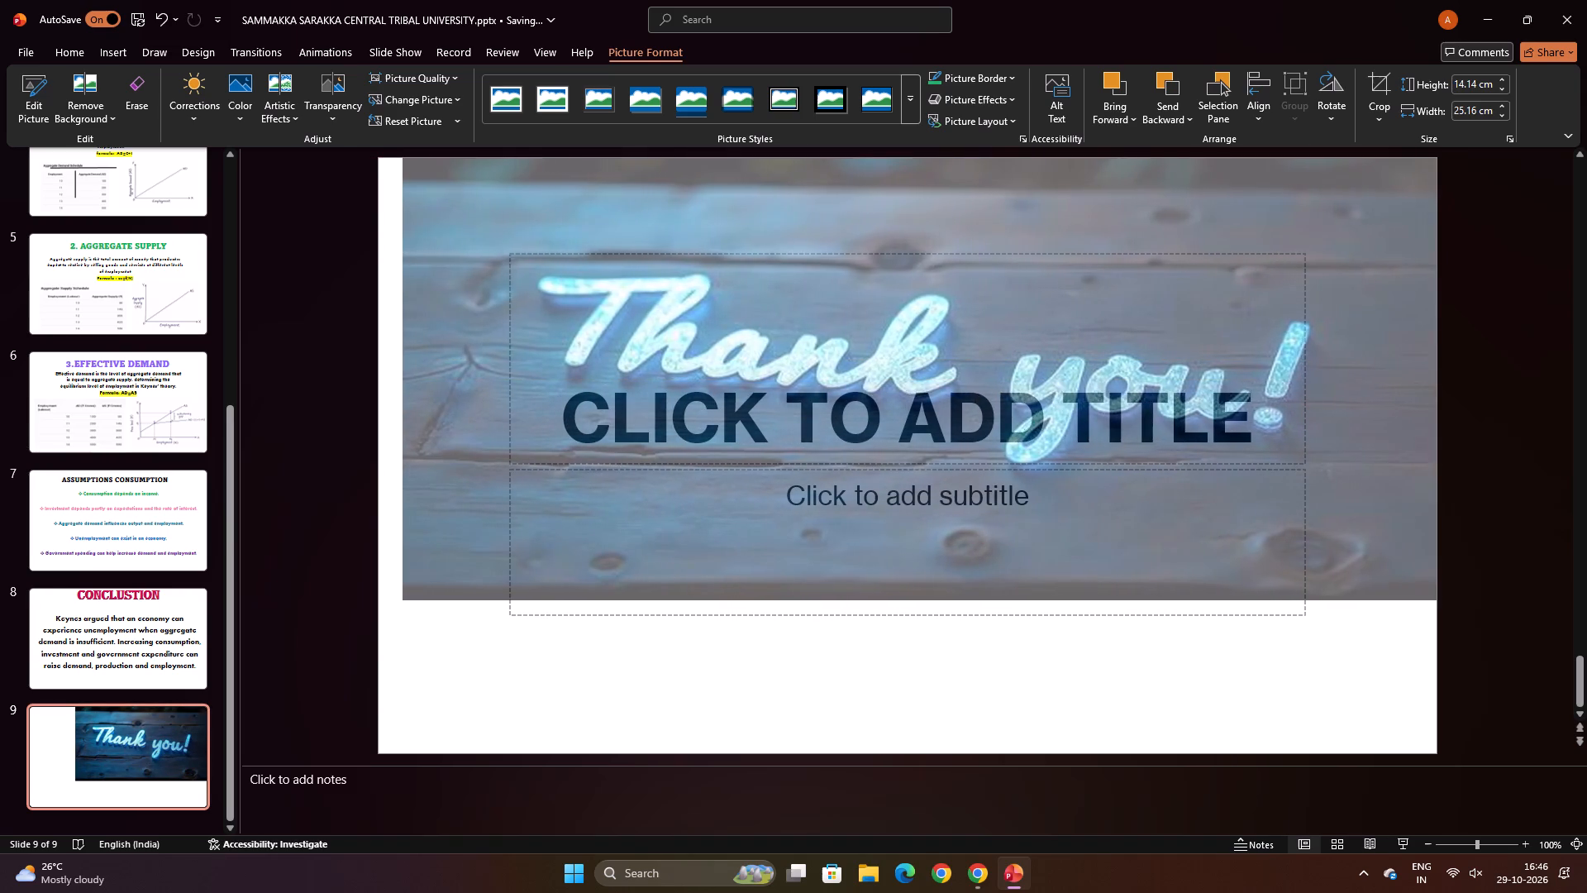
left_click_drag(388, 398, 379, 398)
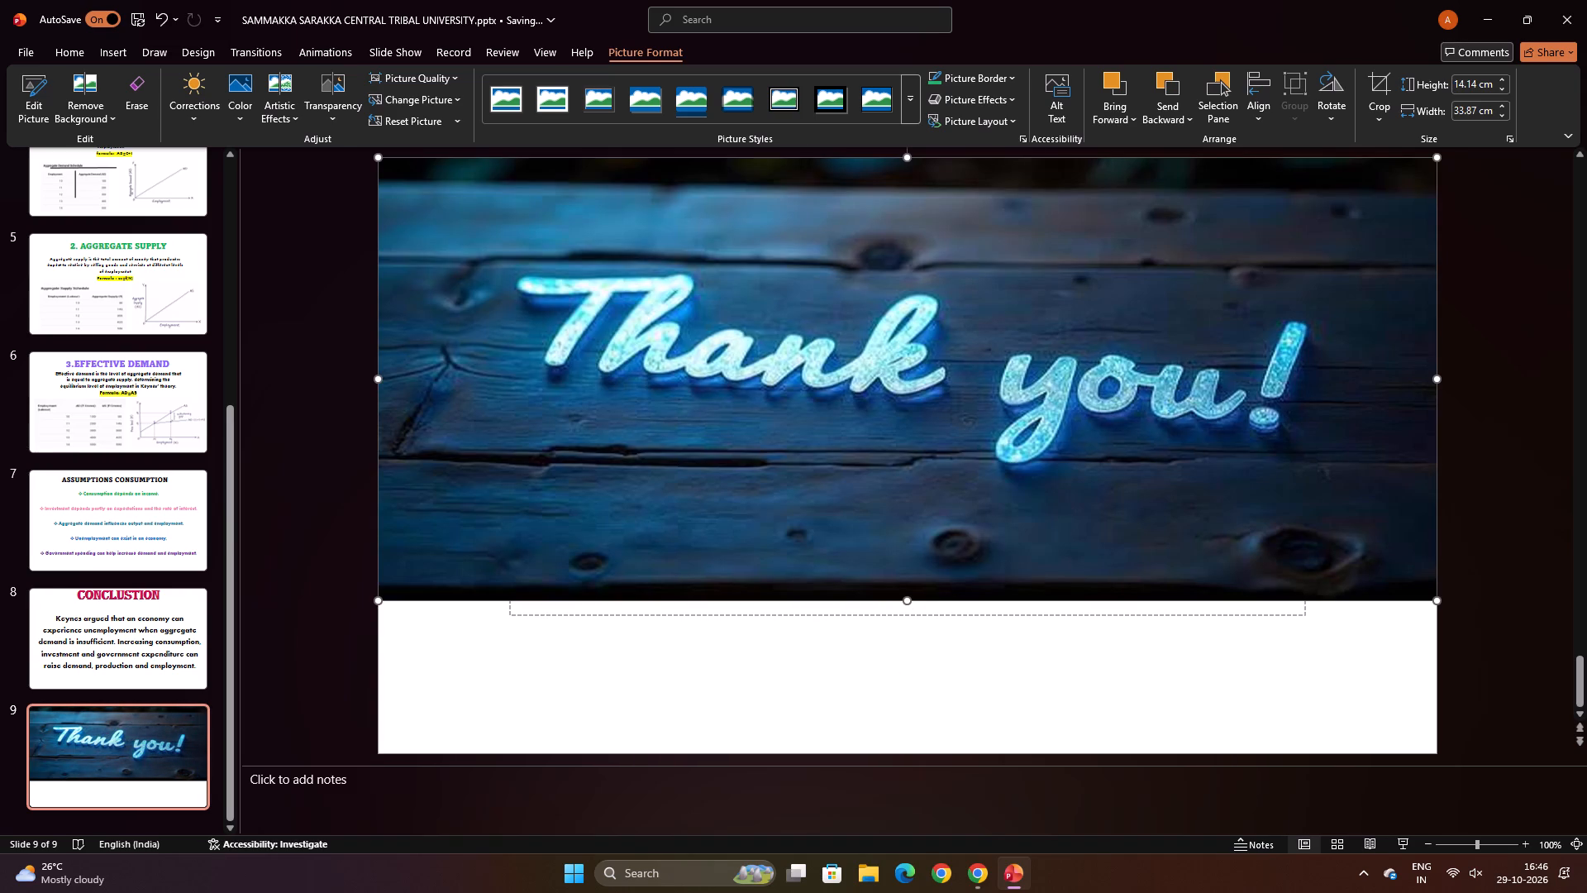
left_click_drag(905, 595, 909, 745)
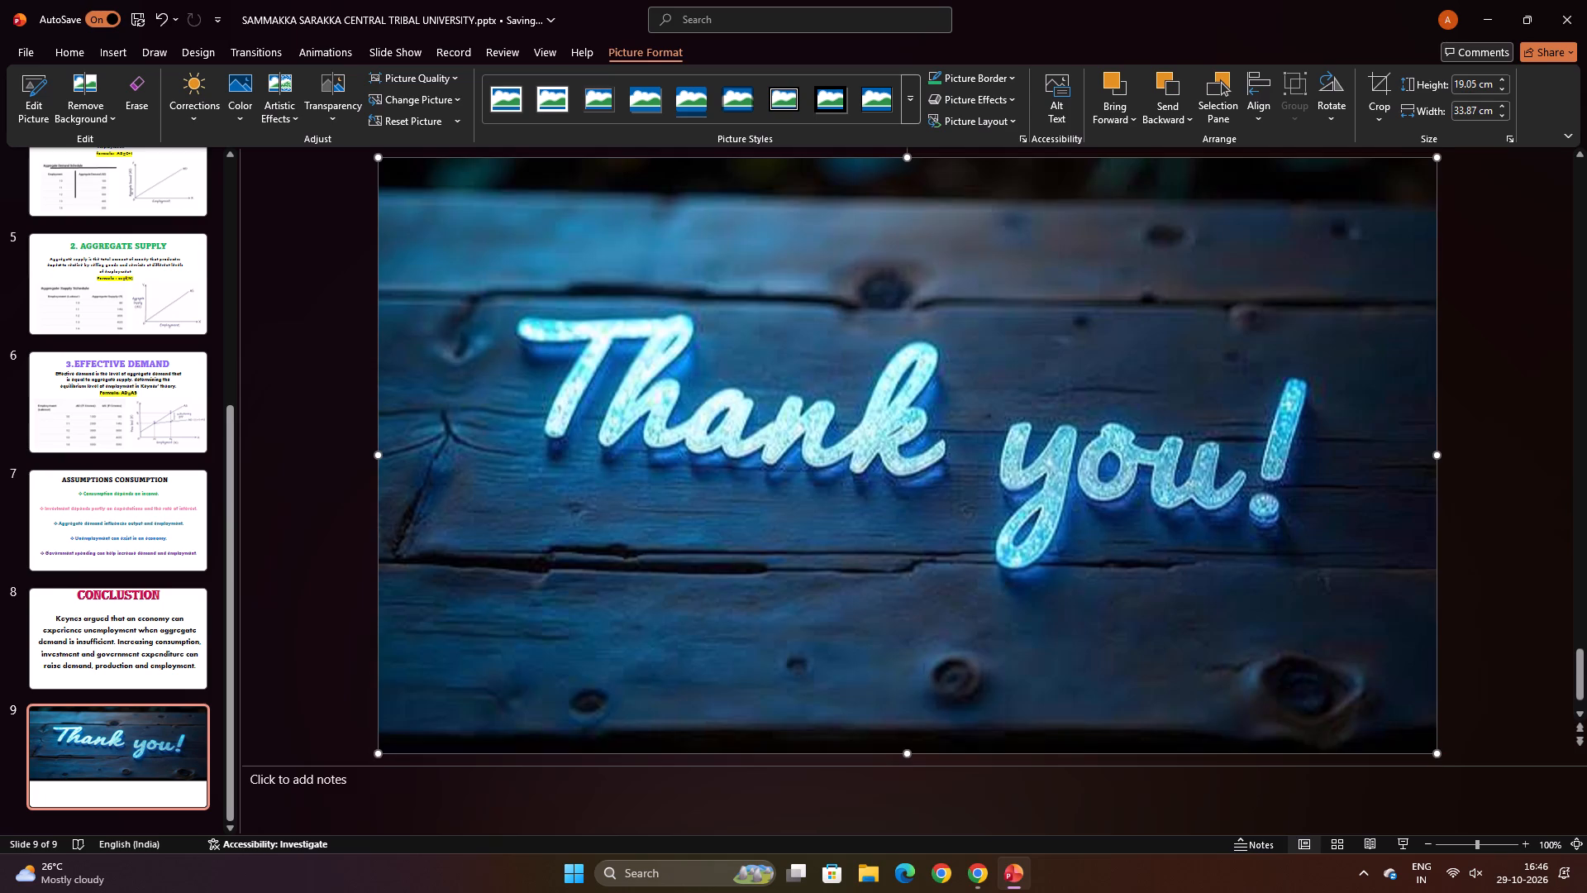
left_click(318, 328)
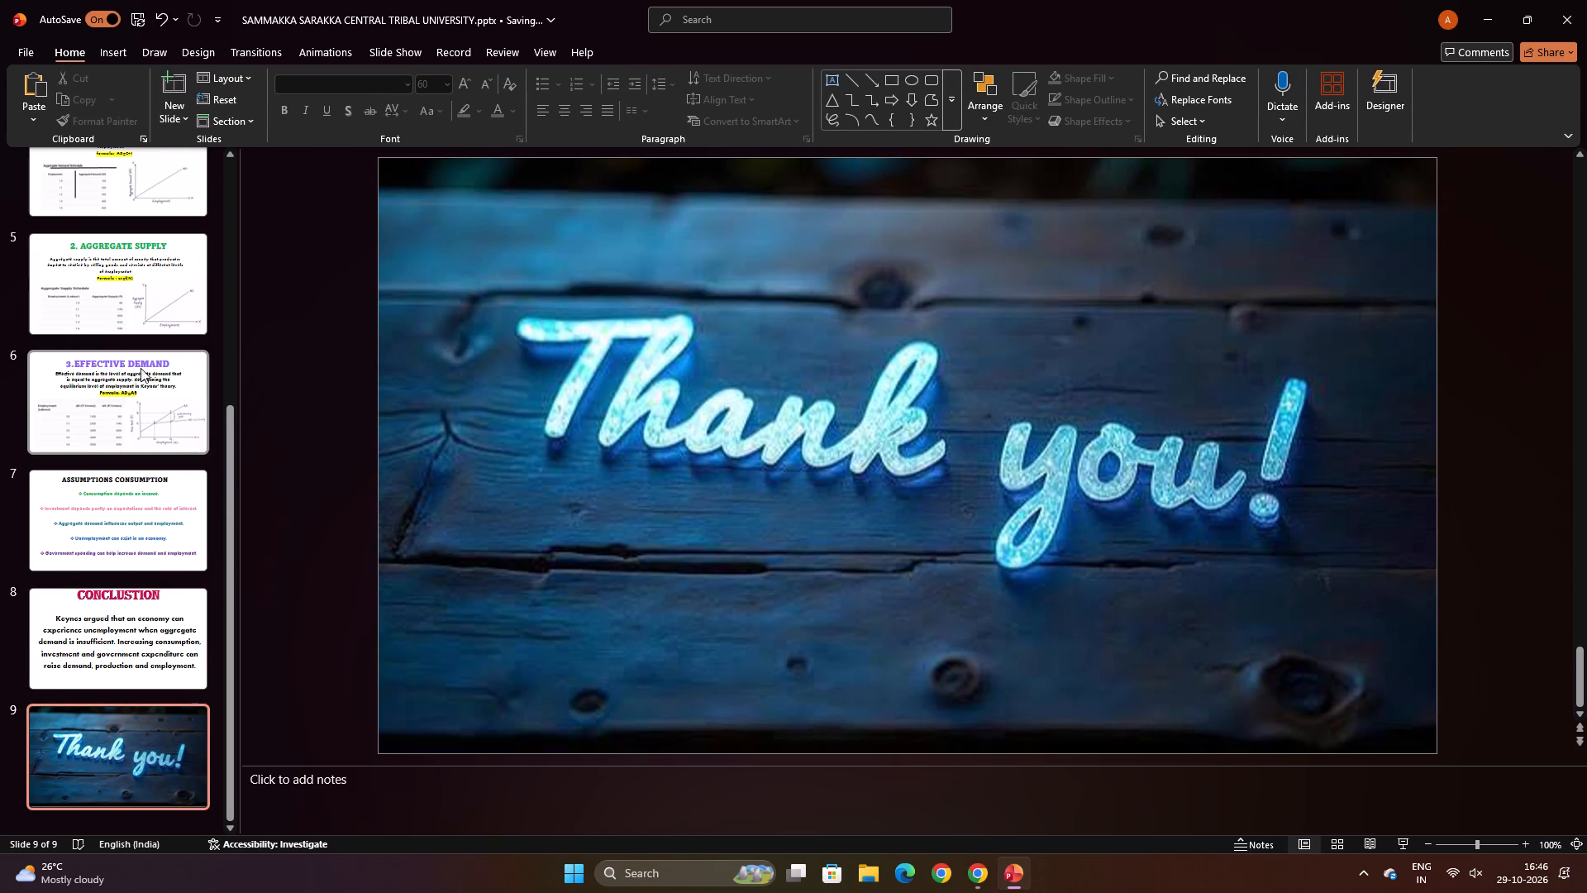
Review the finished presentation slide by slide, from the title slide through the theory, assumptions and conclusion slides to the Thank you slide.
scroll(129, 461, "up", 15)
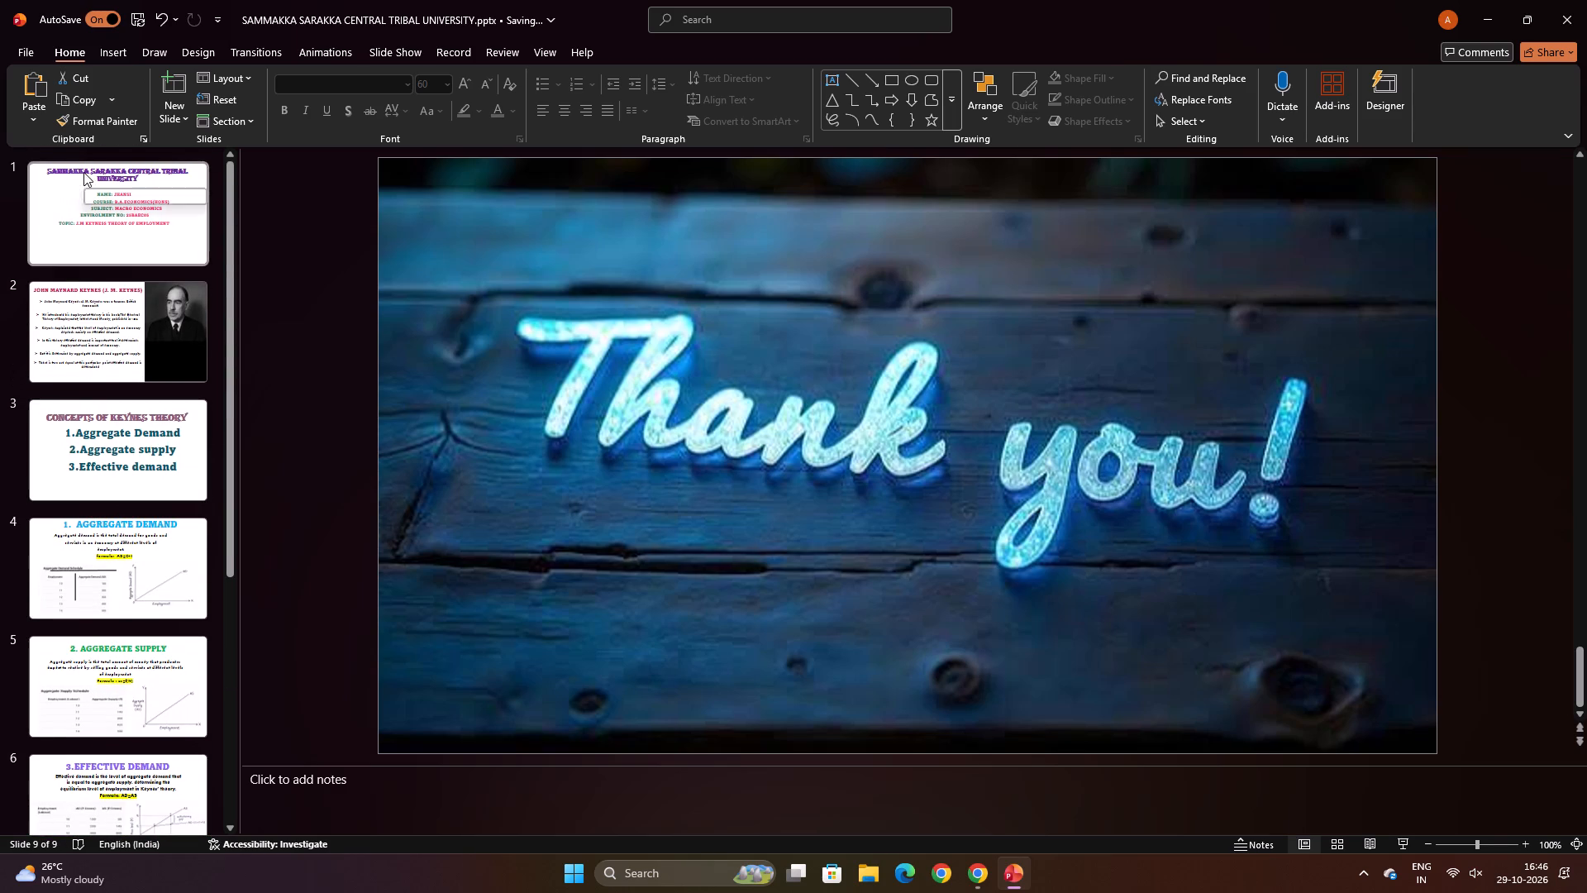
left_click_drag(83, 174, 100, 220)
left_click(180, 346)
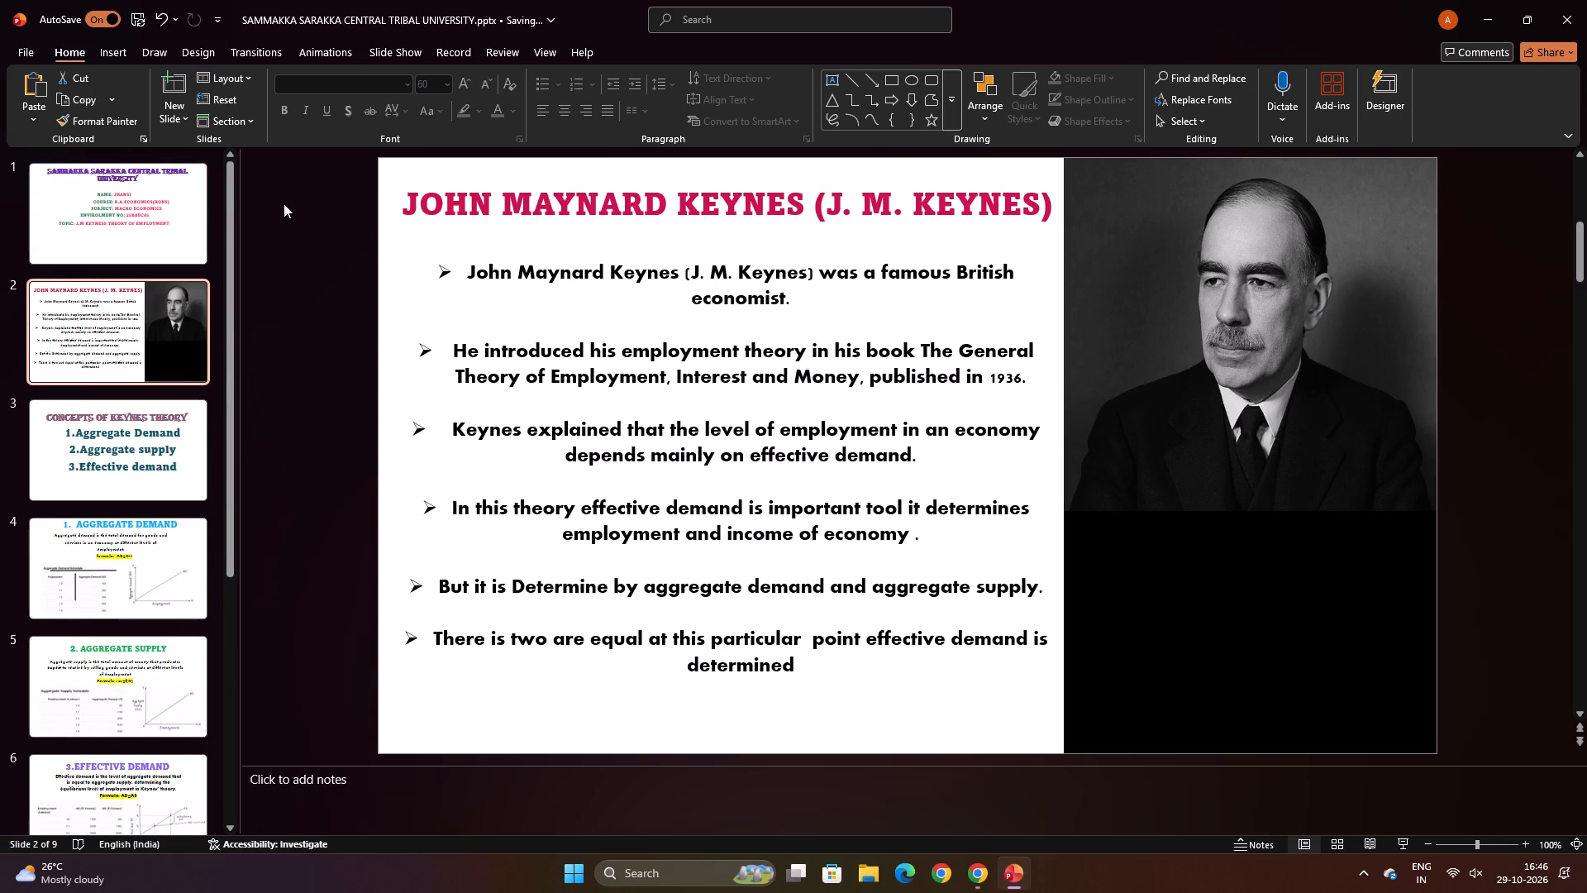
left_click(166, 455)
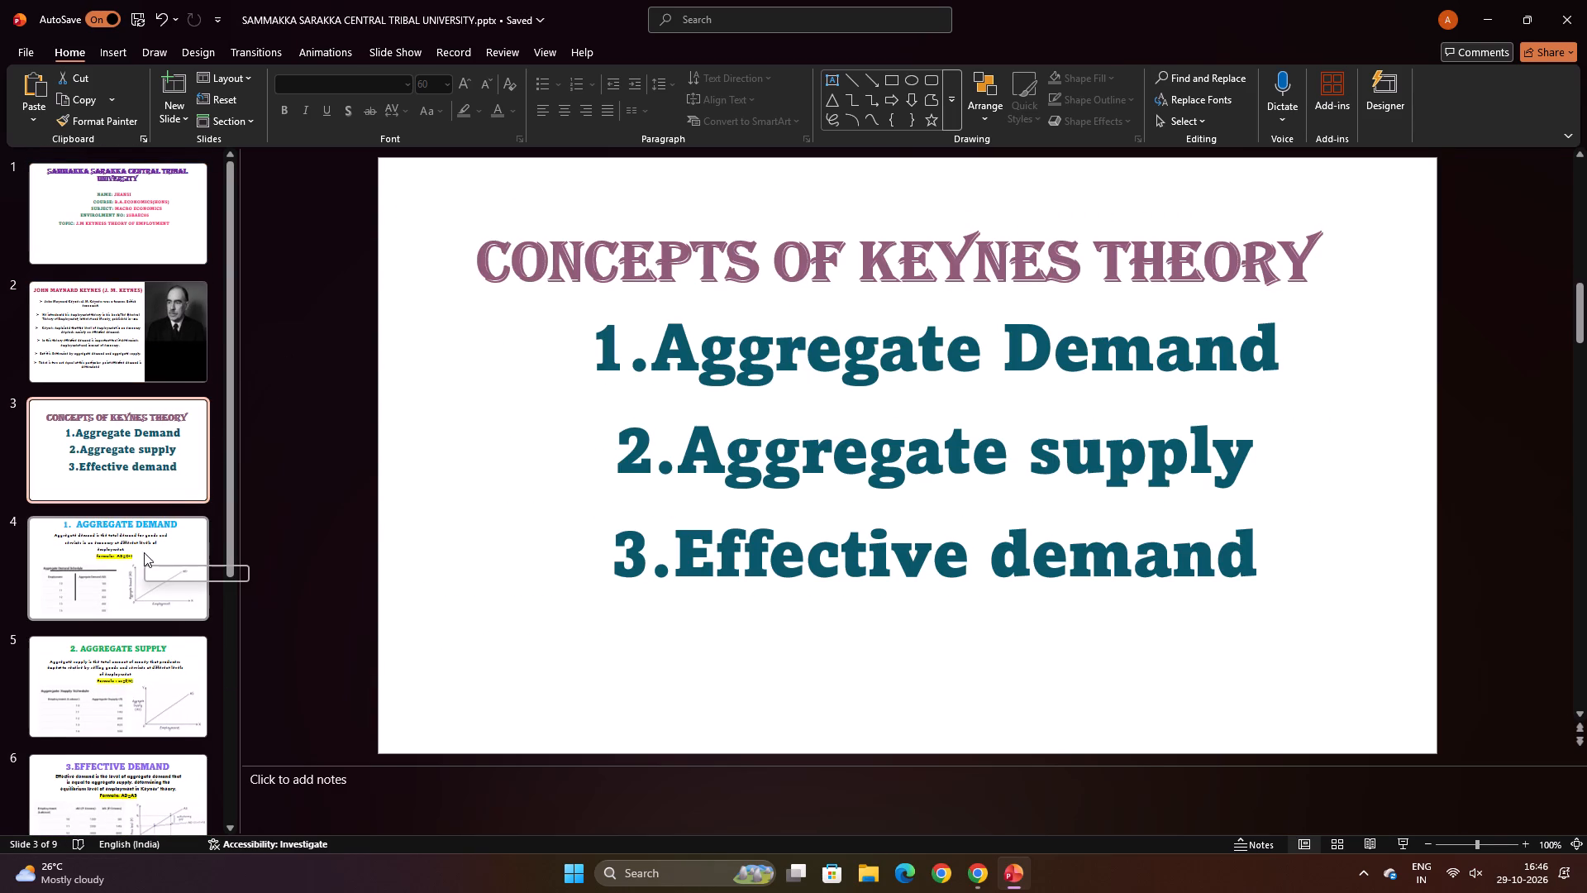
left_click(122, 578)
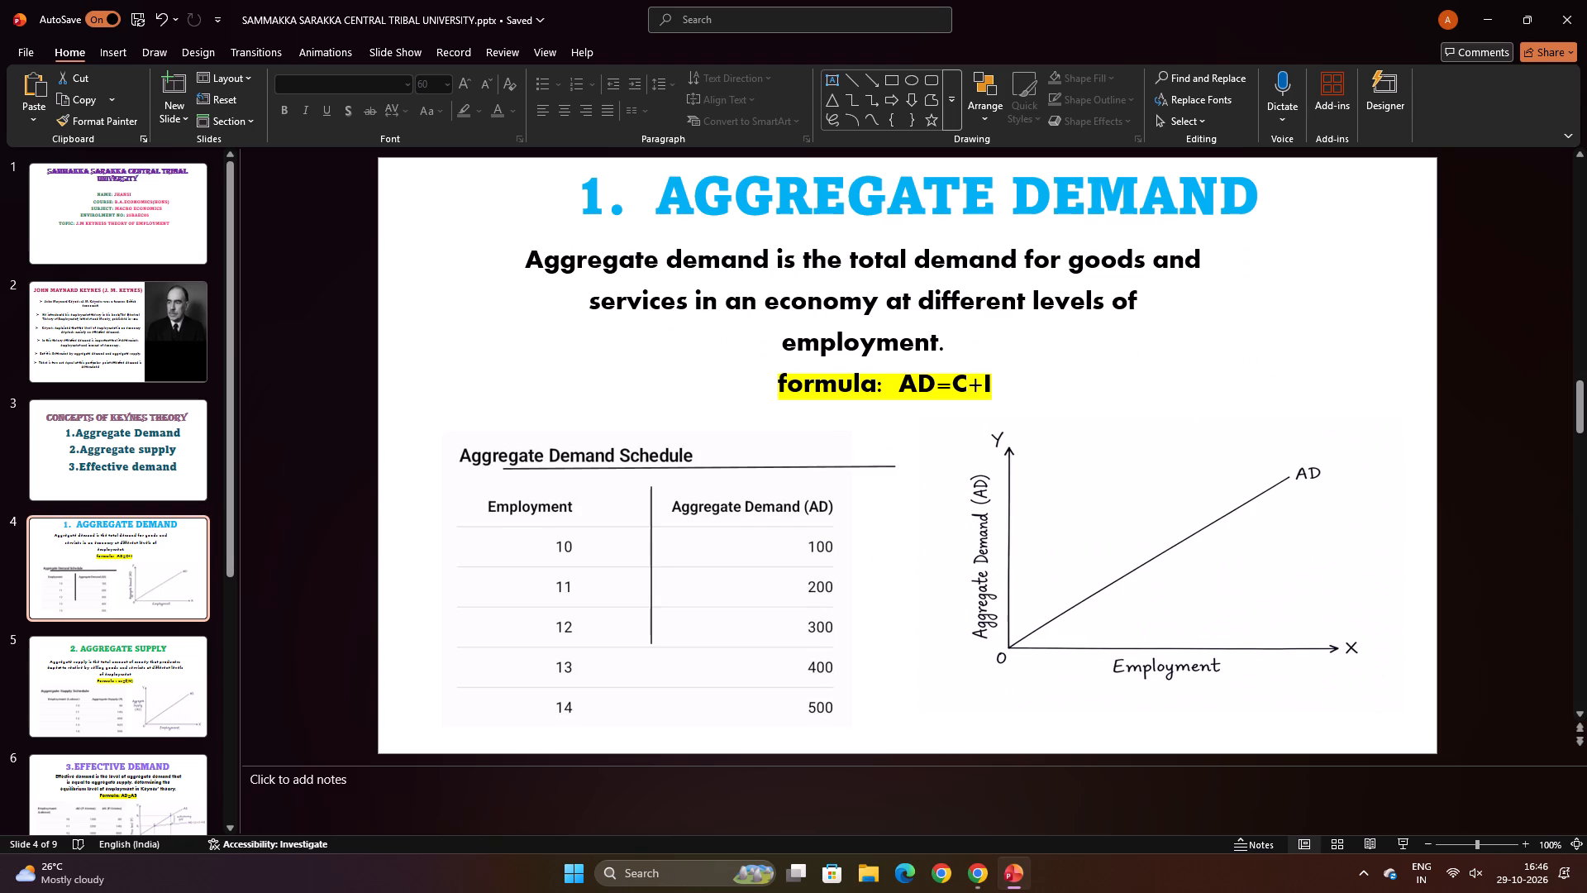
left_click(73, 663)
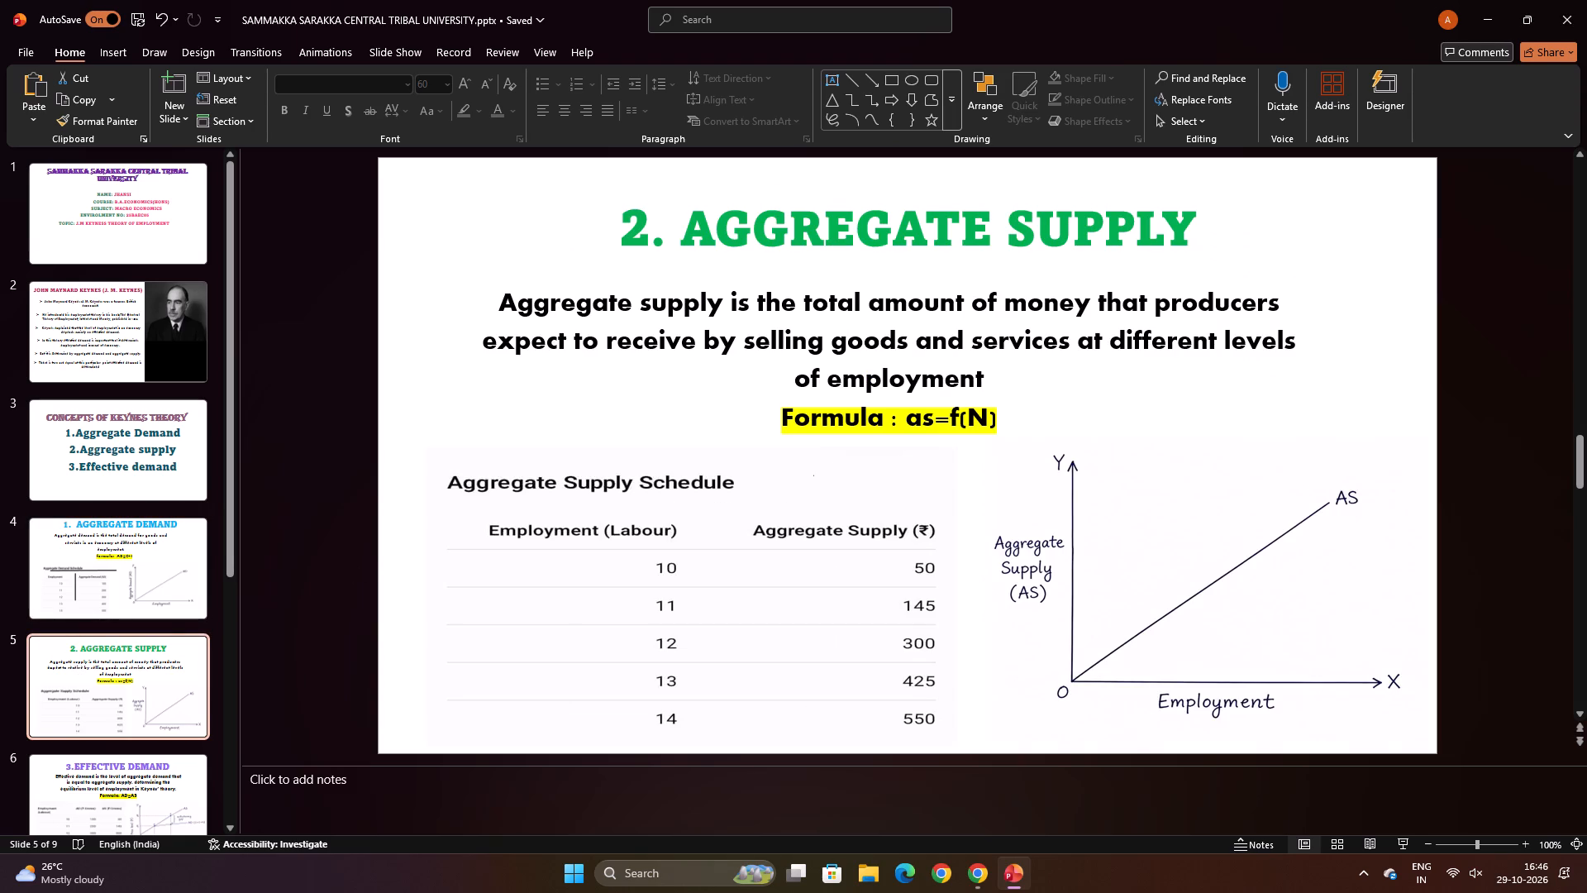
left_click(65, 800)
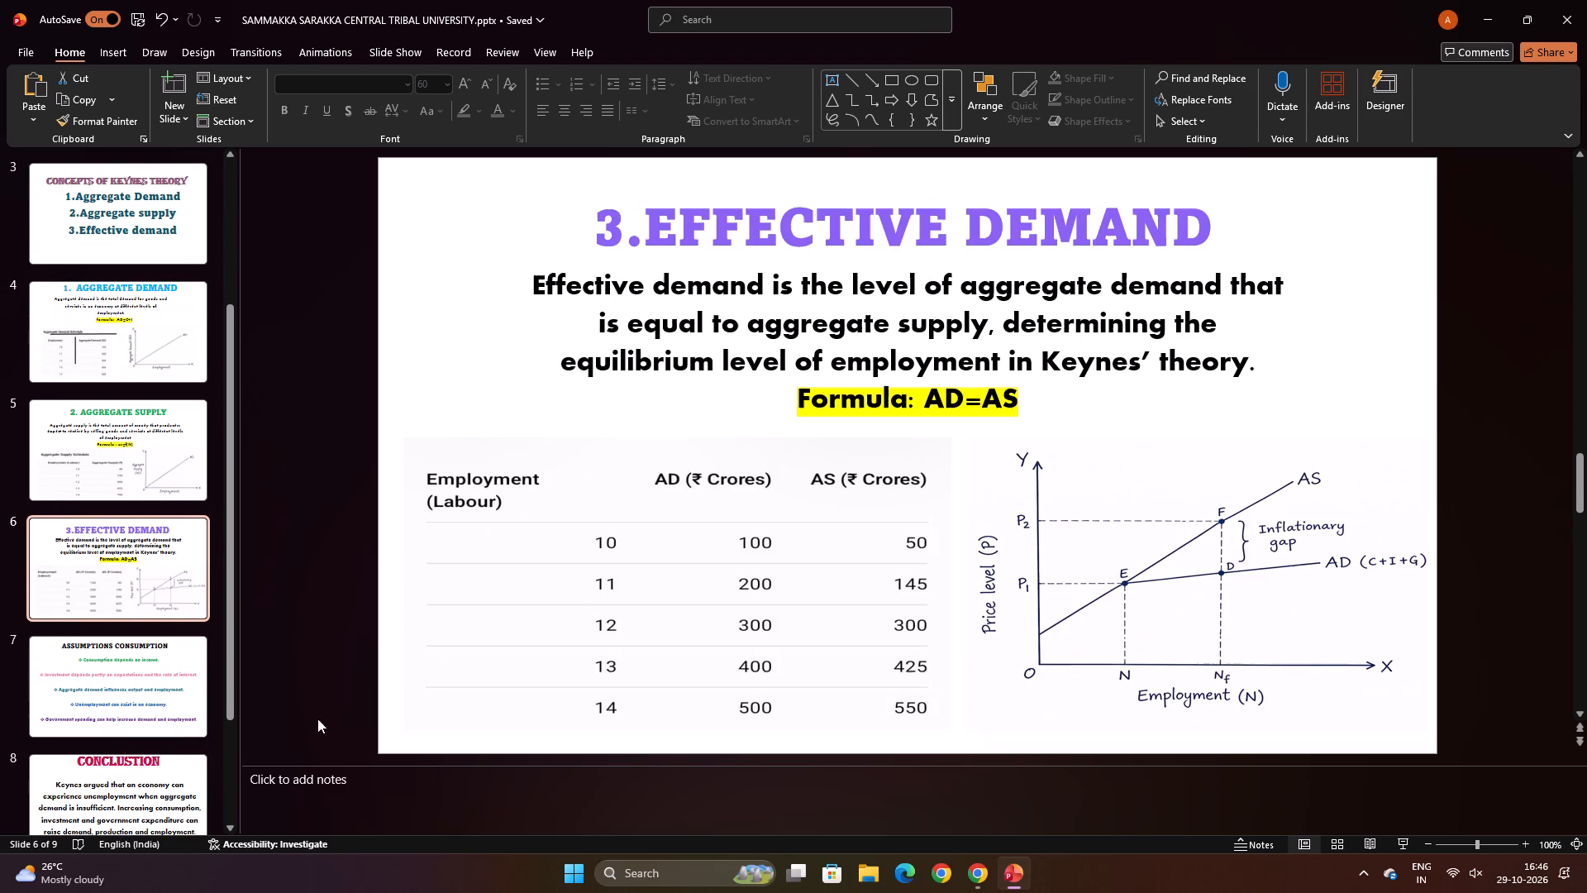
left_click(84, 669)
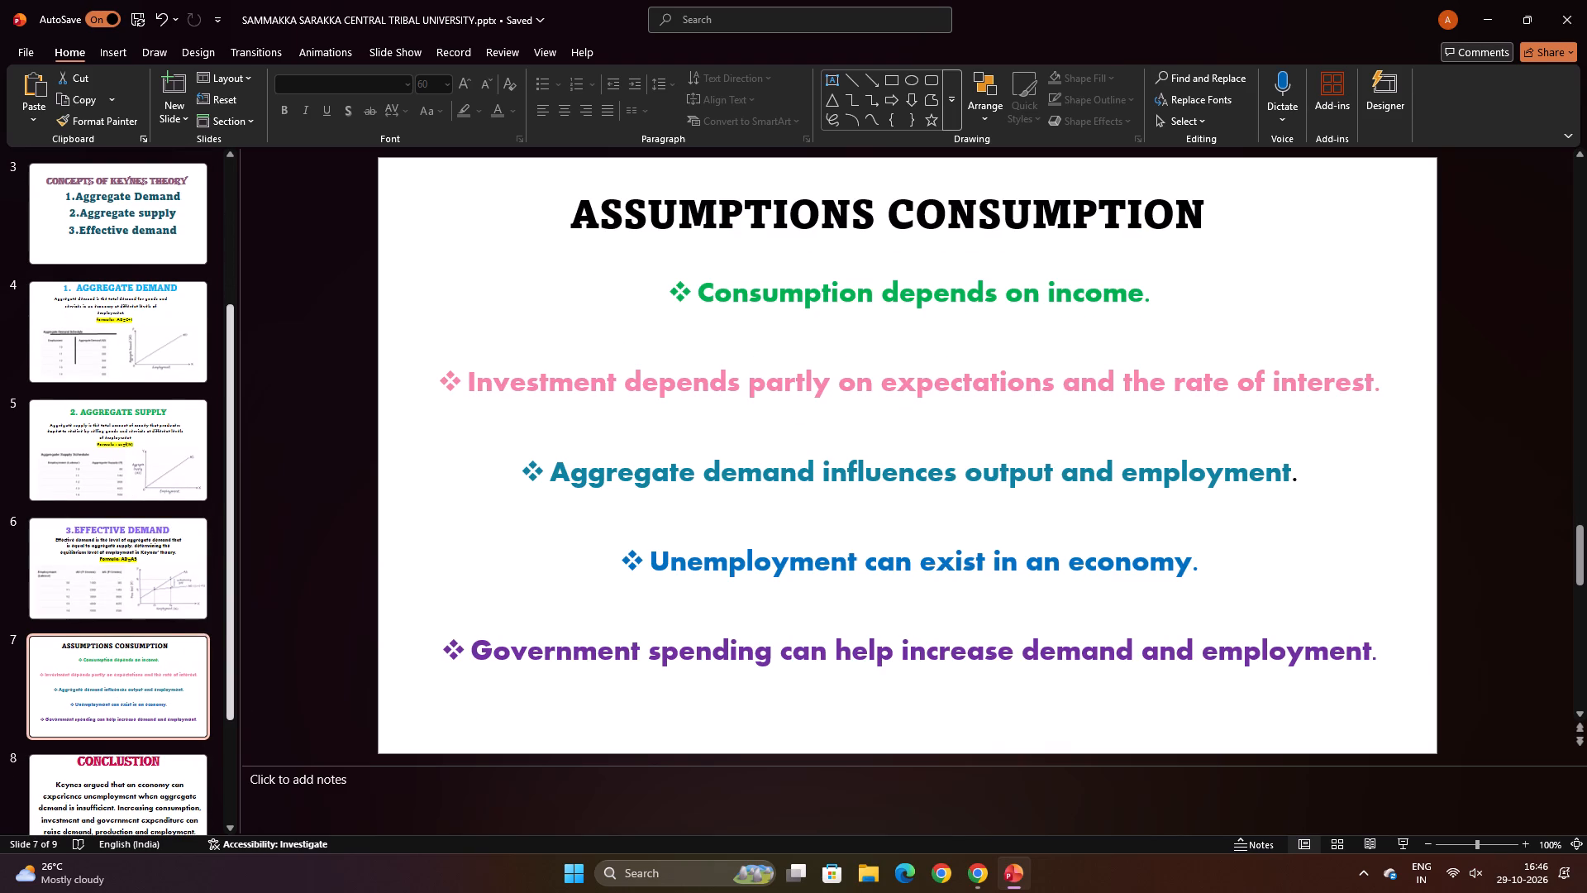
left_click(131, 776)
left_click(84, 730)
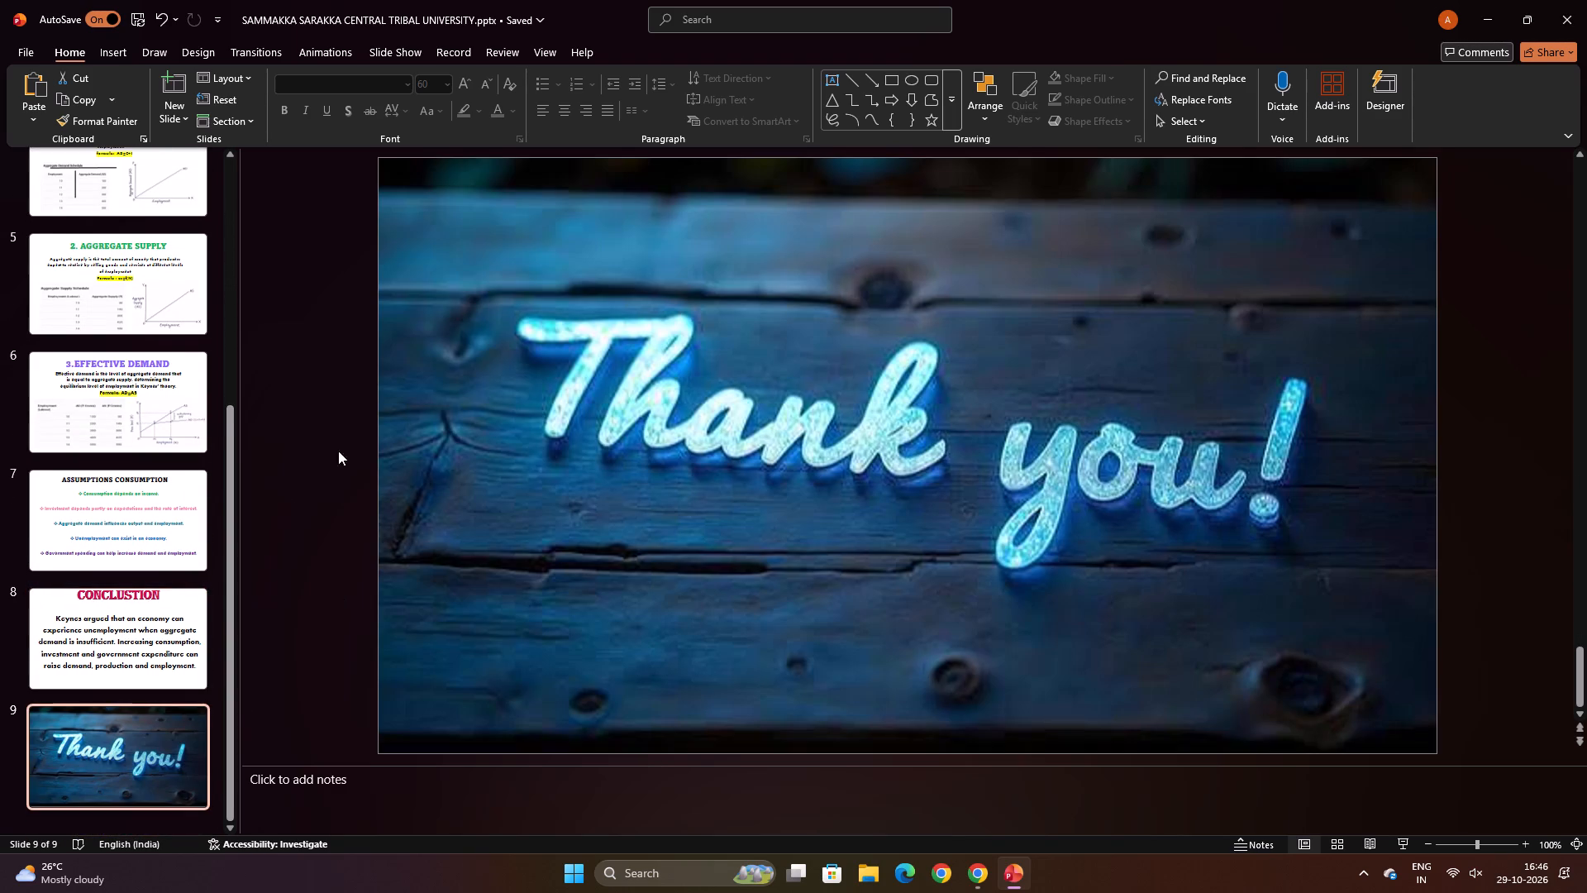
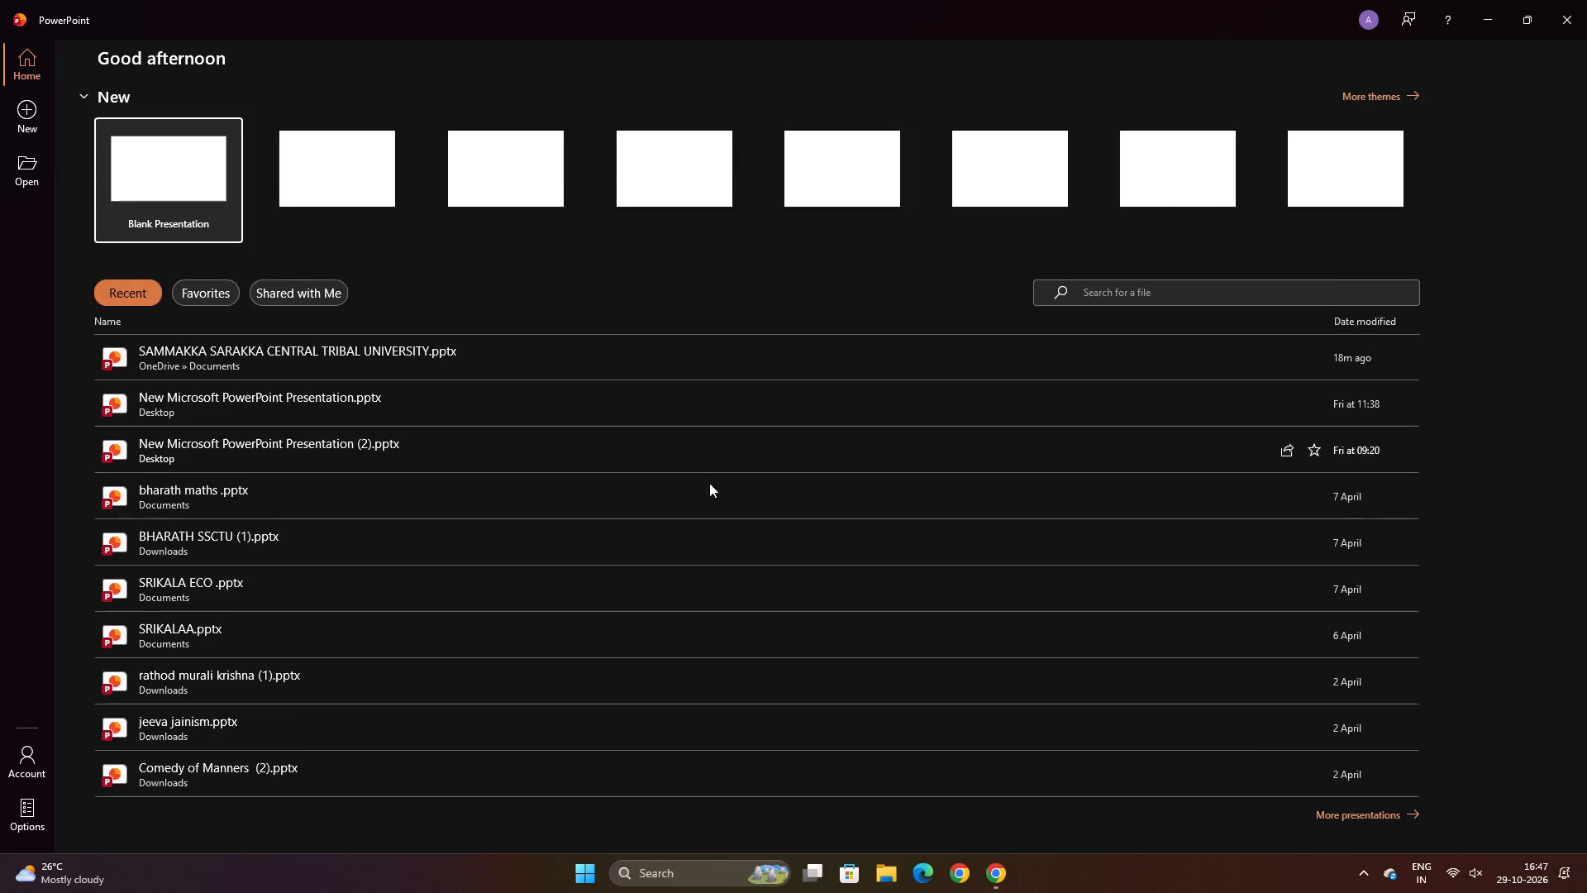
Reopen the recent presentation SAMMAKKA SARAKKA CENTRAL TRIBAL UNIVERSITY.pptx and check its slide thumbnails through to slide 9.
left_click(350, 357)
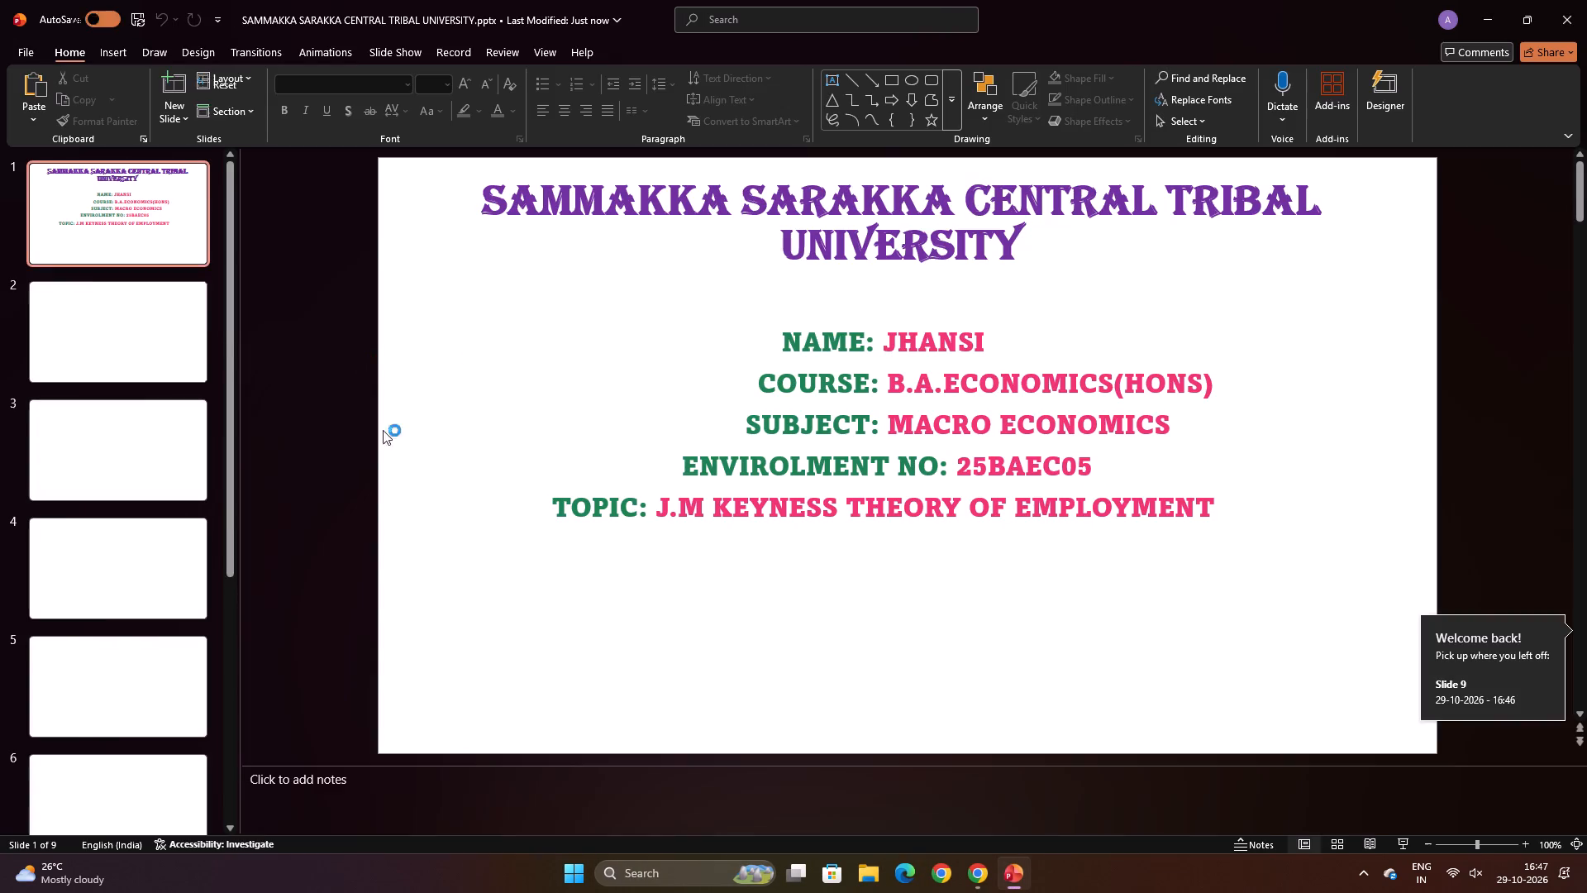
scroll(213, 491, "down", 16)
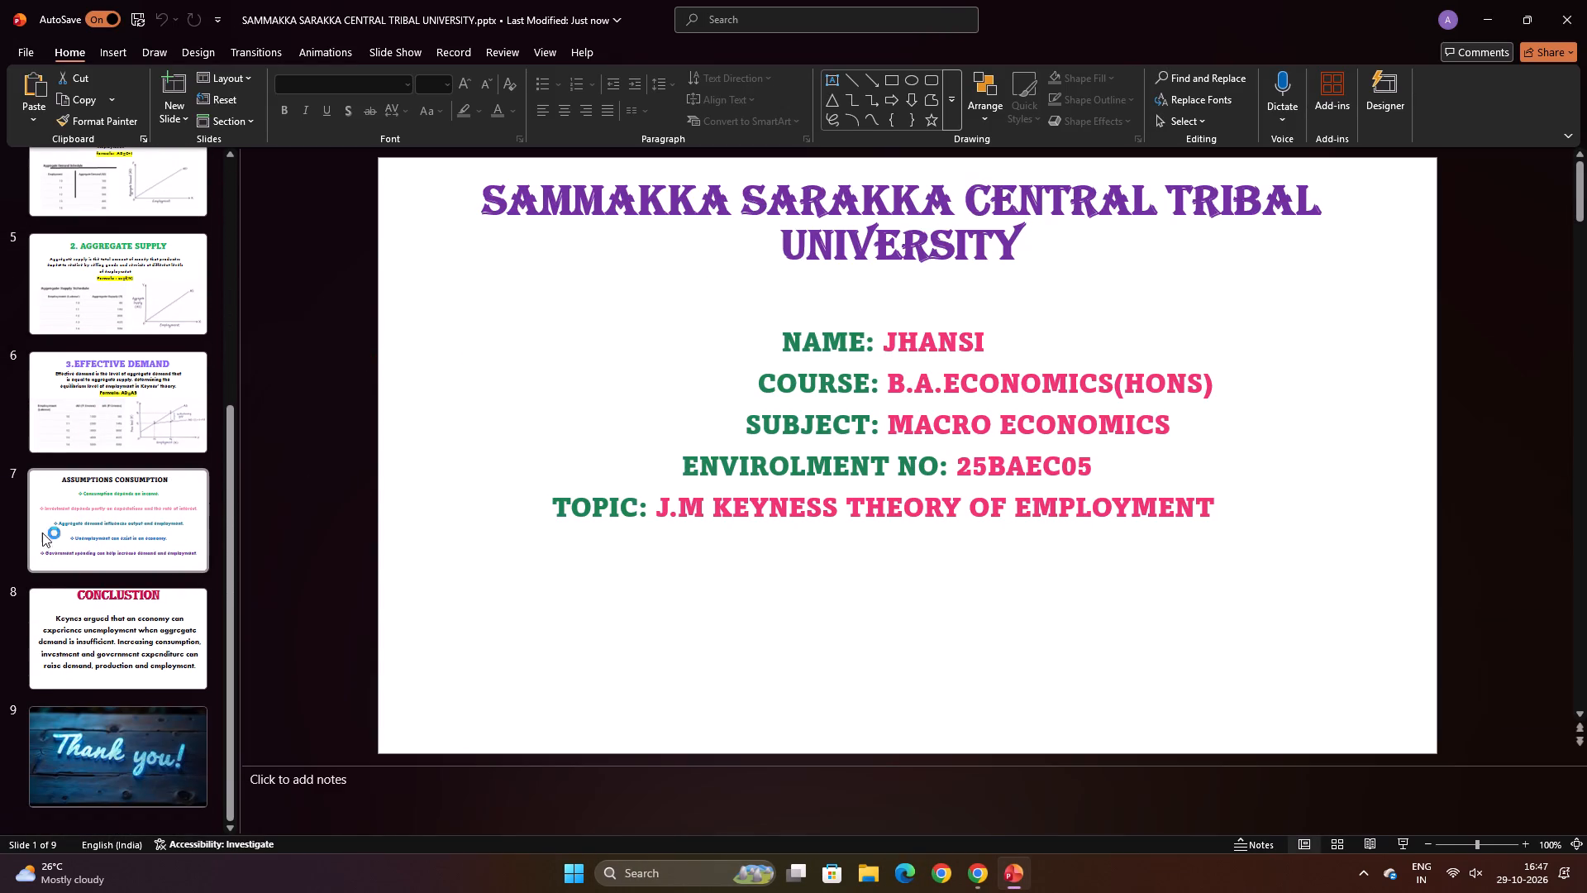
left_click(30, 50)
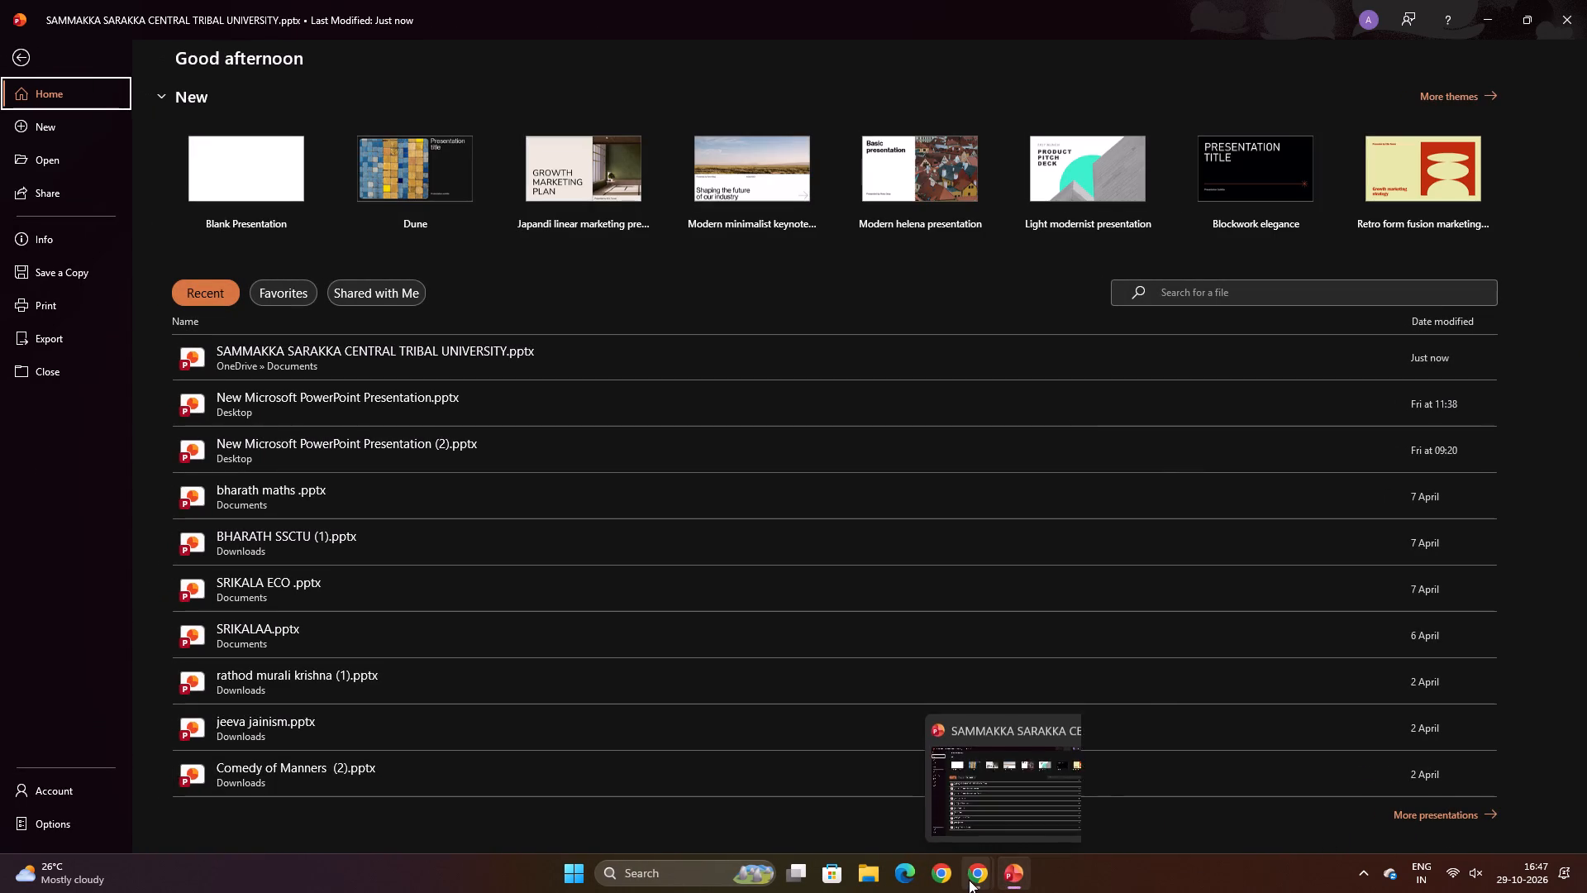
Switch from PowerPoint to Chrome, bringing up its open windows to choose from.
left_click(969, 880)
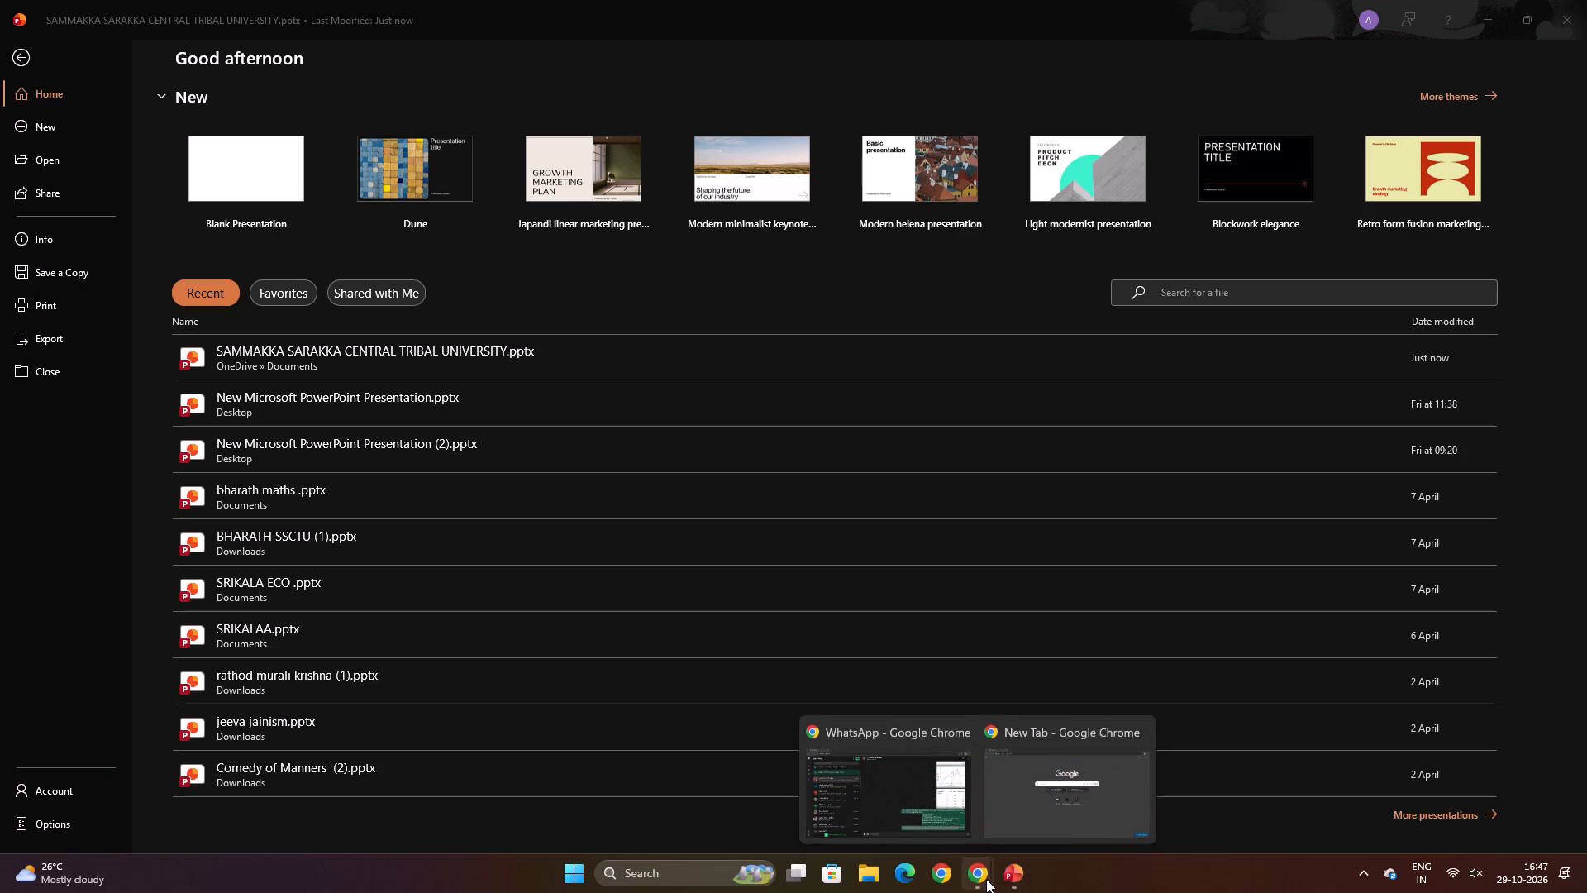